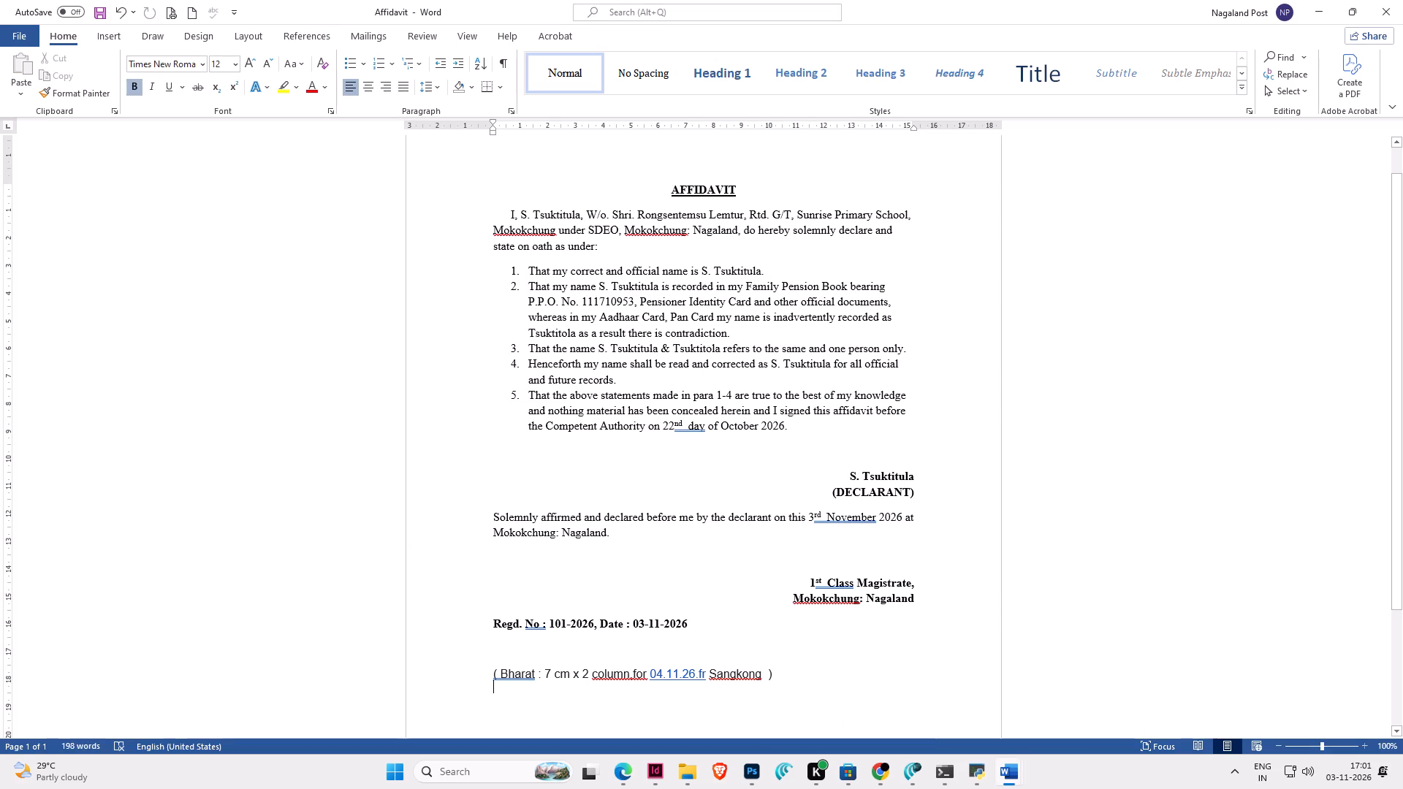
Copy the entire contents of the Affidavit document, from the heading through the column-size note at the end.
{"action": "left_click", "coordinate": [731, 506]}
{"action": "key", "text": "ctrl+a"}
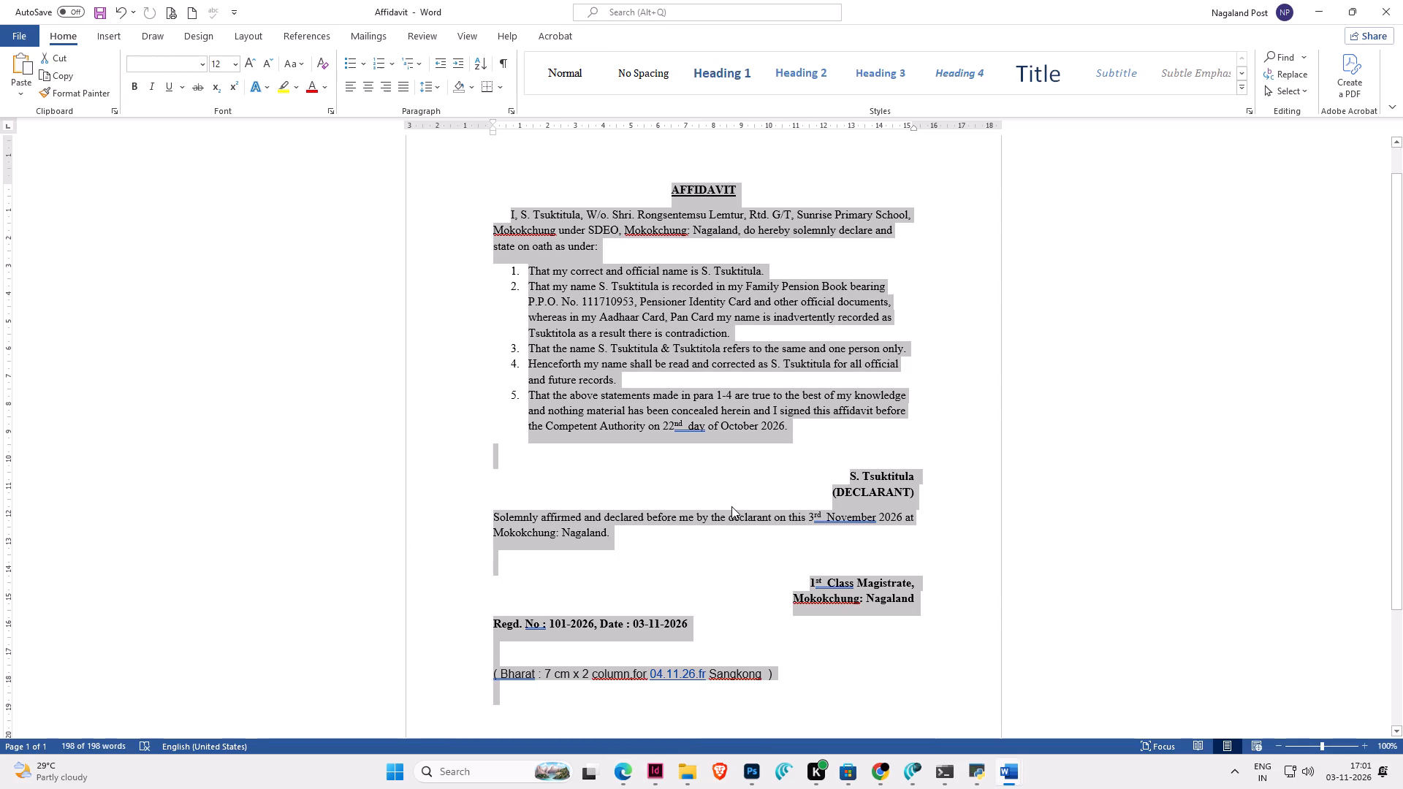
{"action": "key", "text": "ctrl+c"}
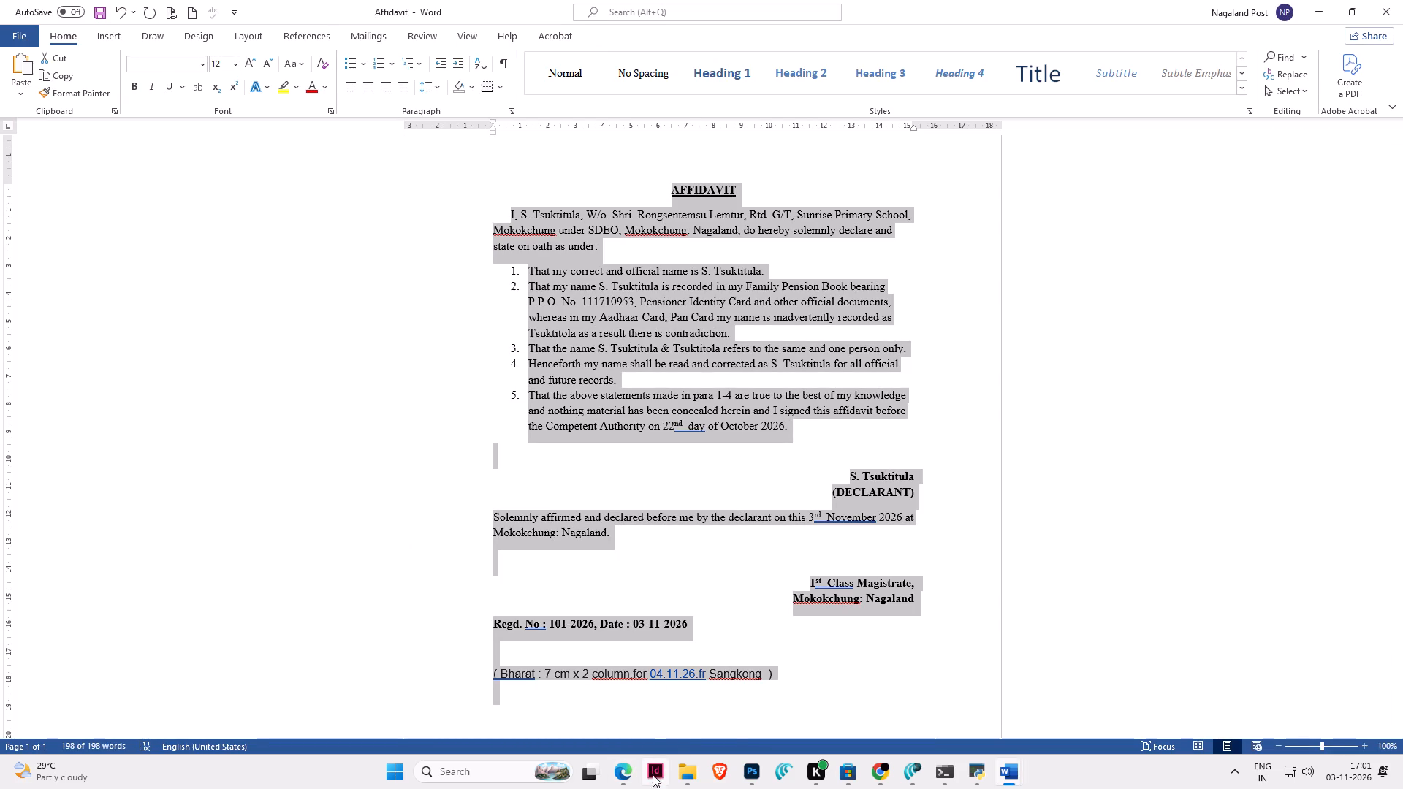
Switch to InDesign and find the place for the affidavit in the Advt for 4 Nov layout.
{"action": "left_click", "coordinate": [655, 777]}
{"action": "scroll", "coordinate": [690, 484], "scroll_direction": "up", "scroll_amount": 5}
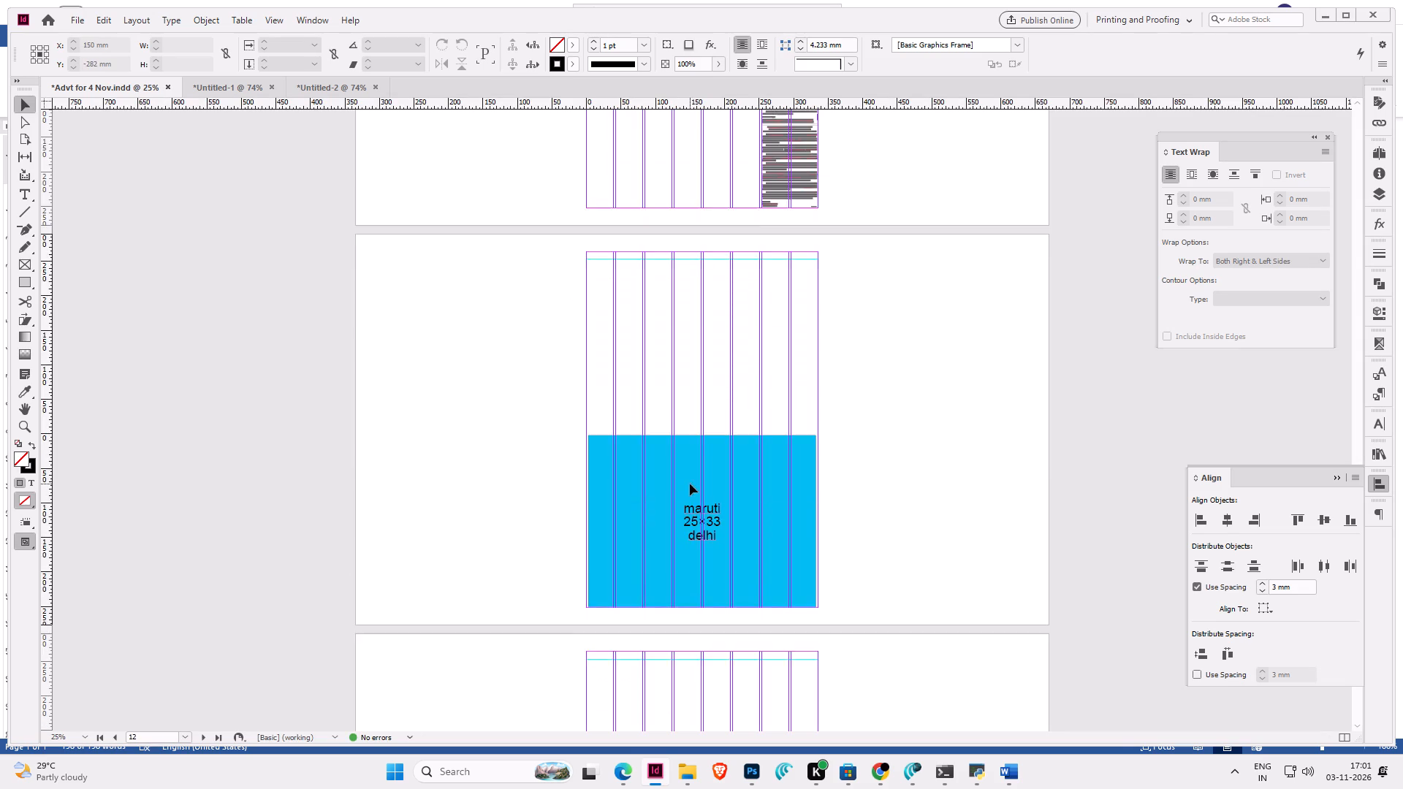
Look back through the earlier pages of the Advt for 4 Nov layout for a place for the affidavit.
{"action": "scroll", "coordinate": [690, 484], "scroll_direction": "up", "scroll_amount": 1}
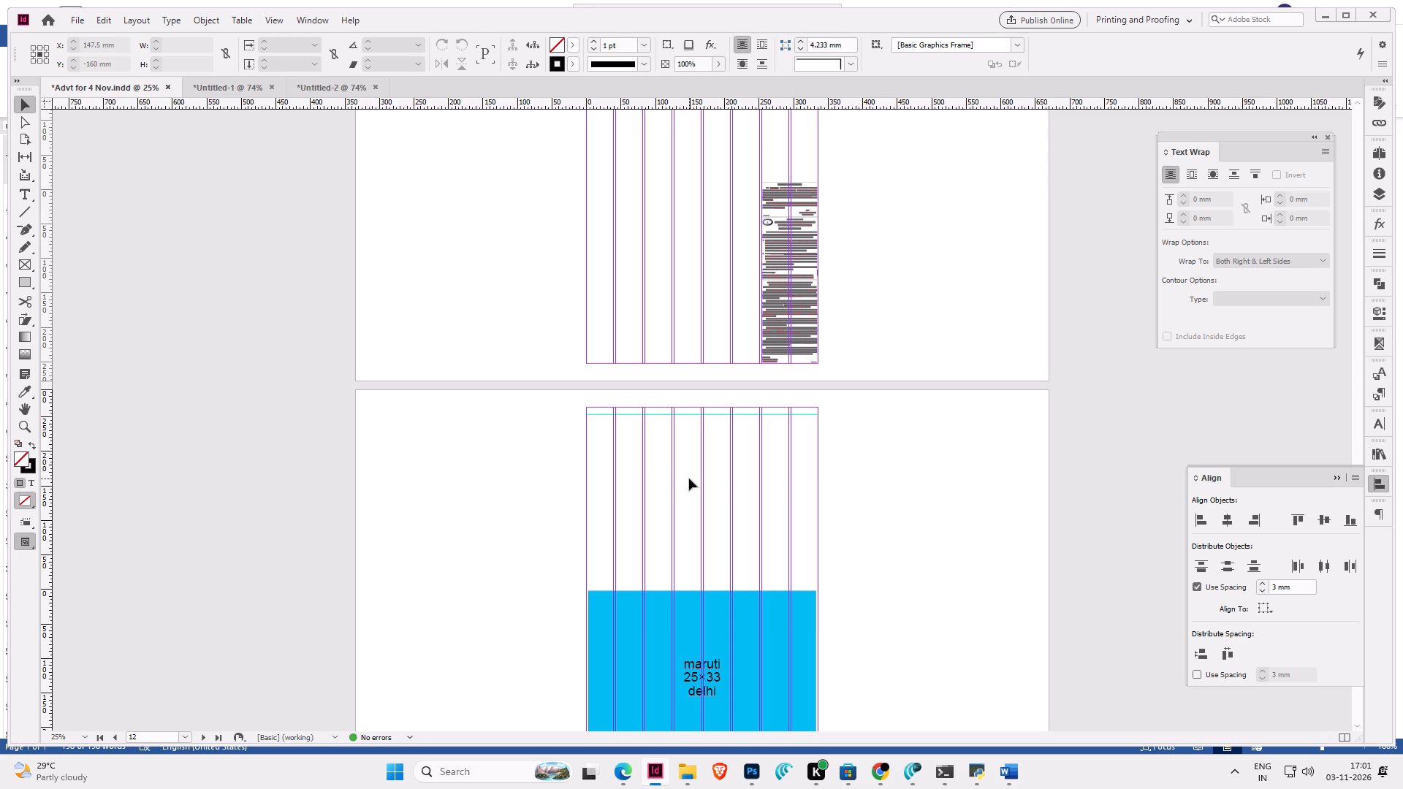
{"action": "scroll", "coordinate": [808, 419], "scroll_direction": "up", "scroll_amount": 8}
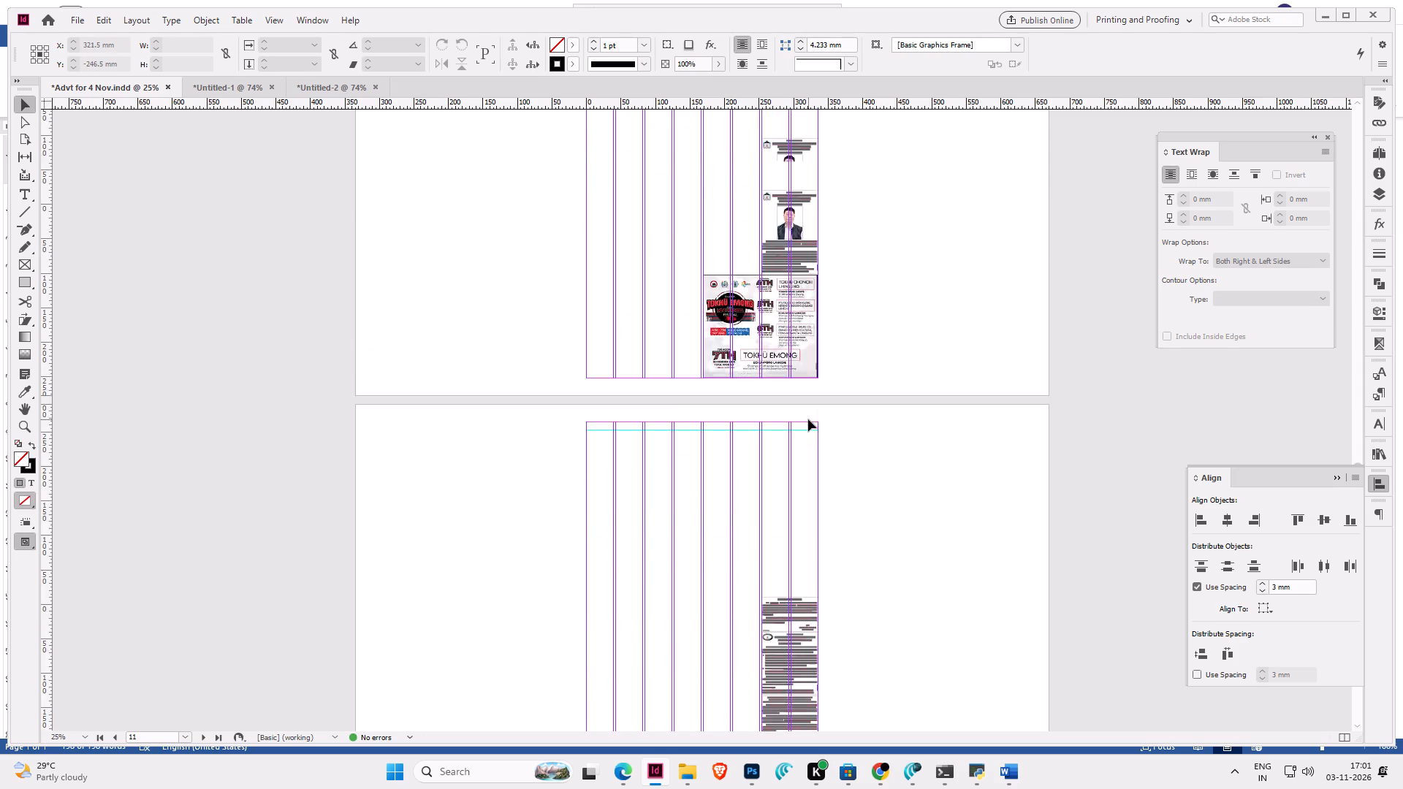
{"action": "scroll", "coordinate": [808, 419], "scroll_direction": "up", "scroll_amount": 7}
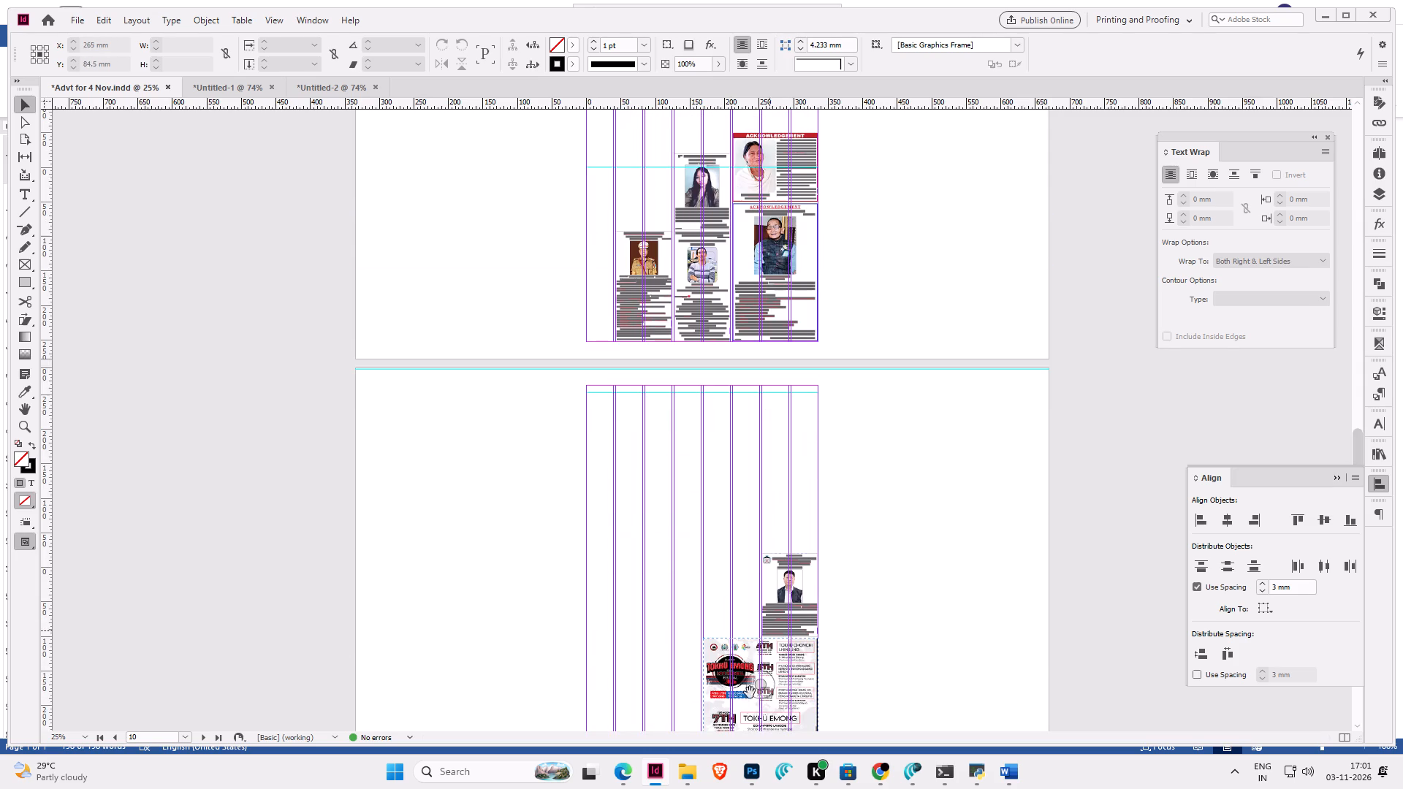
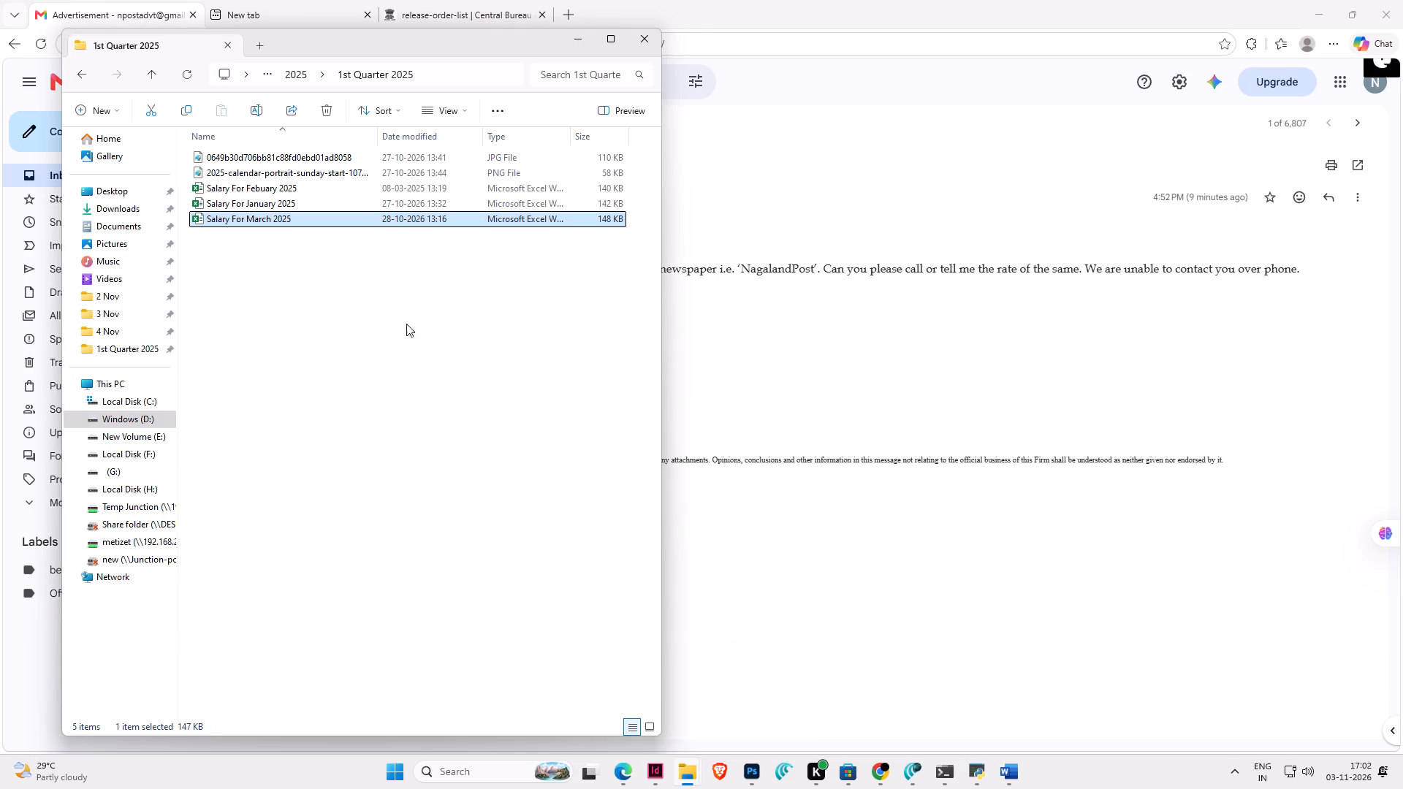
Permanently delete the factory workers2Q25, Non Journalists2Q25 and Working Journalists2Q25 workbooks from the 2nd Quarter 2025 folder.
{"action": "left_click", "coordinate": [414, 340]}
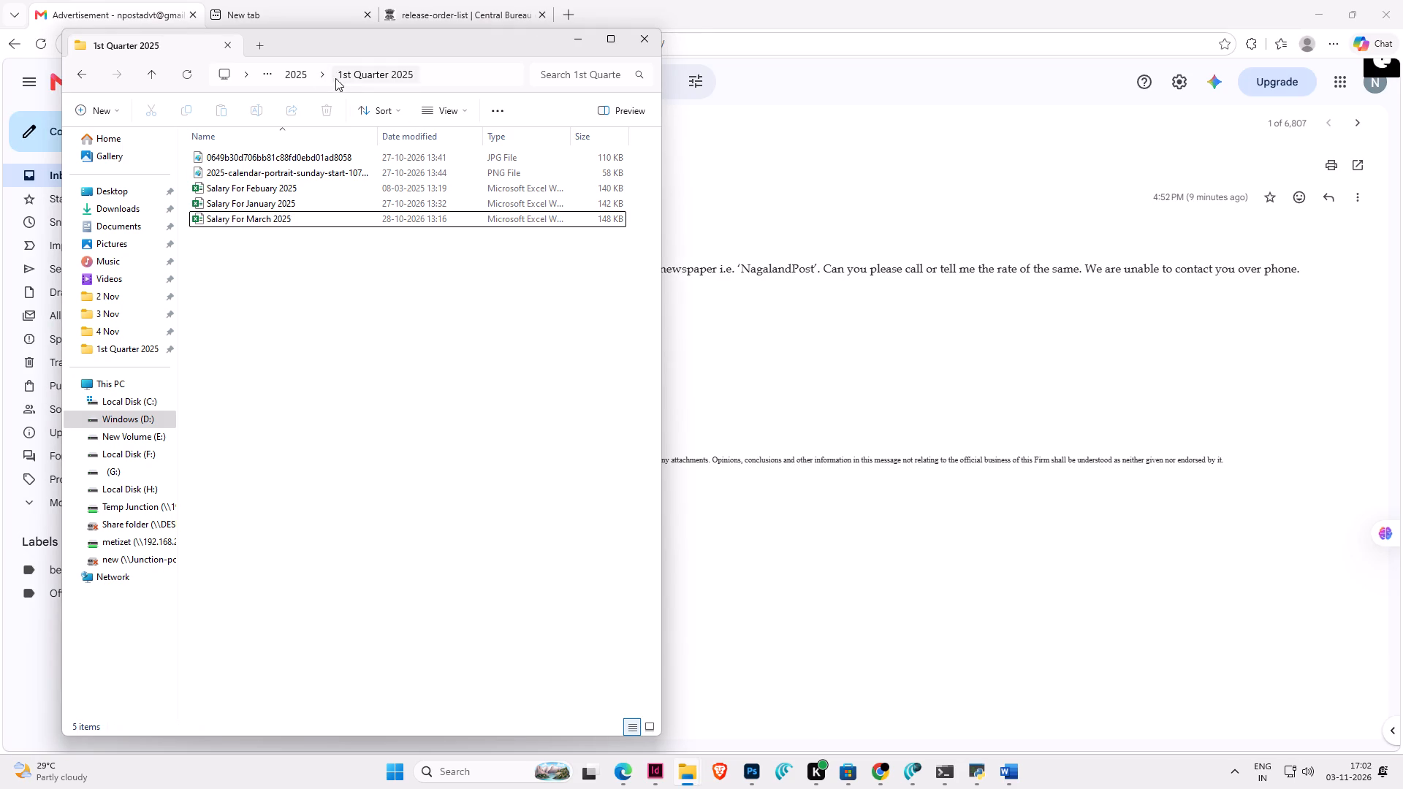
{"action": "left_click", "coordinate": [291, 69]}
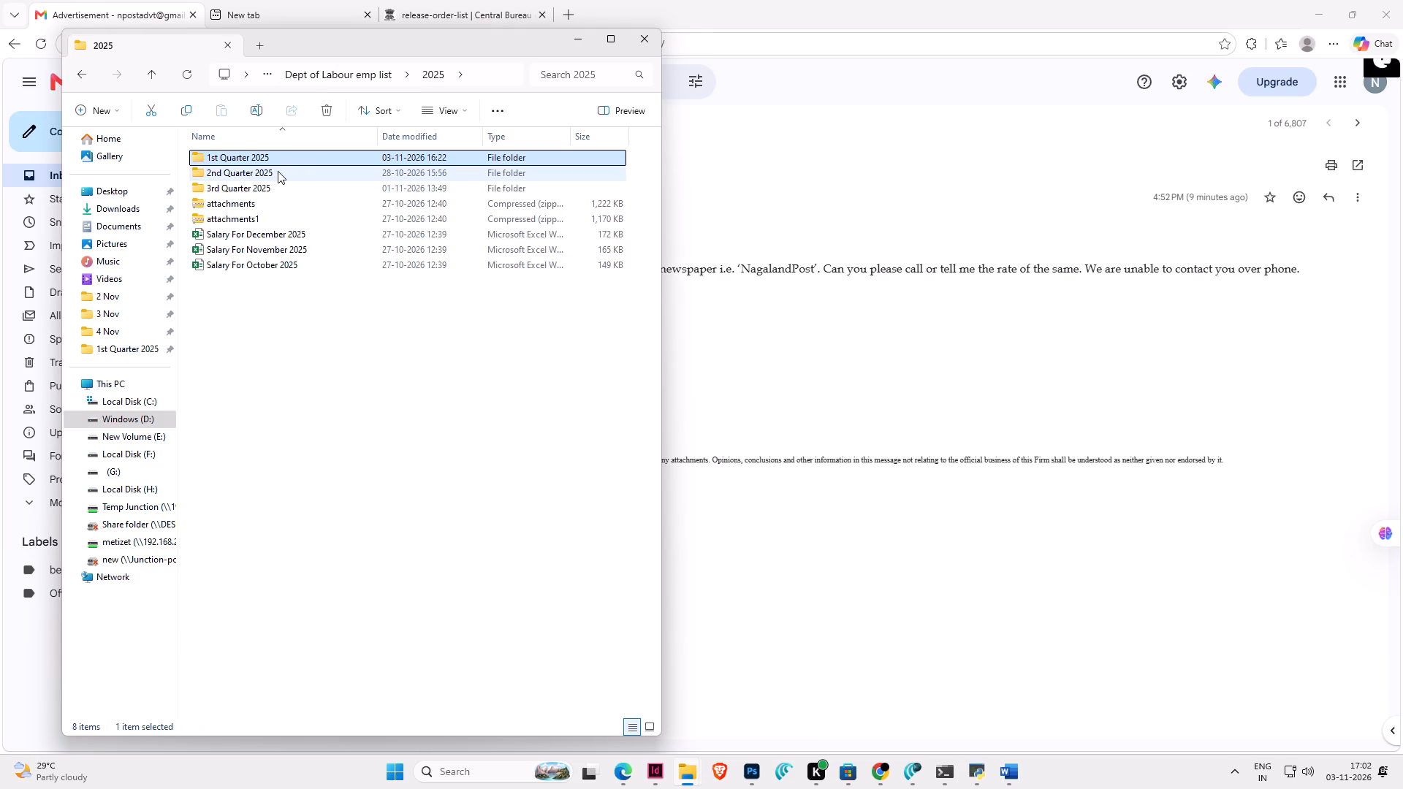
{"action": "double_click", "coordinate": [273, 172]}
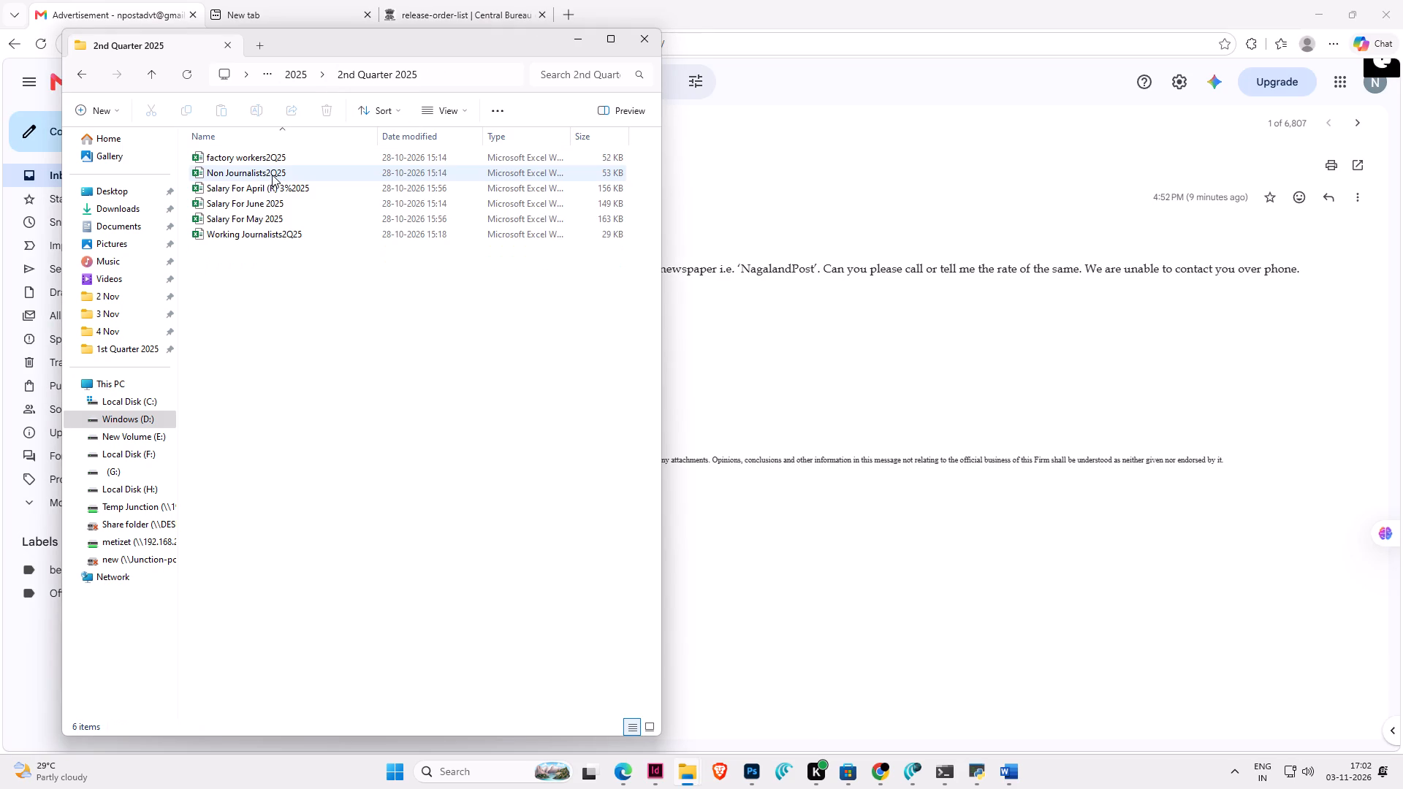
{"action": "left_click", "coordinate": [272, 371]}
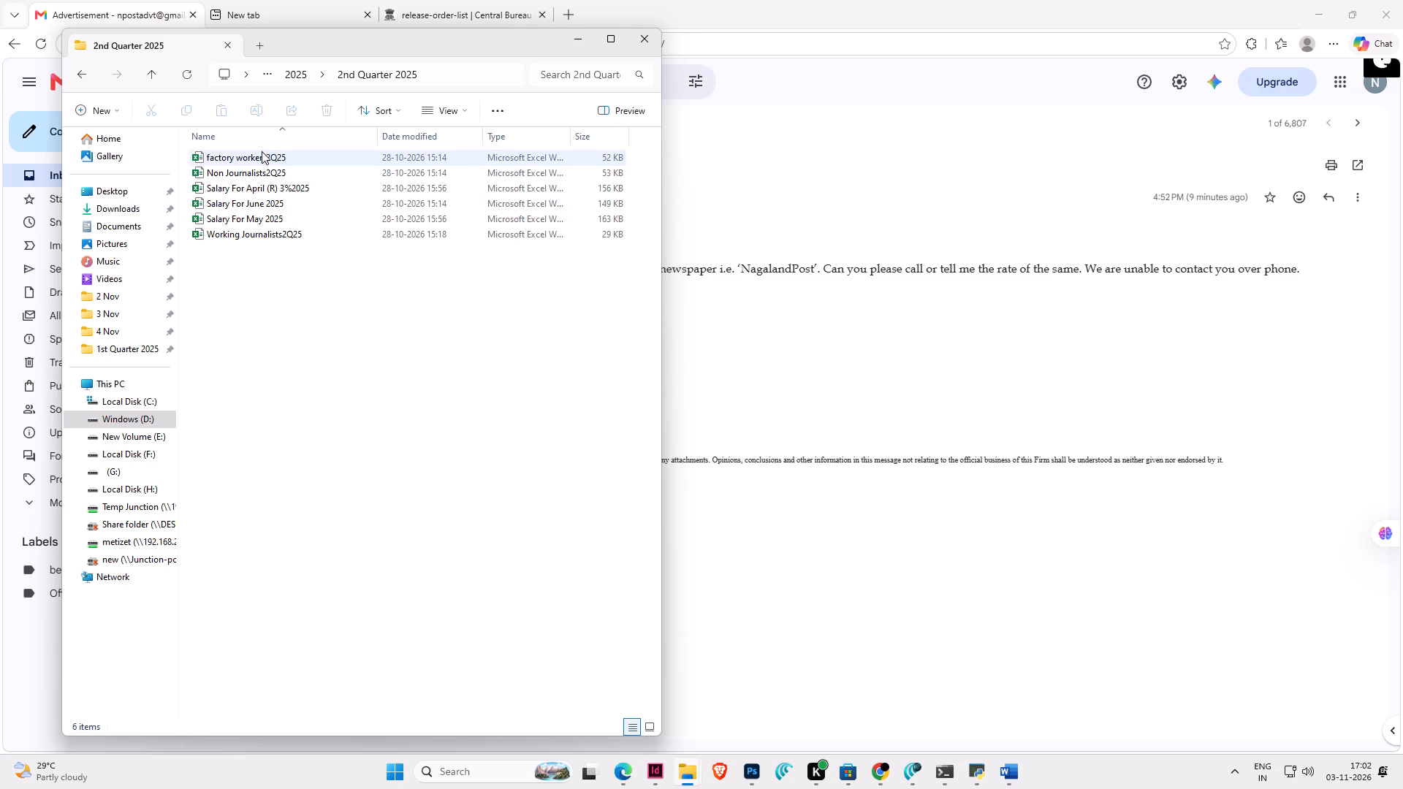
{"action": "left_click", "coordinate": [262, 151]}
{"action": "left_click", "coordinate": [269, 166], "text": "ctrl"}
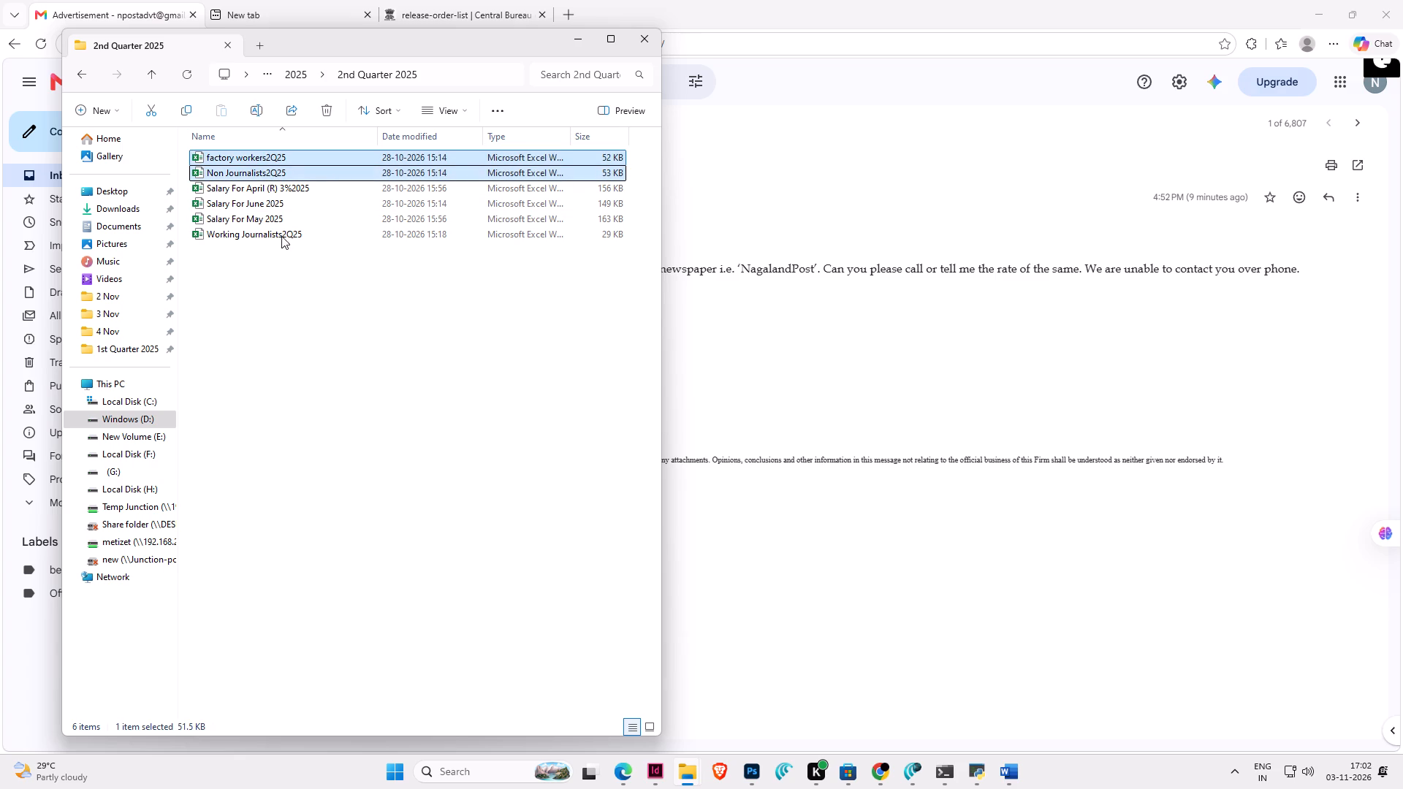
{"action": "left_click", "coordinate": [277, 237], "text": "ctrl"}
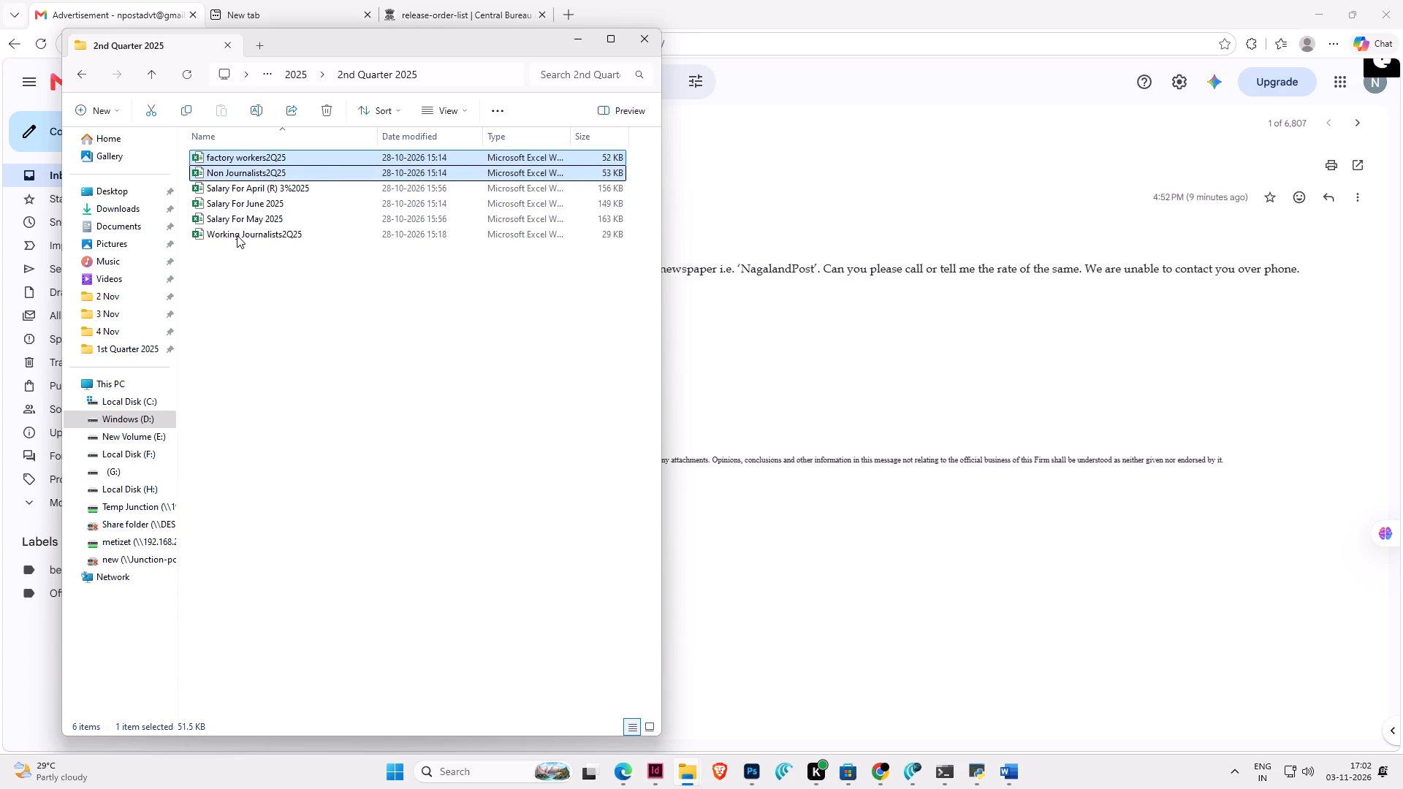
{"action": "left_click", "coordinate": [235, 233], "text": "ctrl"}
{"action": "left_click", "coordinate": [261, 234], "text": "ctrl"}
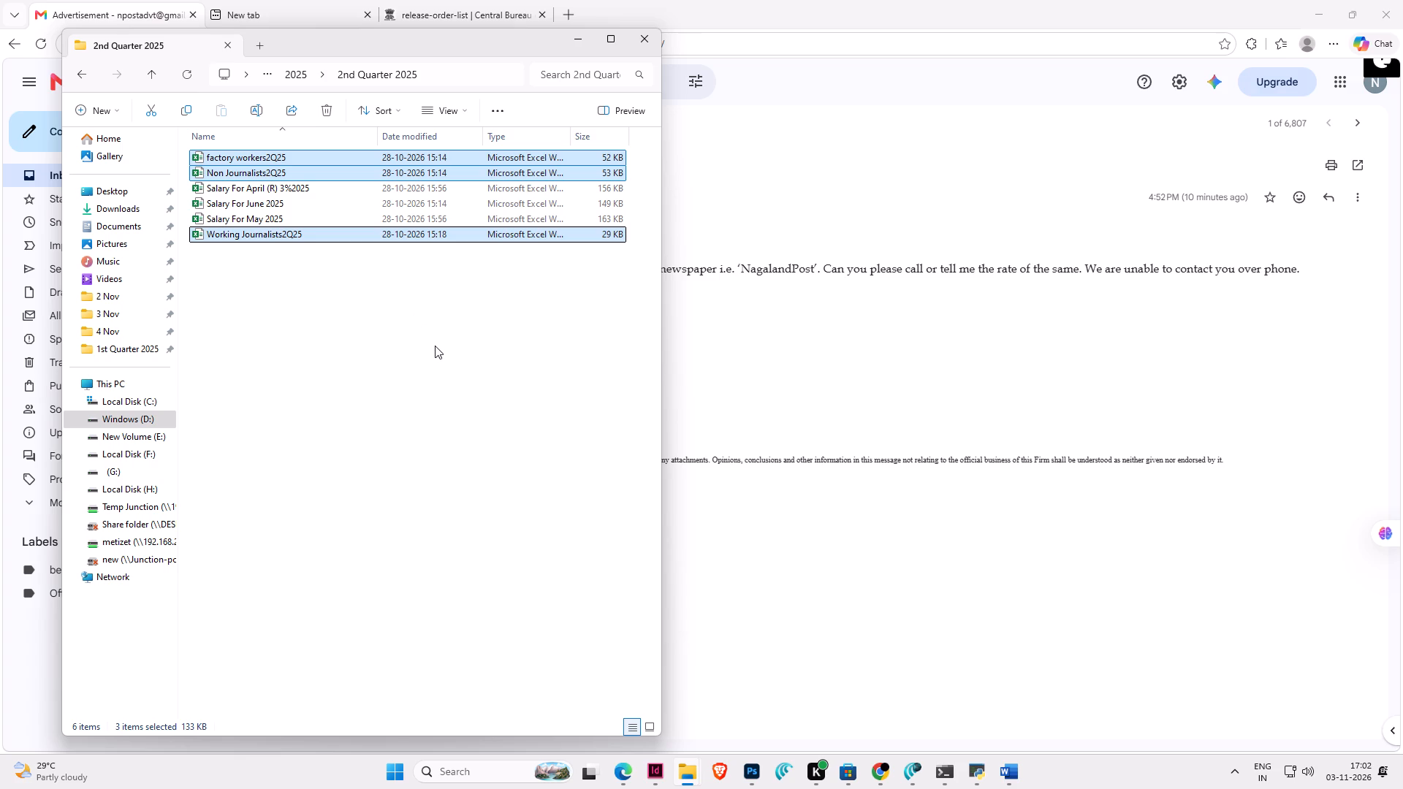
{"action": "key", "text": "shift+Delete"}
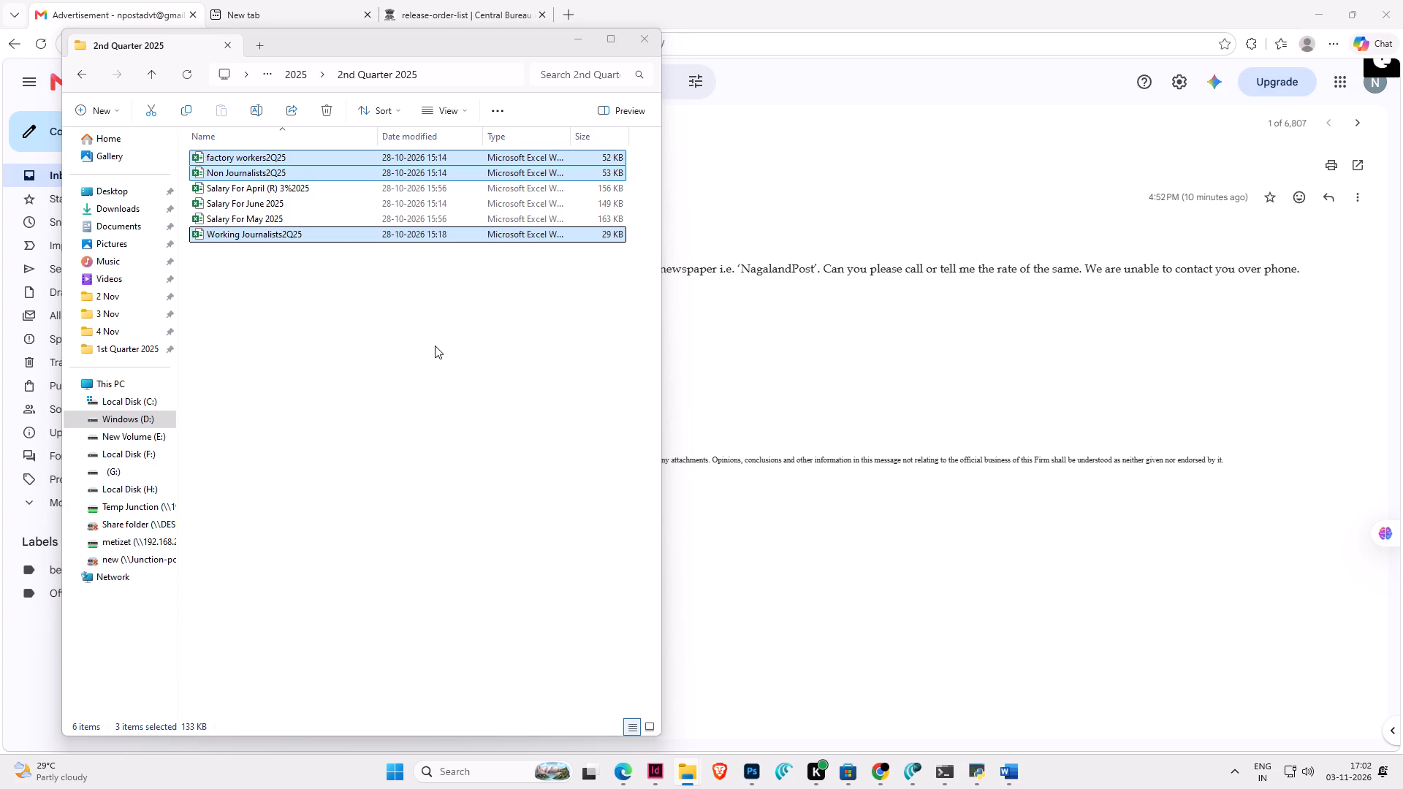
{"action": "left_click", "coordinate": [767, 397]}
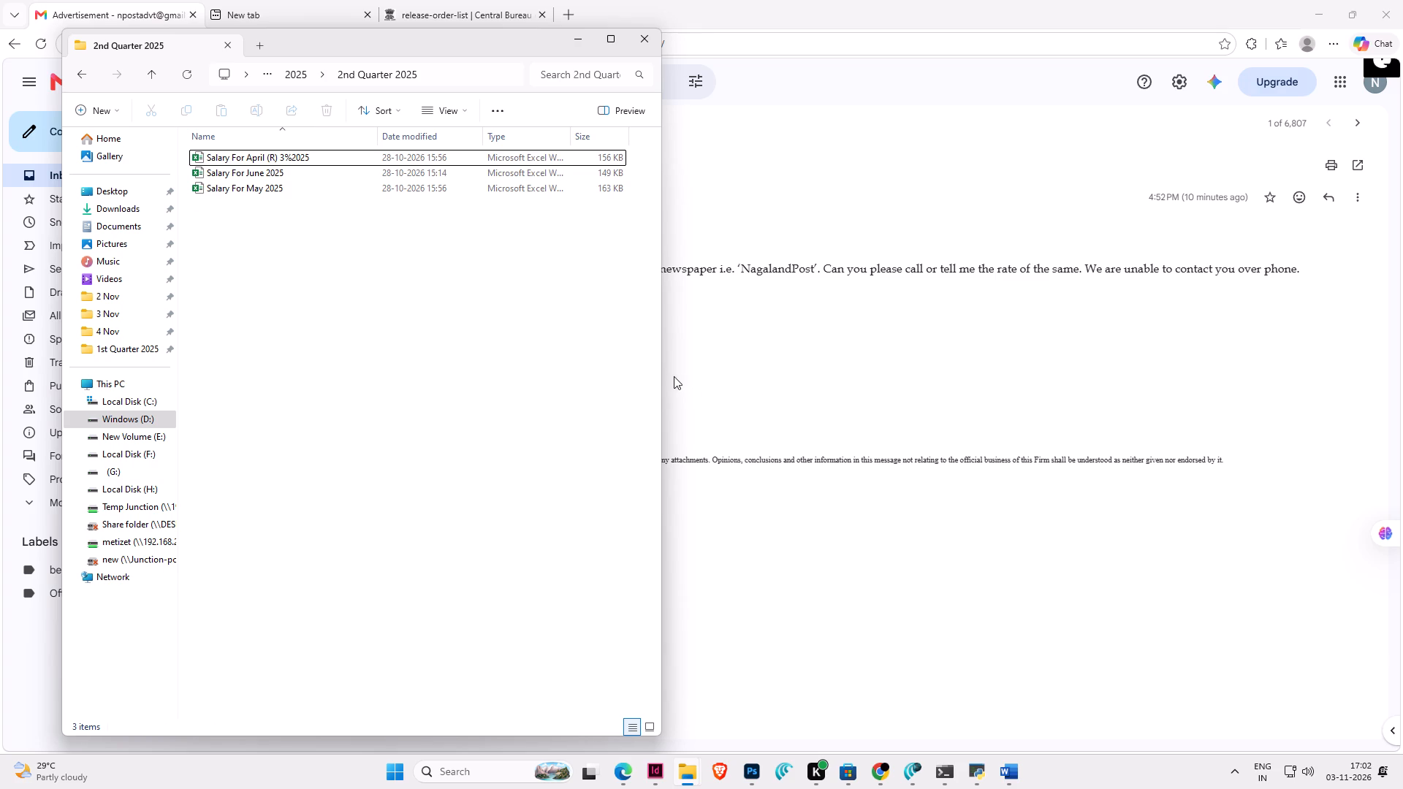
{"action": "left_click", "coordinate": [313, 289]}
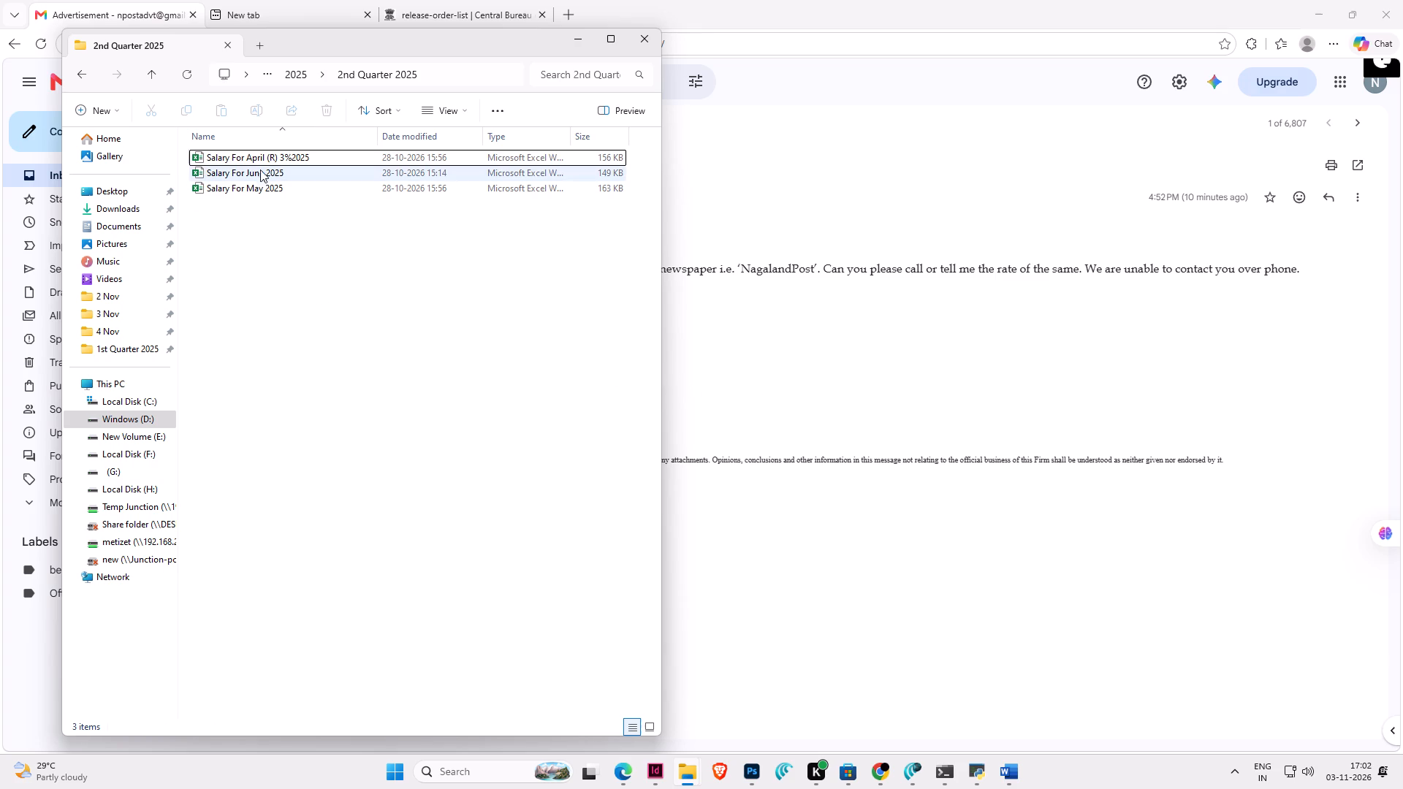
Open the Salary For April (R) 3%2025 workbook in Excel and update its external links.
{"action": "left_click", "coordinate": [262, 160]}
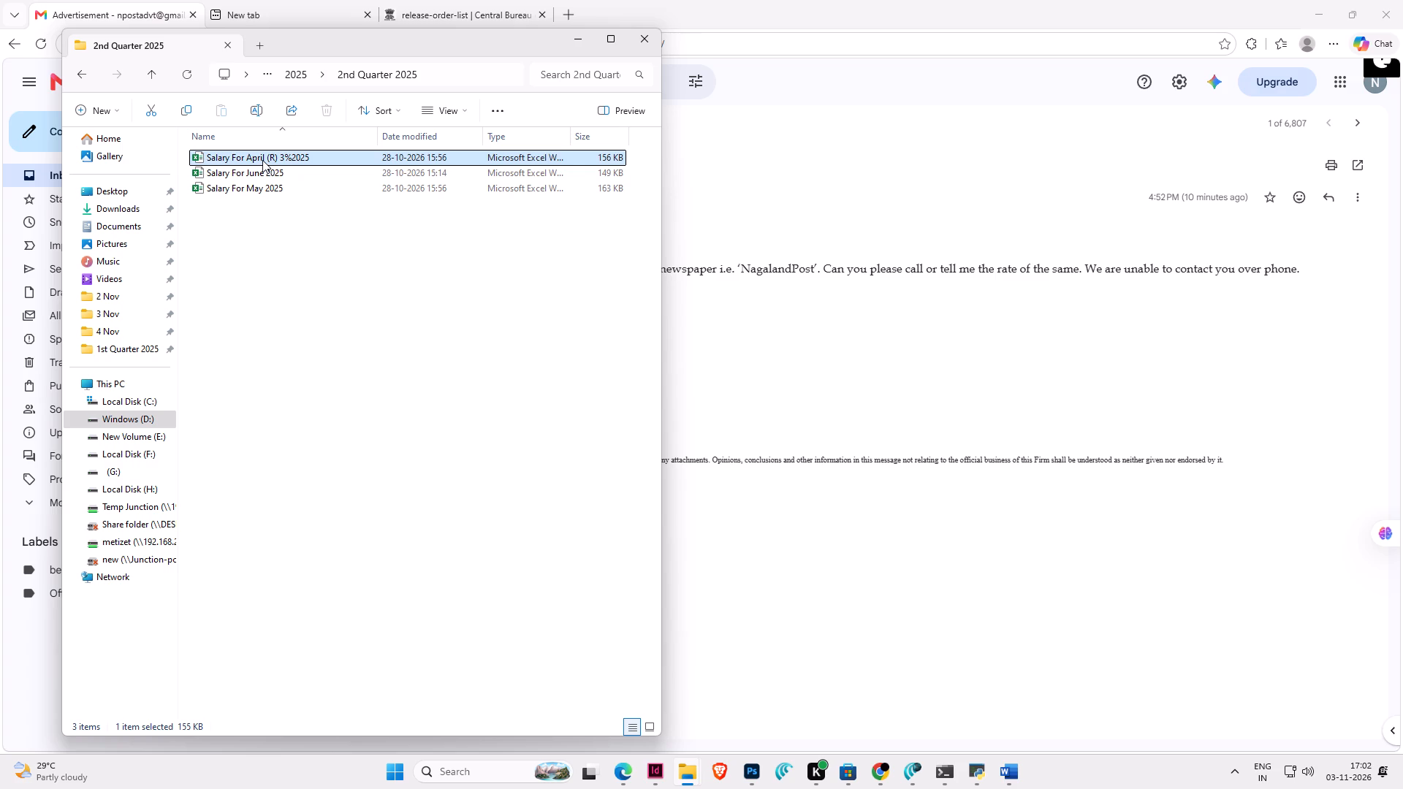
{"action": "double_click", "coordinate": [262, 160]}
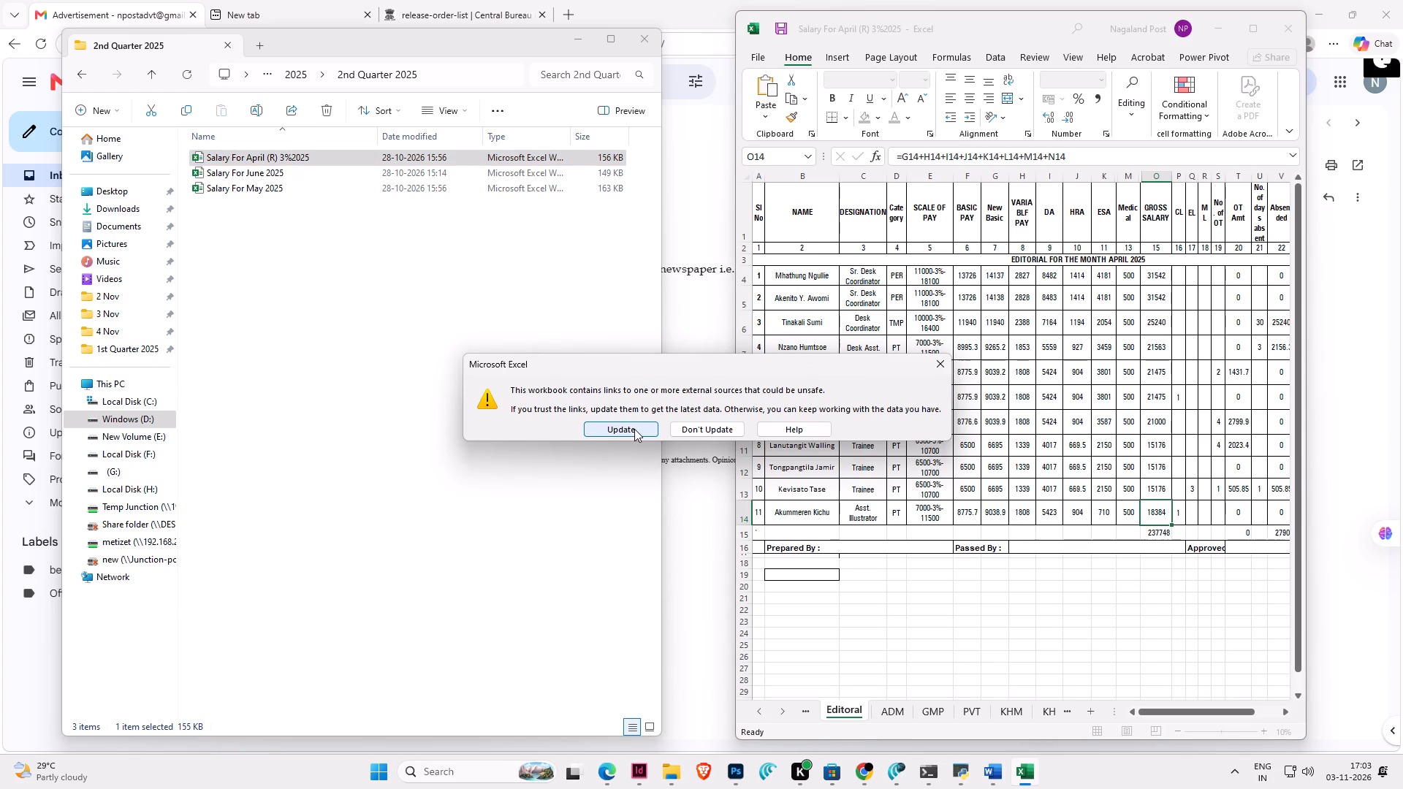
{"action": "left_click", "coordinate": [634, 429]}
{"action": "left_click", "coordinate": [662, 430]}
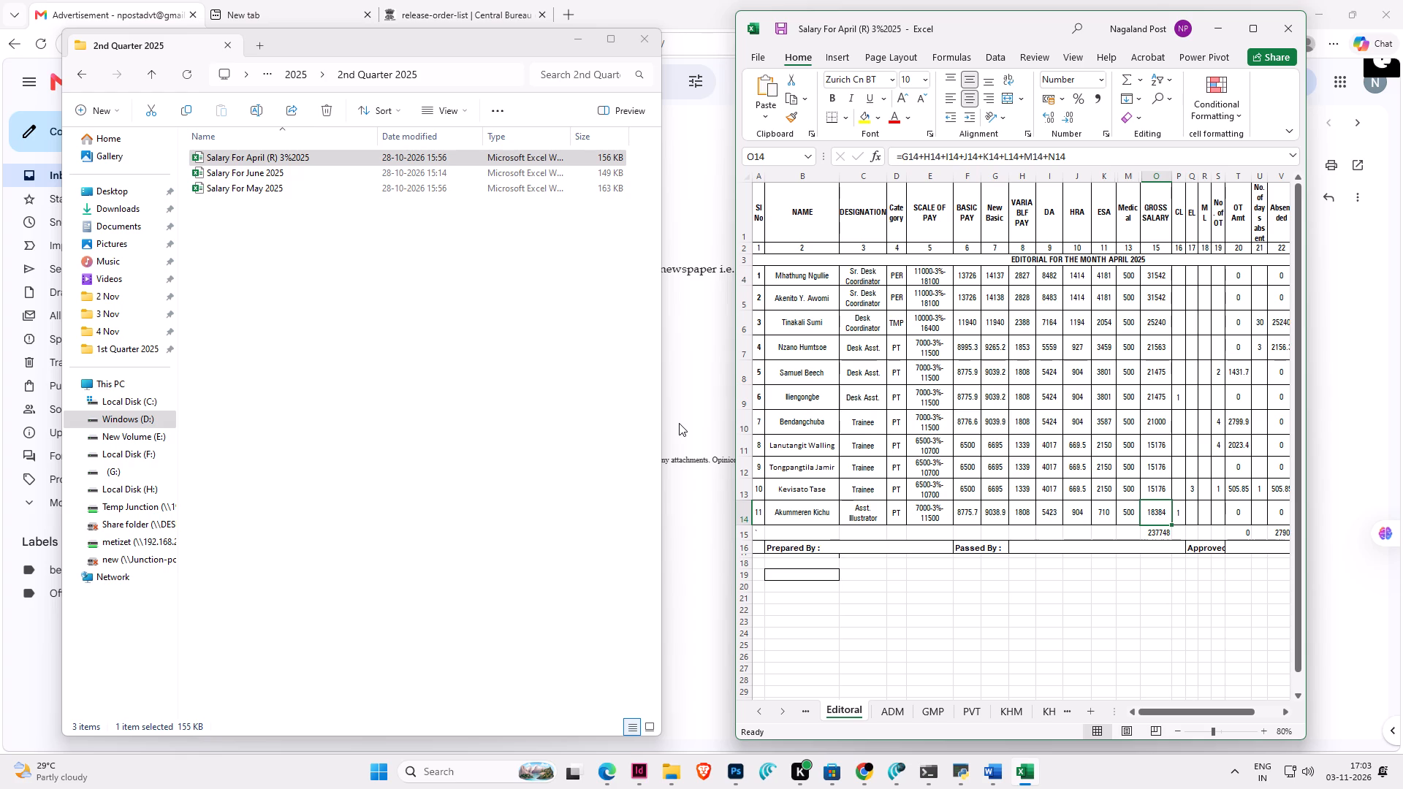
Hide columns C through H, from Designation to Variable Pay, on the Editoral sheet.
{"action": "left_click_drag", "start_coordinate": [861, 177], "coordinate": [1021, 189]}
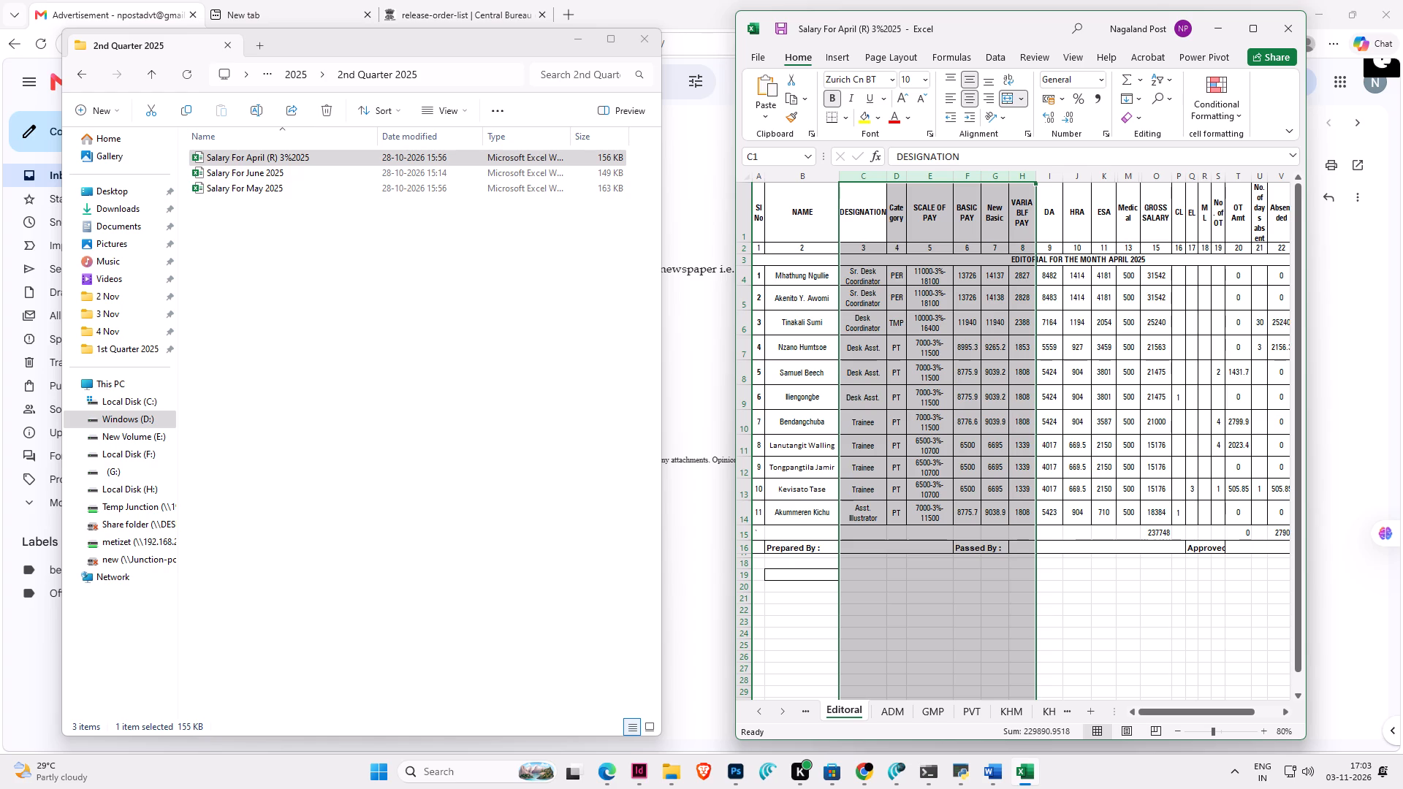
{"action": "right_click", "coordinate": [981, 228]}
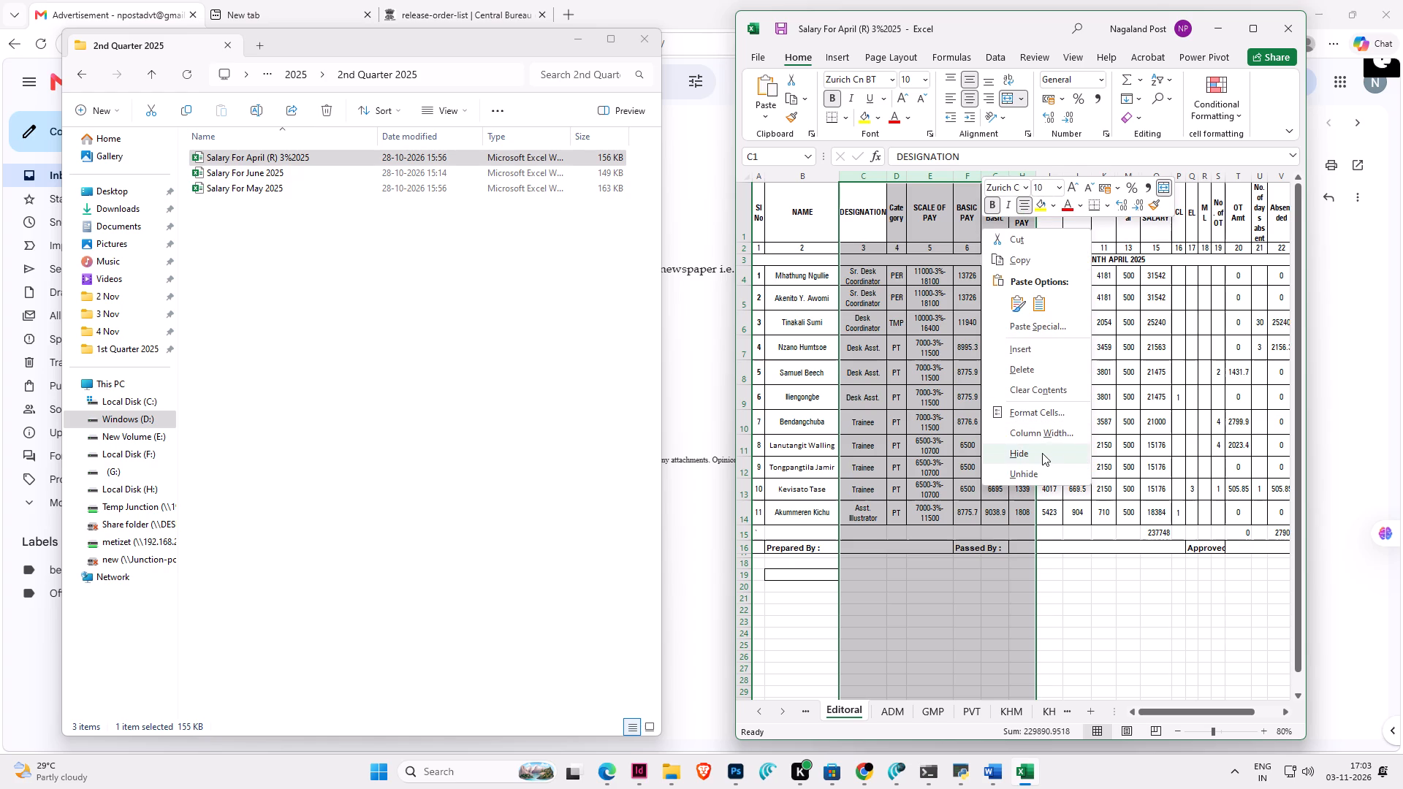
{"action": "left_click", "coordinate": [1042, 453]}
{"action": "scroll", "coordinate": [851, 419], "scroll_direction": "up", "scroll_amount": 4}
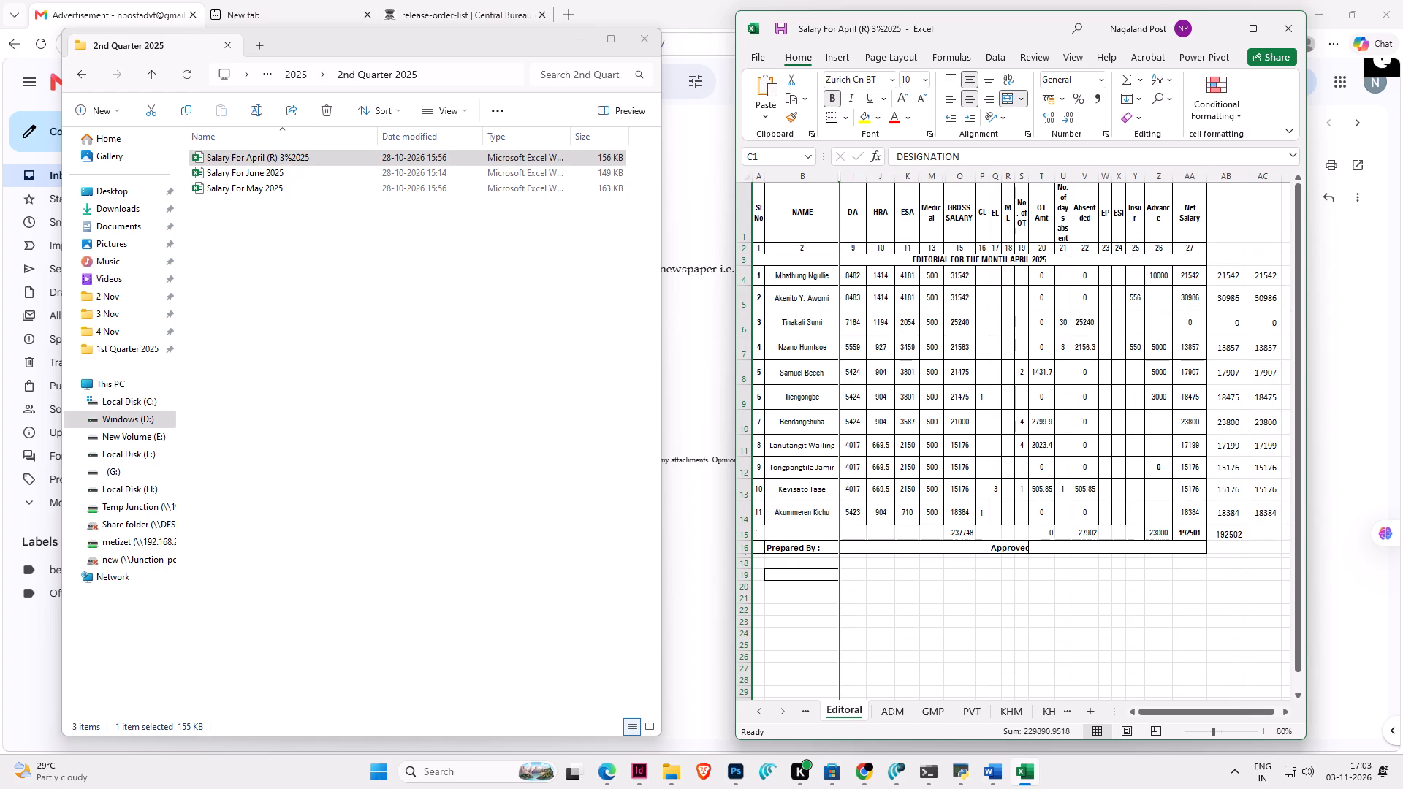
{"action": "left_click", "coordinate": [807, 403]}
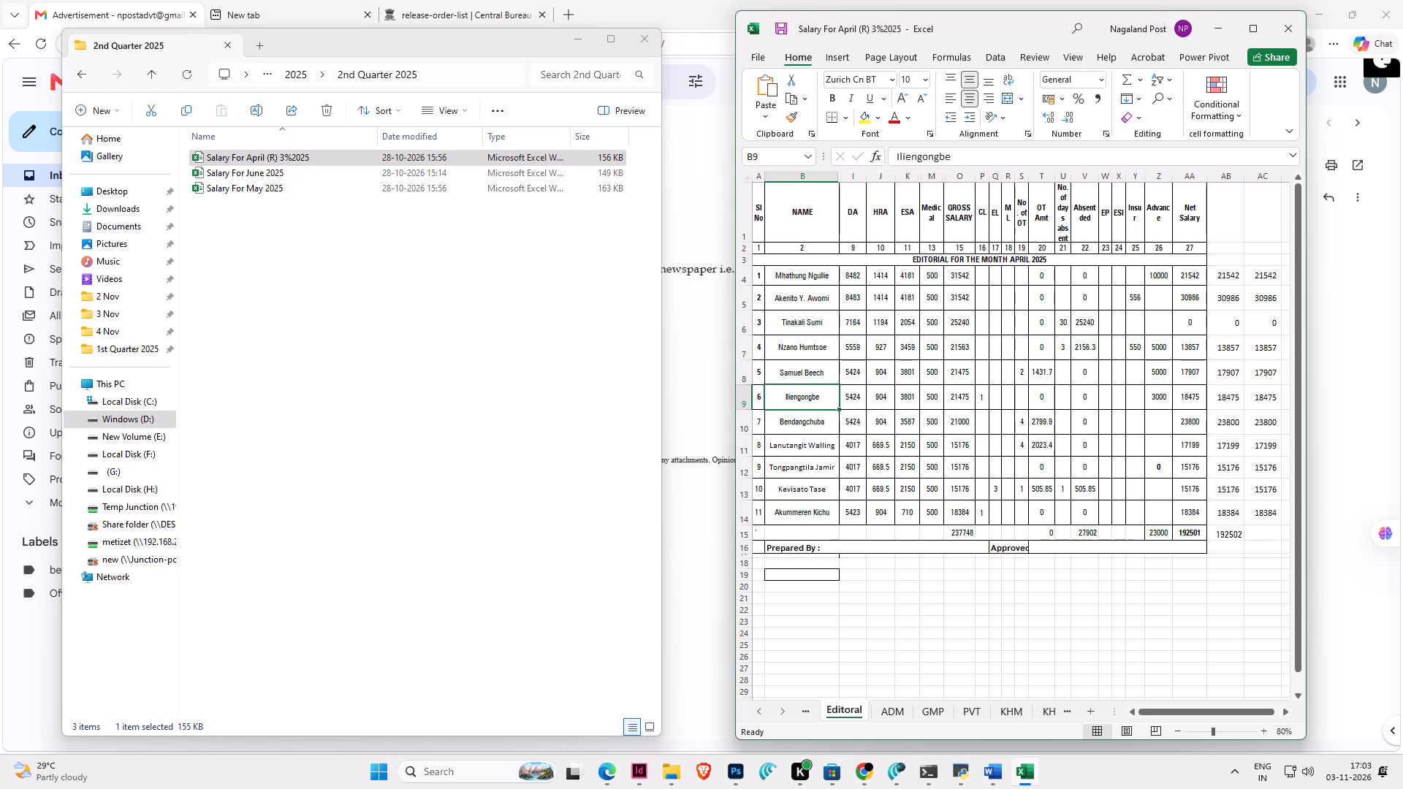
Switch to the Labour Register and choose the sixth employee on the Editoral sheet, a working journalist, for a leave entry.
{"action": "left_click", "coordinate": [959, 771]}
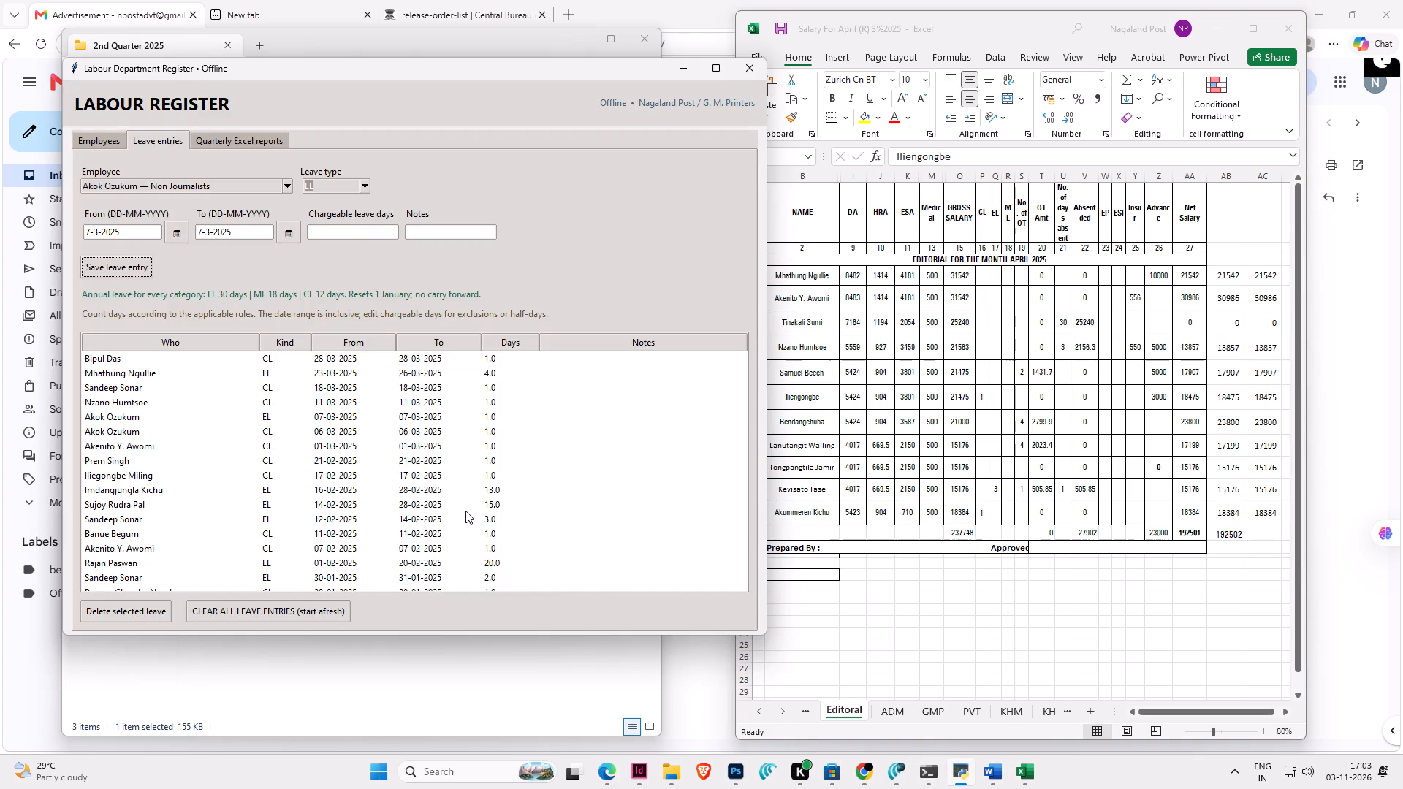
{"action": "left_click", "coordinate": [132, 180]}
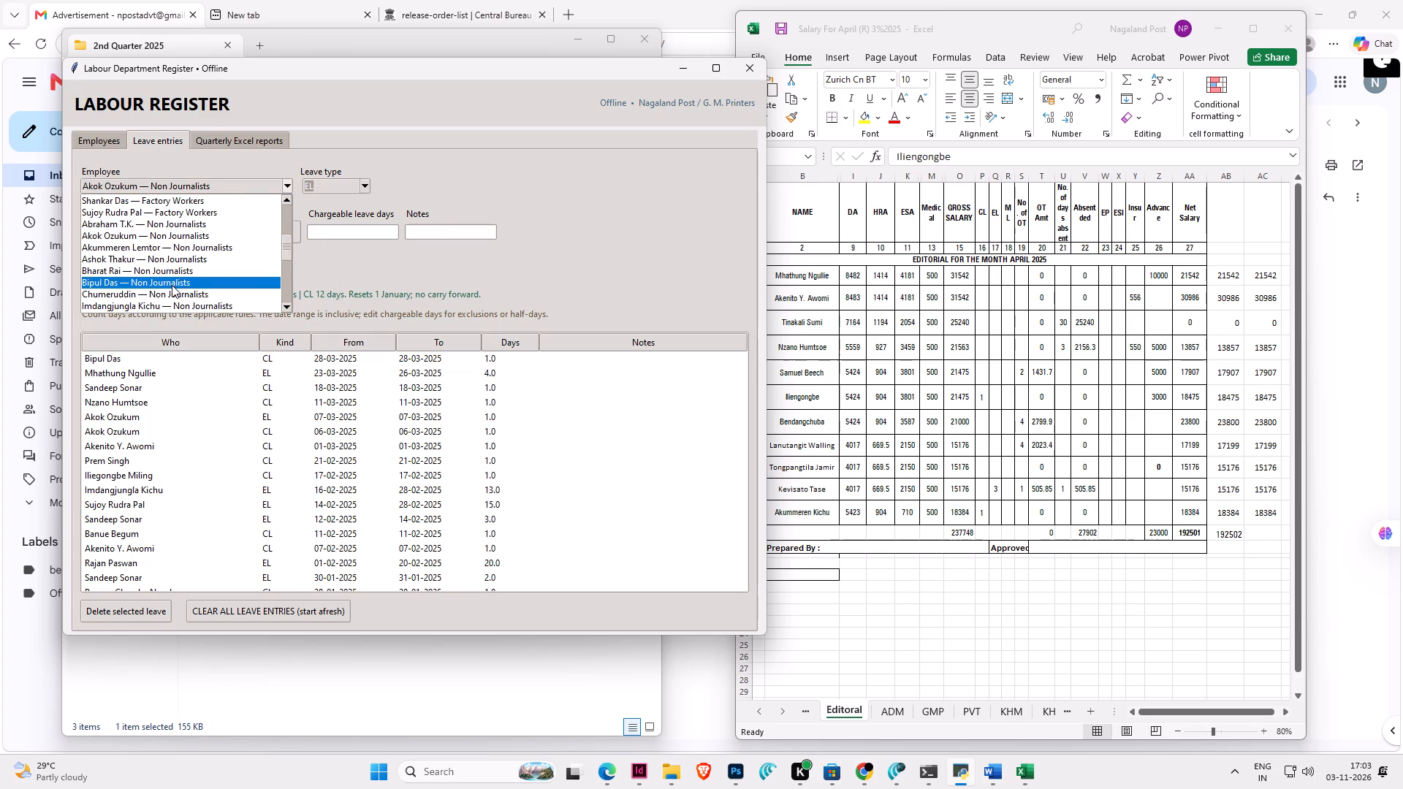
{"action": "scroll", "coordinate": [172, 285], "scroll_direction": "up", "scroll_amount": 4}
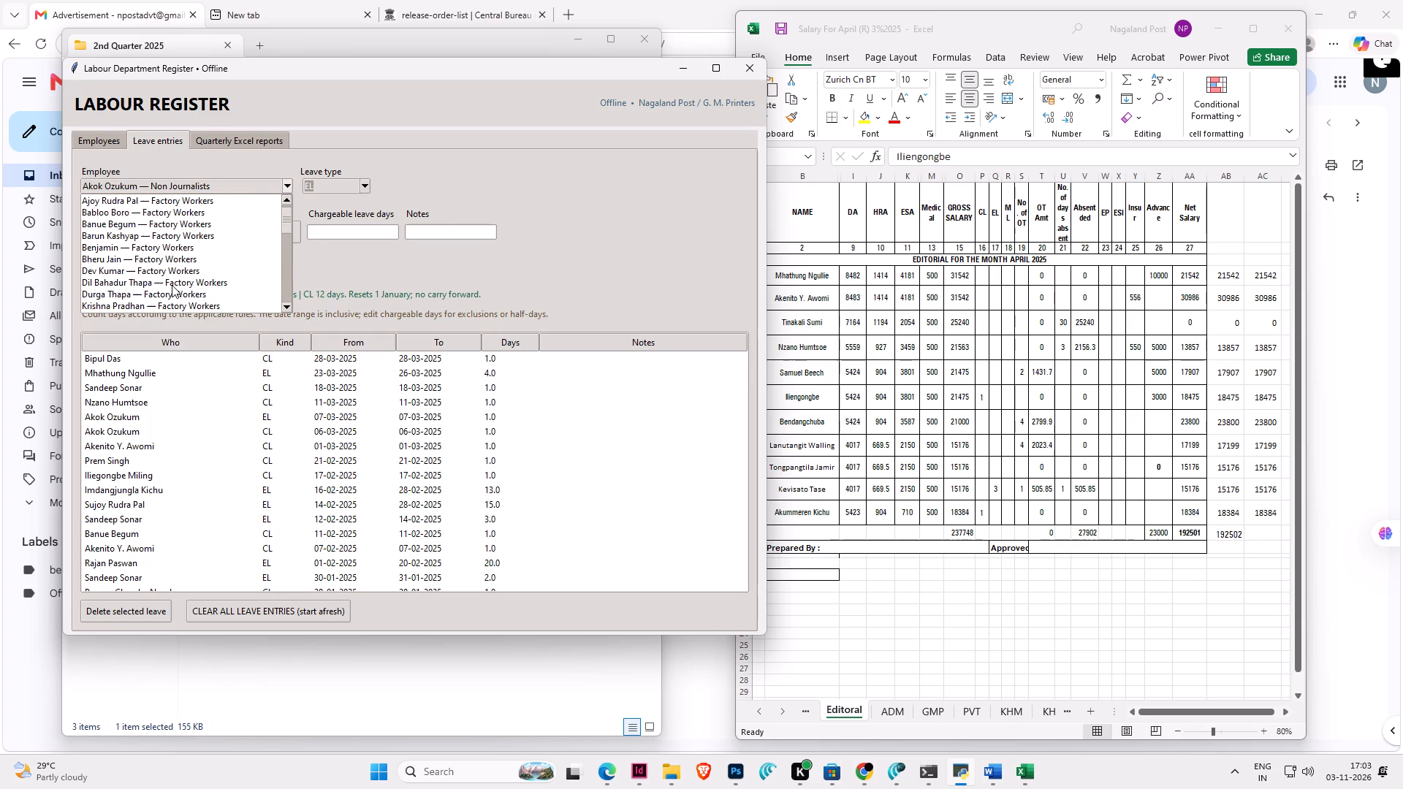
{"action": "scroll", "coordinate": [172, 285], "scroll_direction": "up", "scroll_amount": 4}
{"action": "scroll", "coordinate": [172, 285], "scroll_direction": "down", "scroll_amount": 4}
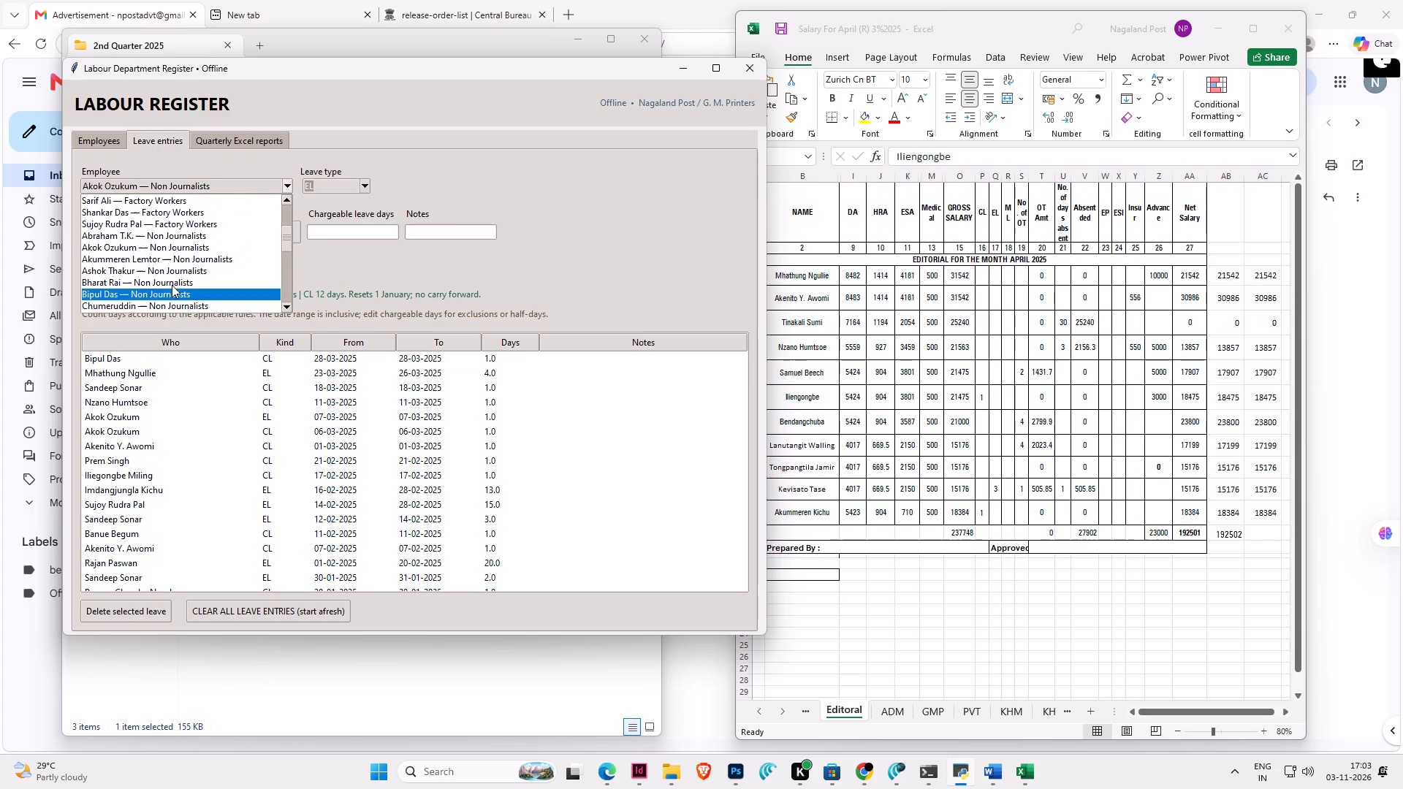
{"action": "scroll", "coordinate": [172, 285], "scroll_direction": "down", "scroll_amount": 3}
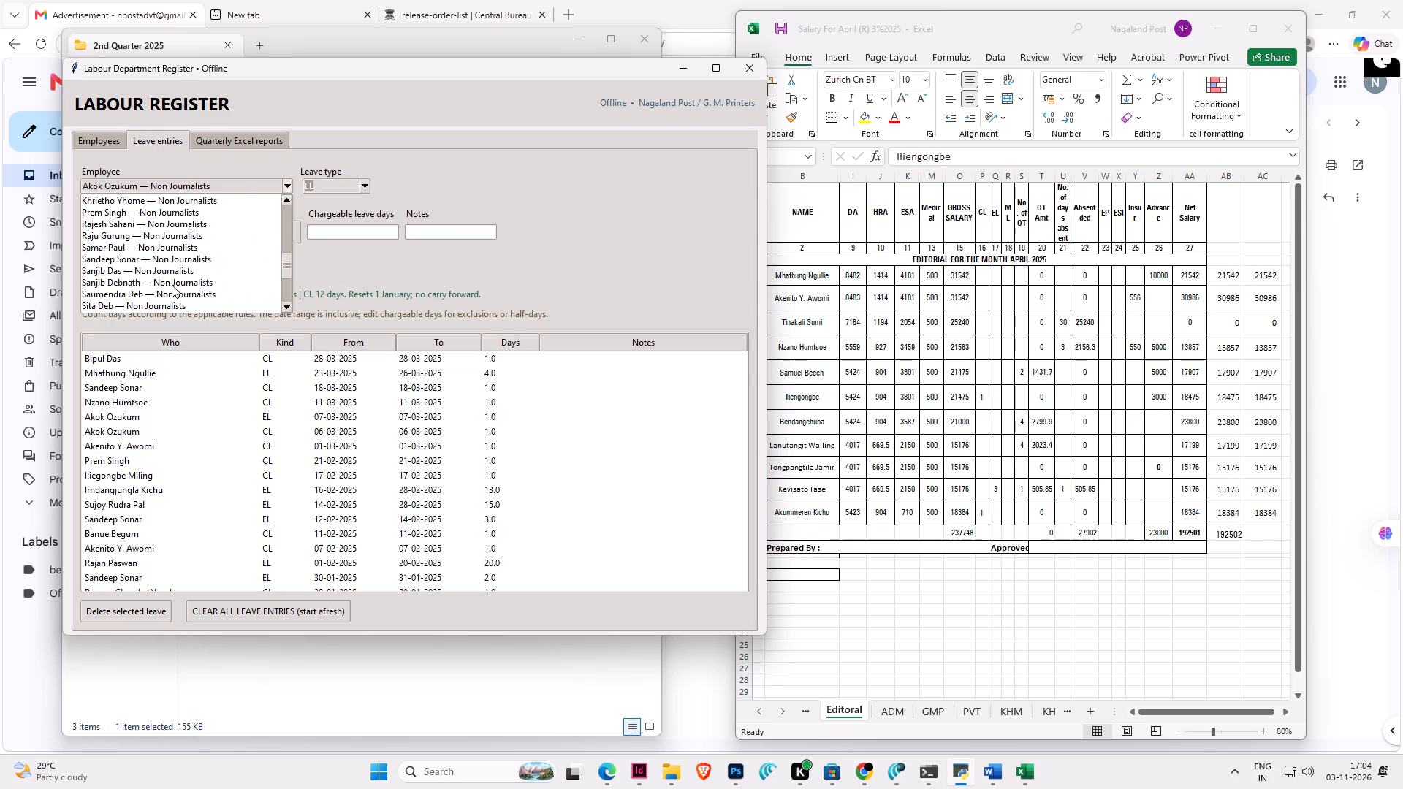
{"action": "scroll", "coordinate": [166, 251], "scroll_direction": "down", "scroll_amount": 2}
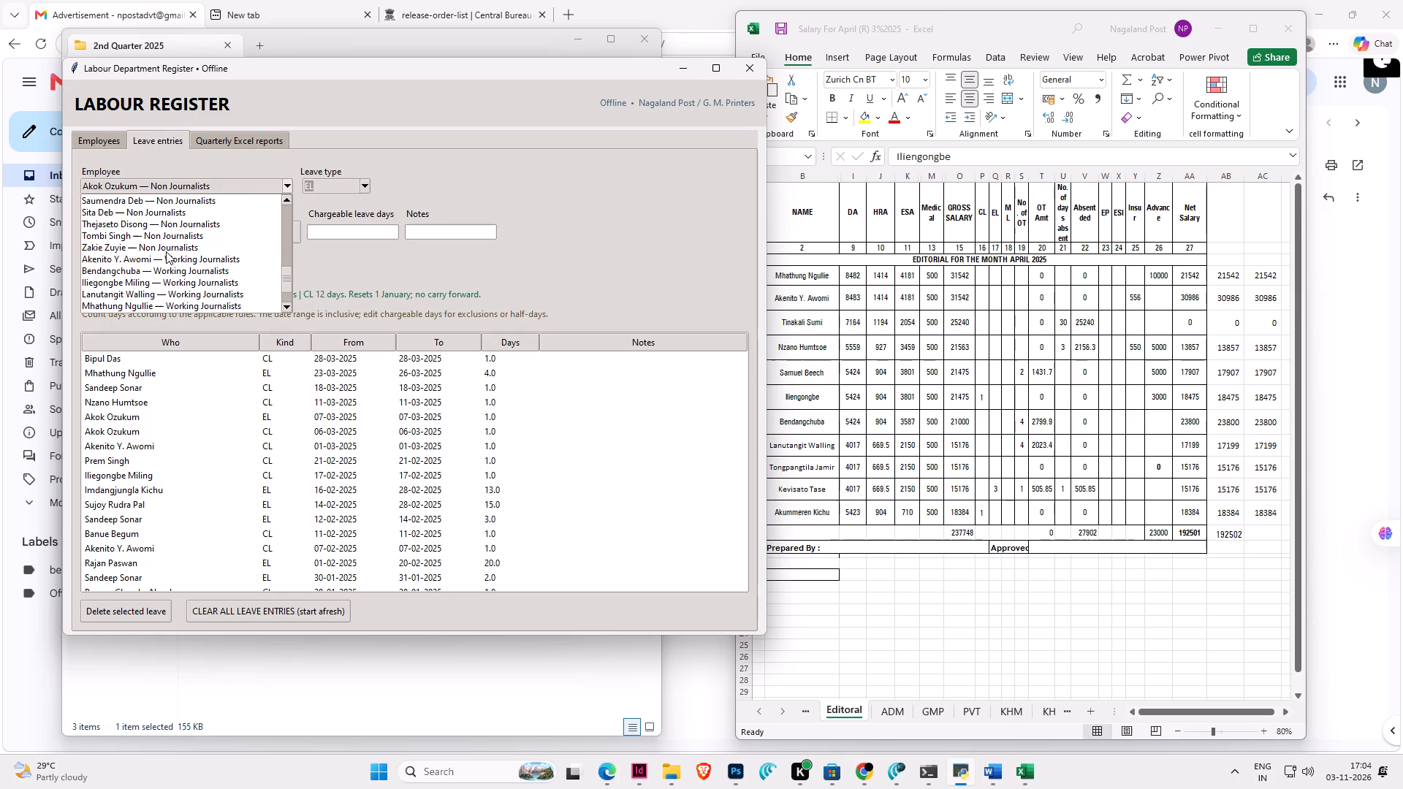
{"action": "left_click", "coordinate": [159, 278]}
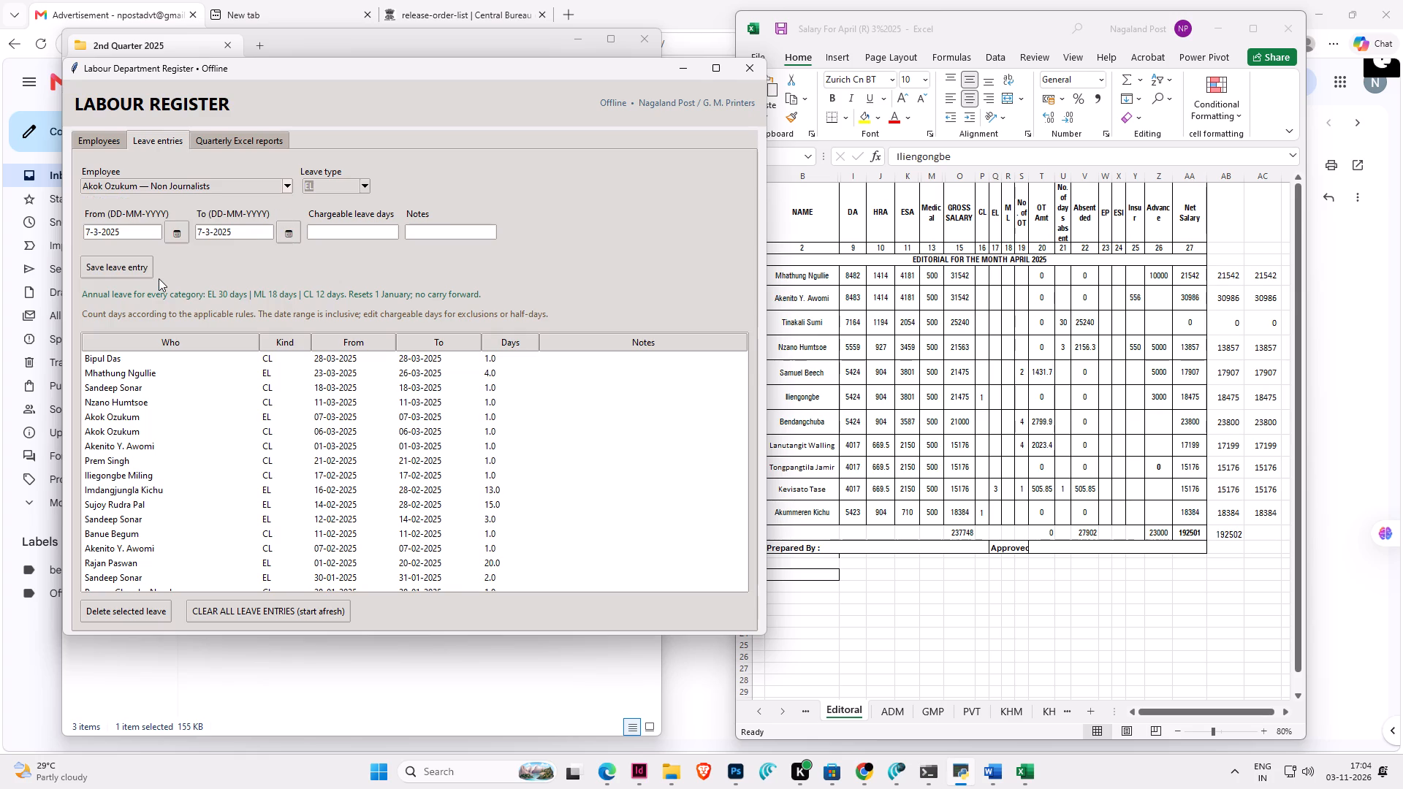
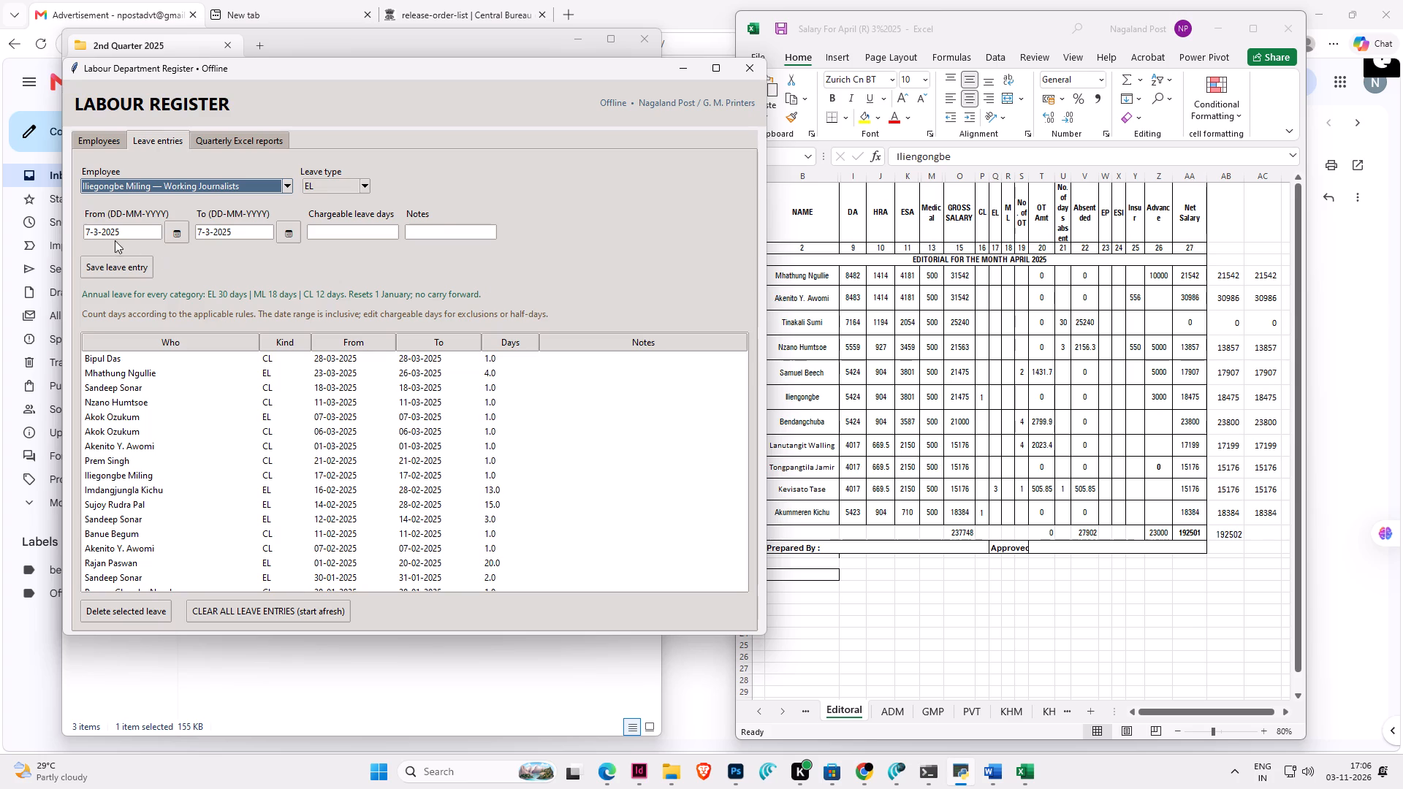
Save a one-day CL entry dated 24-4-2025 for the chosen working journalist, the sixth employee on the Editoral sheet.
{"action": "left_click_drag", "start_coordinate": [91, 229], "coordinate": [74, 229]}
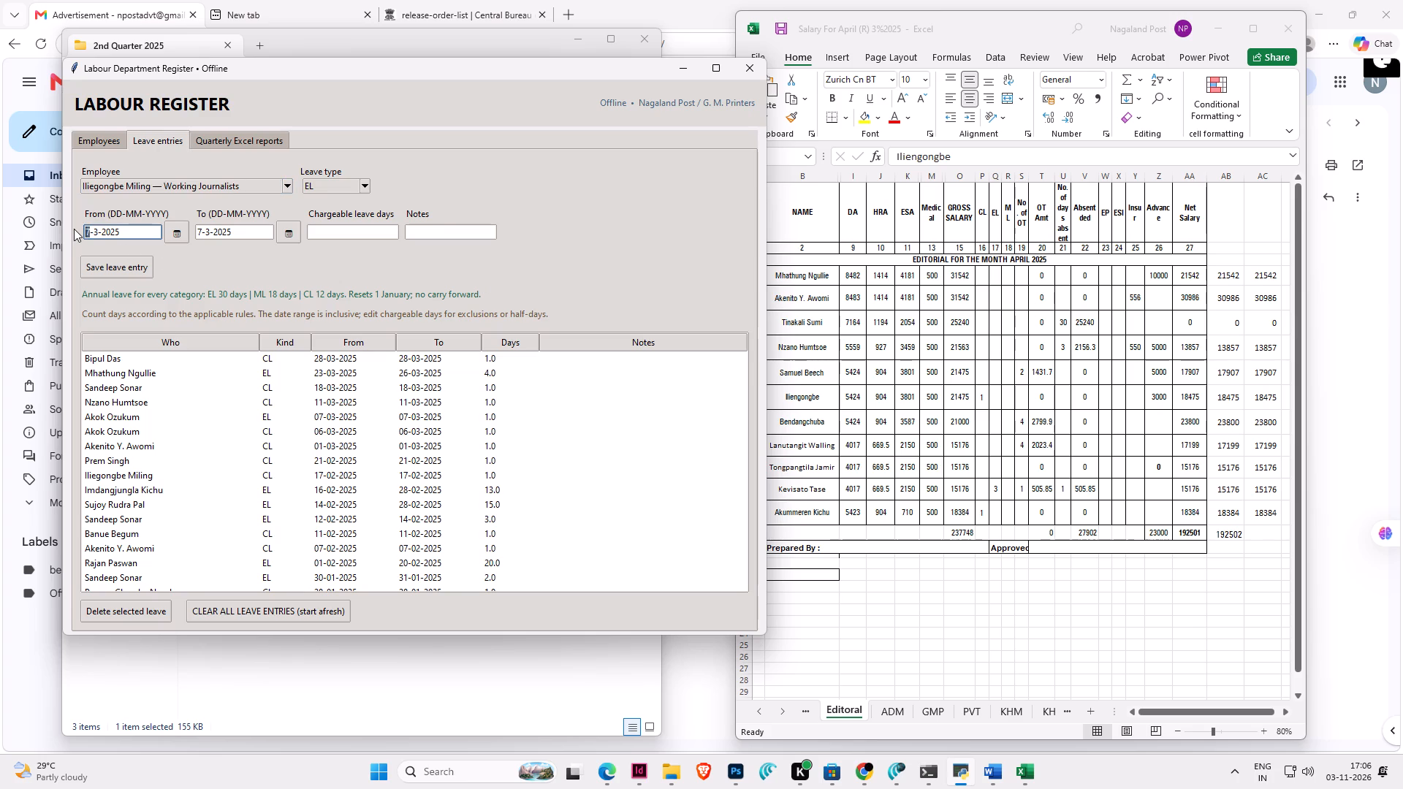
{"action": "type", "text": "24"}
{"action": "key", "text": "Right"}
{"action": "key", "text": "shift+Right"}
{"action": "key", "text": "4"}
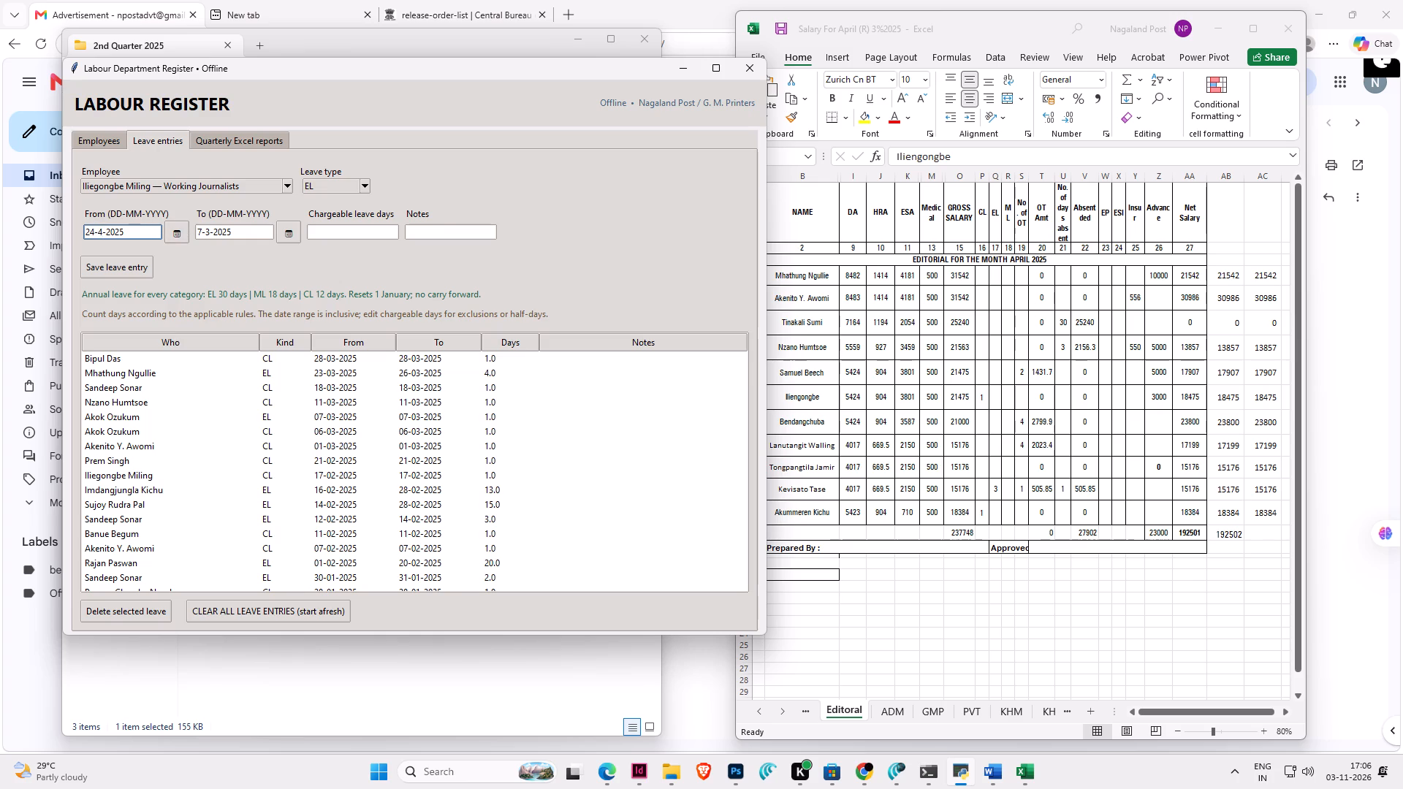
{"action": "left_click_drag", "start_coordinate": [200, 227], "coordinate": [168, 229]}
{"action": "type", "text": "24"}
{"action": "key", "text": "Right"}
{"action": "key", "text": "shift+Right"}
{"action": "key", "text": "4"}
{"action": "left_click", "coordinate": [335, 184]}
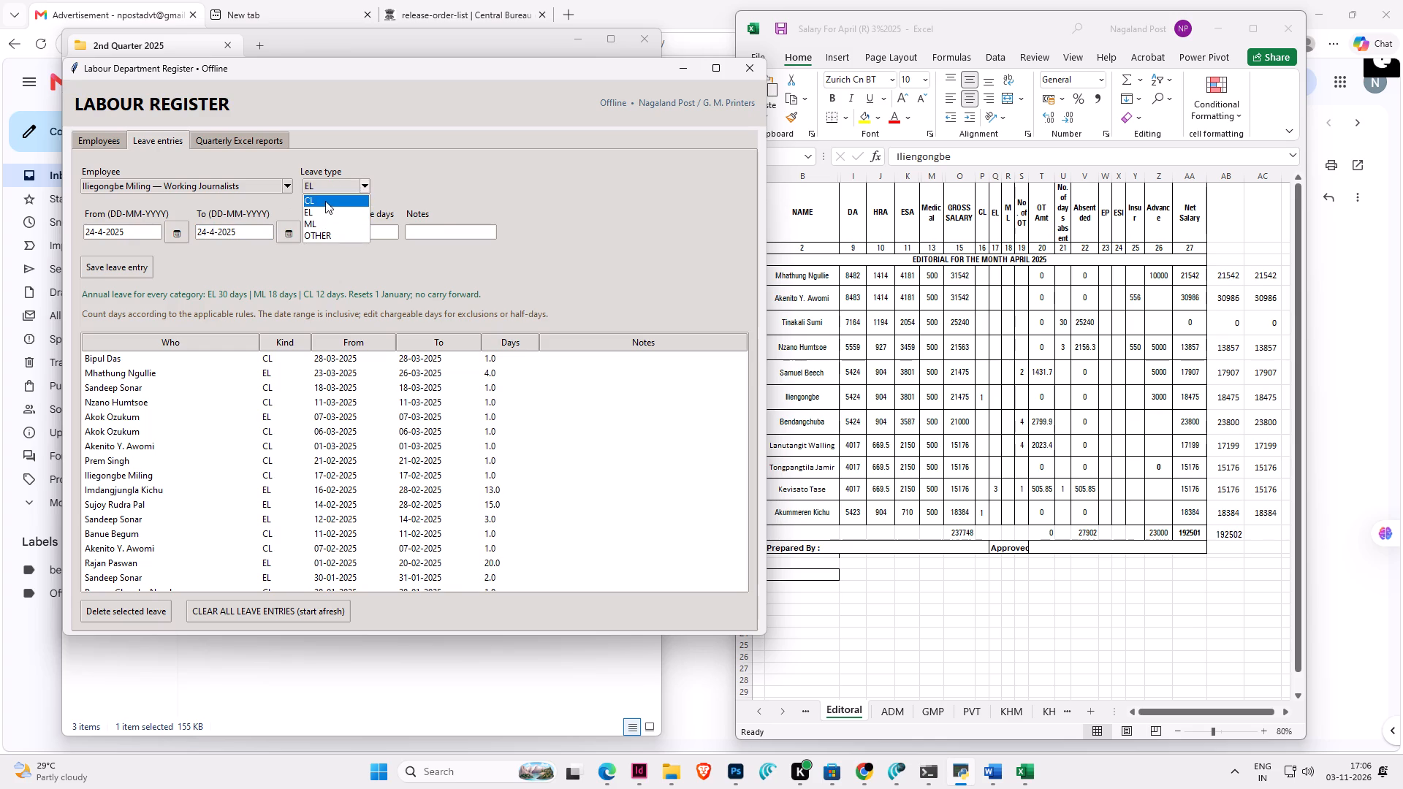
{"action": "left_click", "coordinate": [325, 201]}
{"action": "left_click", "coordinate": [115, 264]}
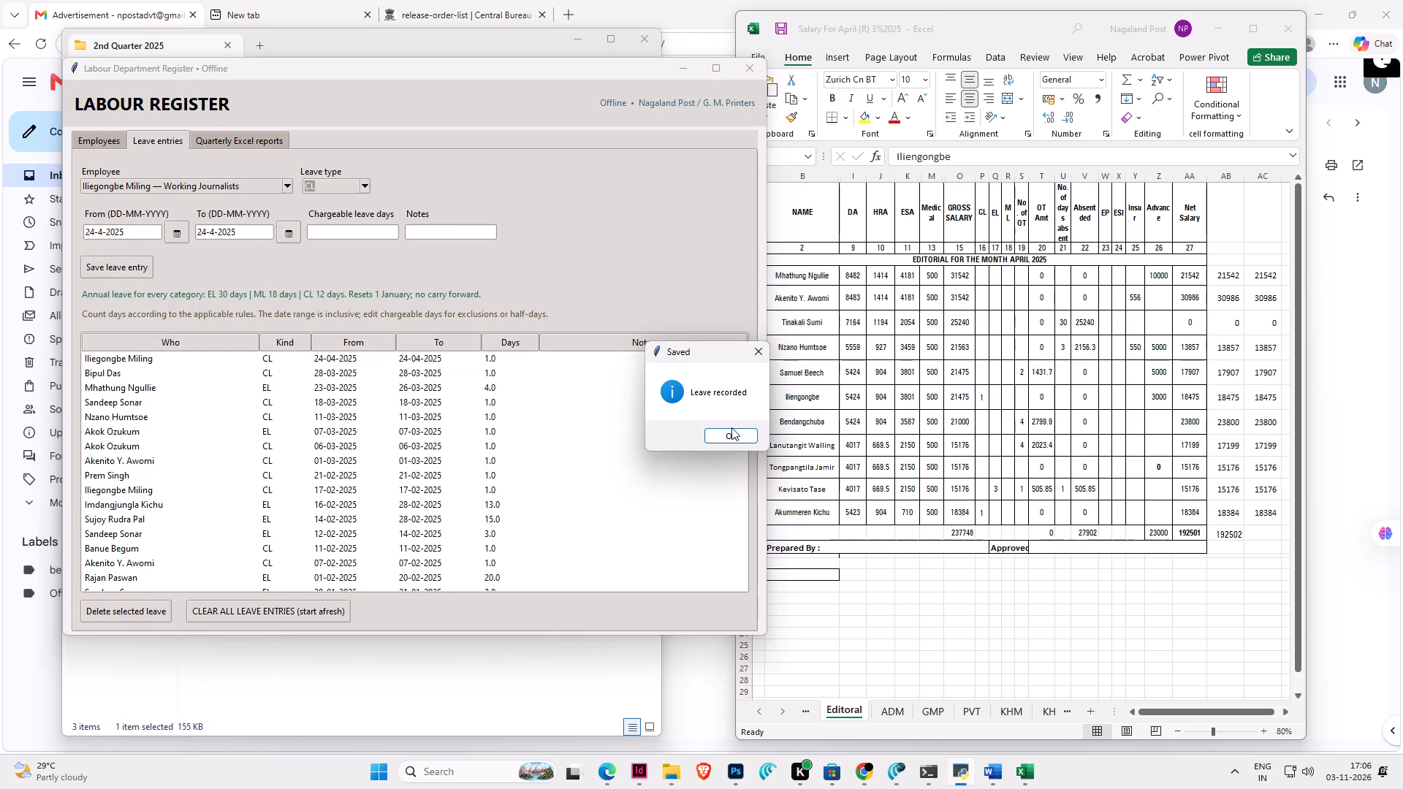
{"action": "left_click", "coordinate": [729, 434]}
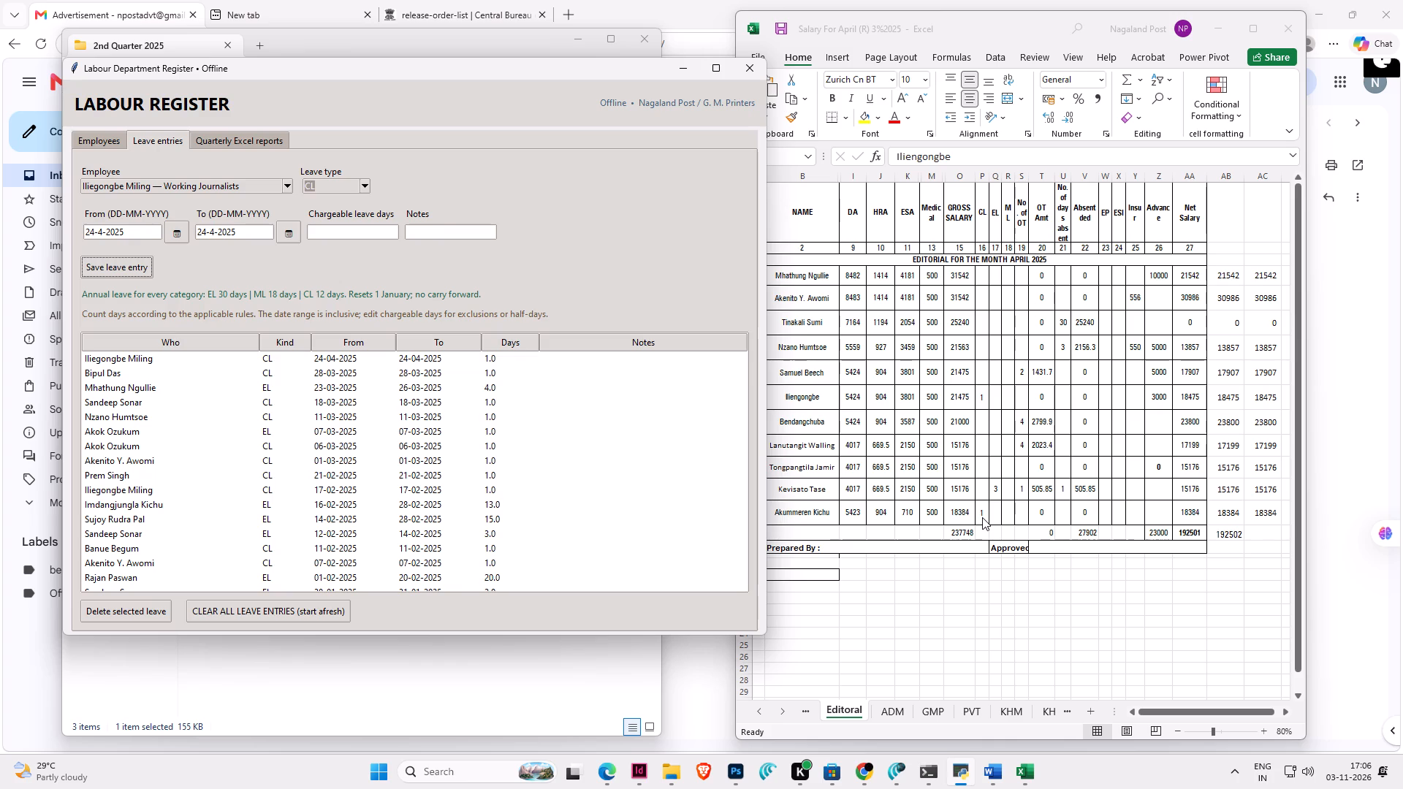
Save a one-day CL entry dated 11-4-2025 for the Editoral sheet's eleventh employee, listed under Non Journalists.
{"action": "left_click", "coordinate": [152, 188]}
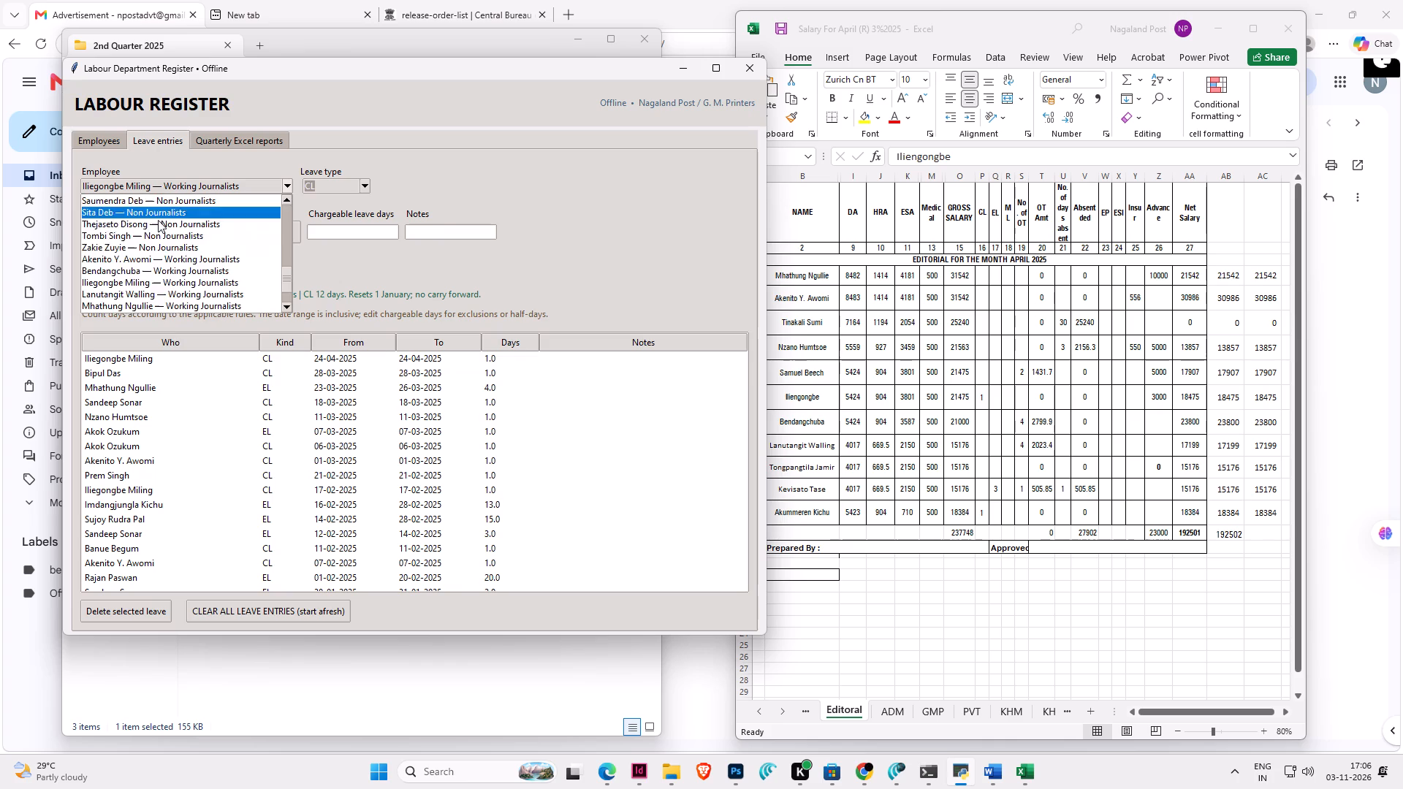
{"action": "scroll", "coordinate": [161, 232], "scroll_direction": "up", "scroll_amount": 4}
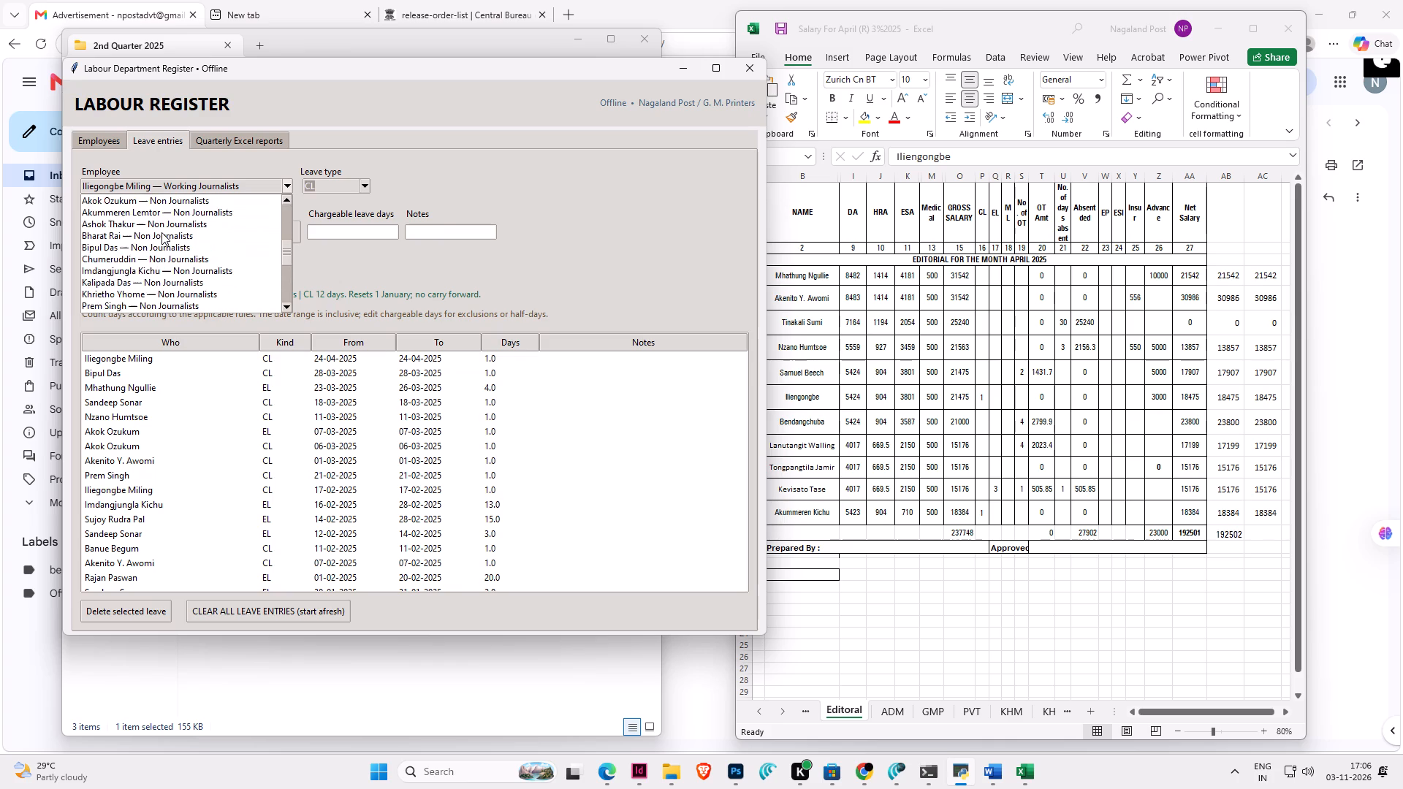
{"action": "scroll", "coordinate": [161, 232], "scroll_direction": "up", "scroll_amount": 1}
{"action": "left_click", "coordinate": [161, 260]}
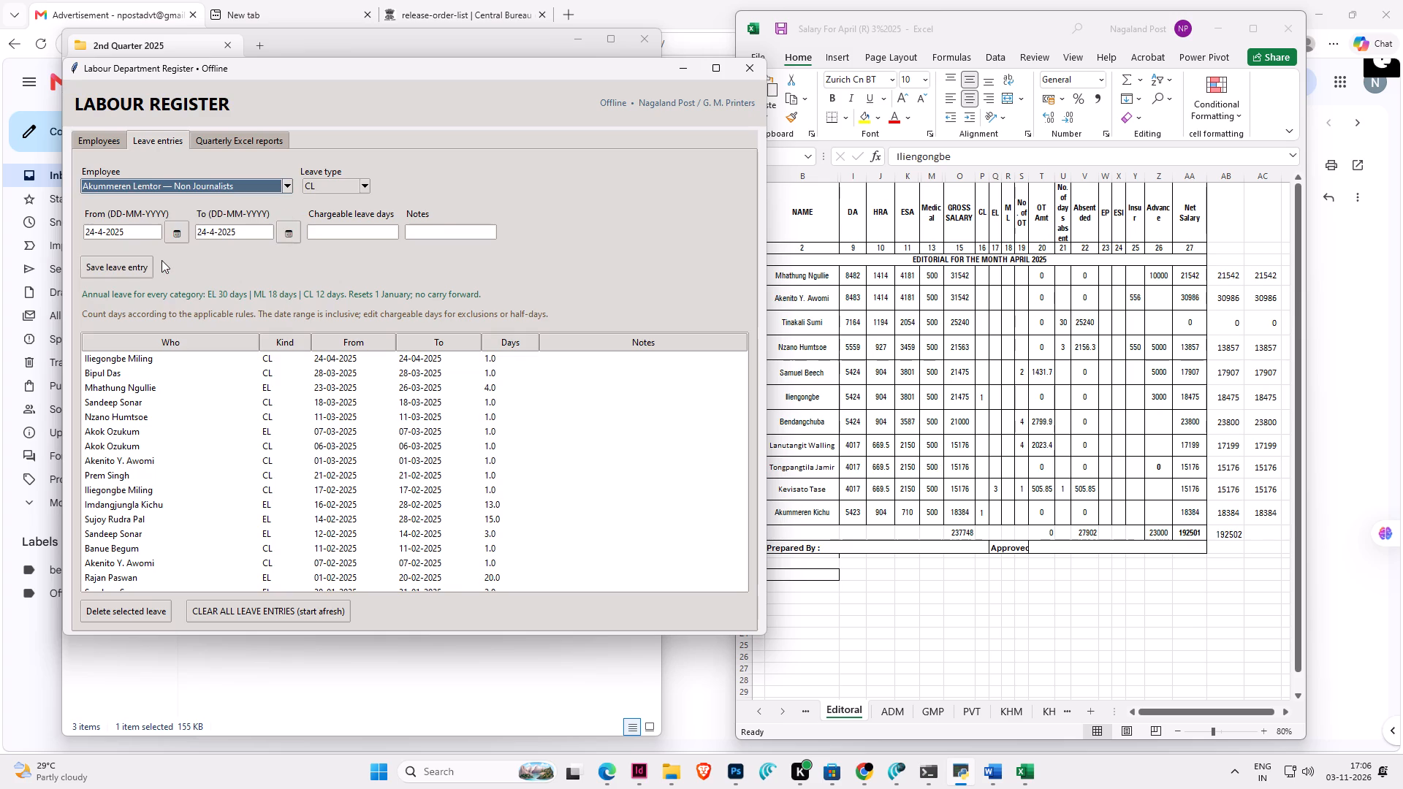
{"action": "left_click_drag", "start_coordinate": [94, 233], "coordinate": [63, 233]}
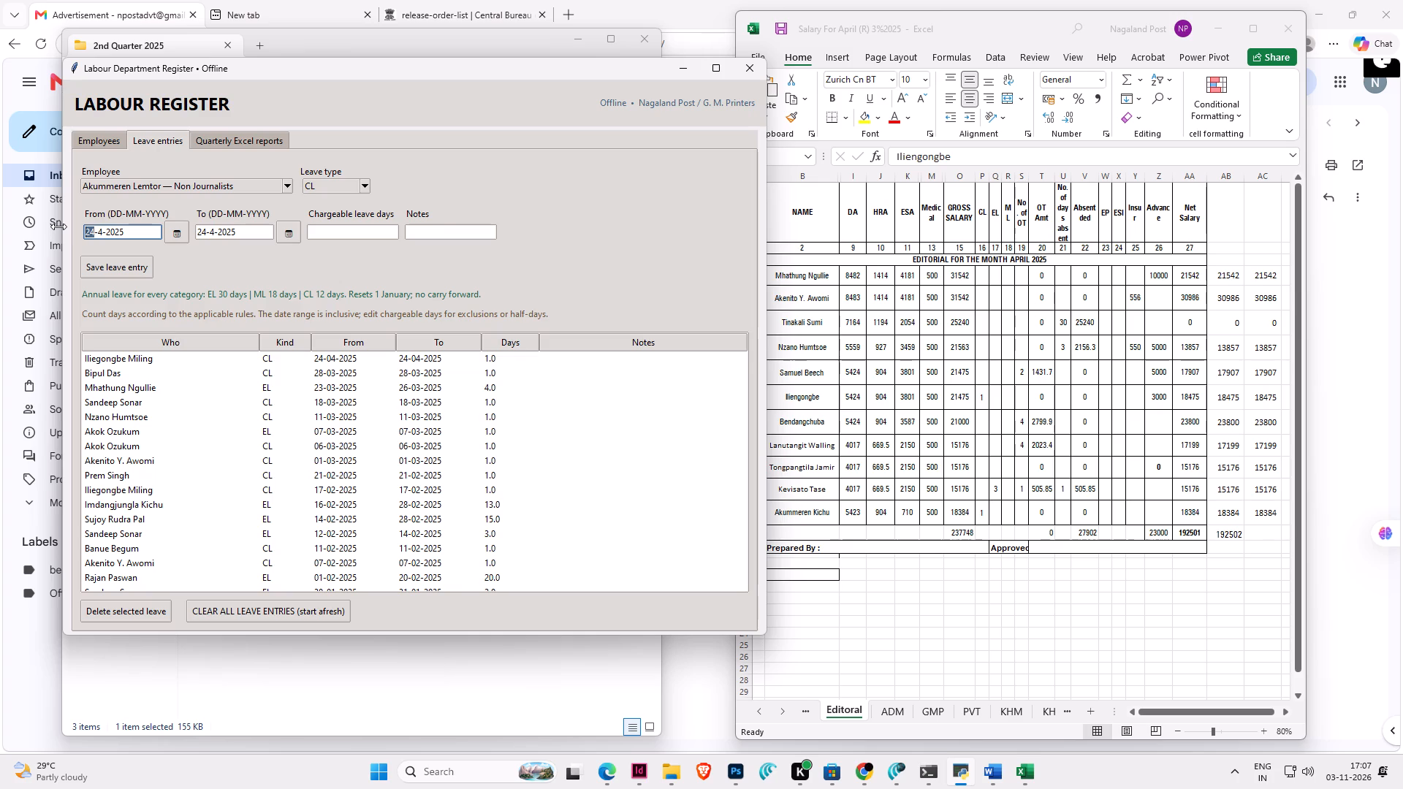
{"action": "type", "text": "11"}
{"action": "left_click_drag", "start_coordinate": [205, 232], "coordinate": [191, 231]}
{"action": "left_click_drag", "start_coordinate": [191, 231], "coordinate": [183, 231]}
{"action": "type", "text": "11"}
{"action": "left_click", "coordinate": [116, 265]}
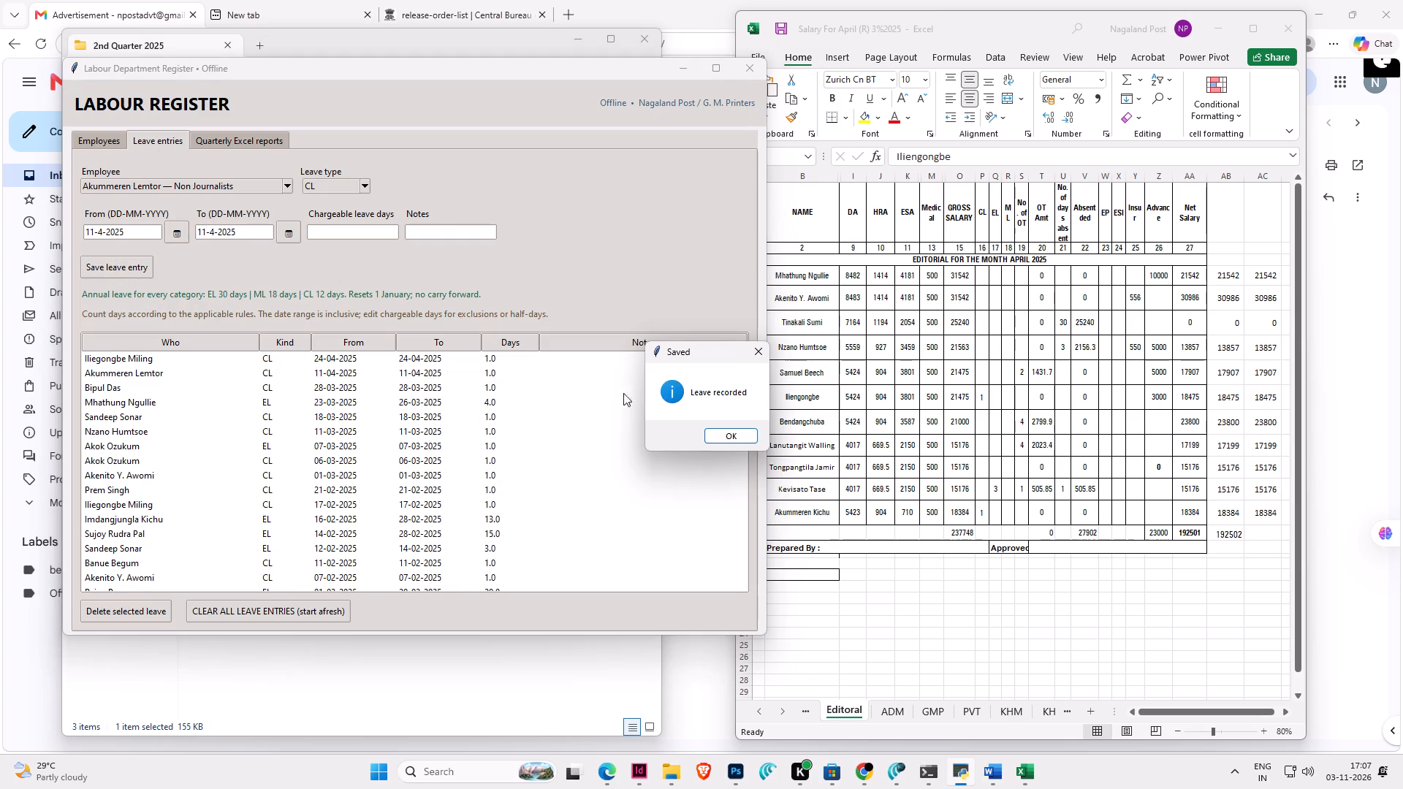
{"action": "left_click", "coordinate": [729, 432]}
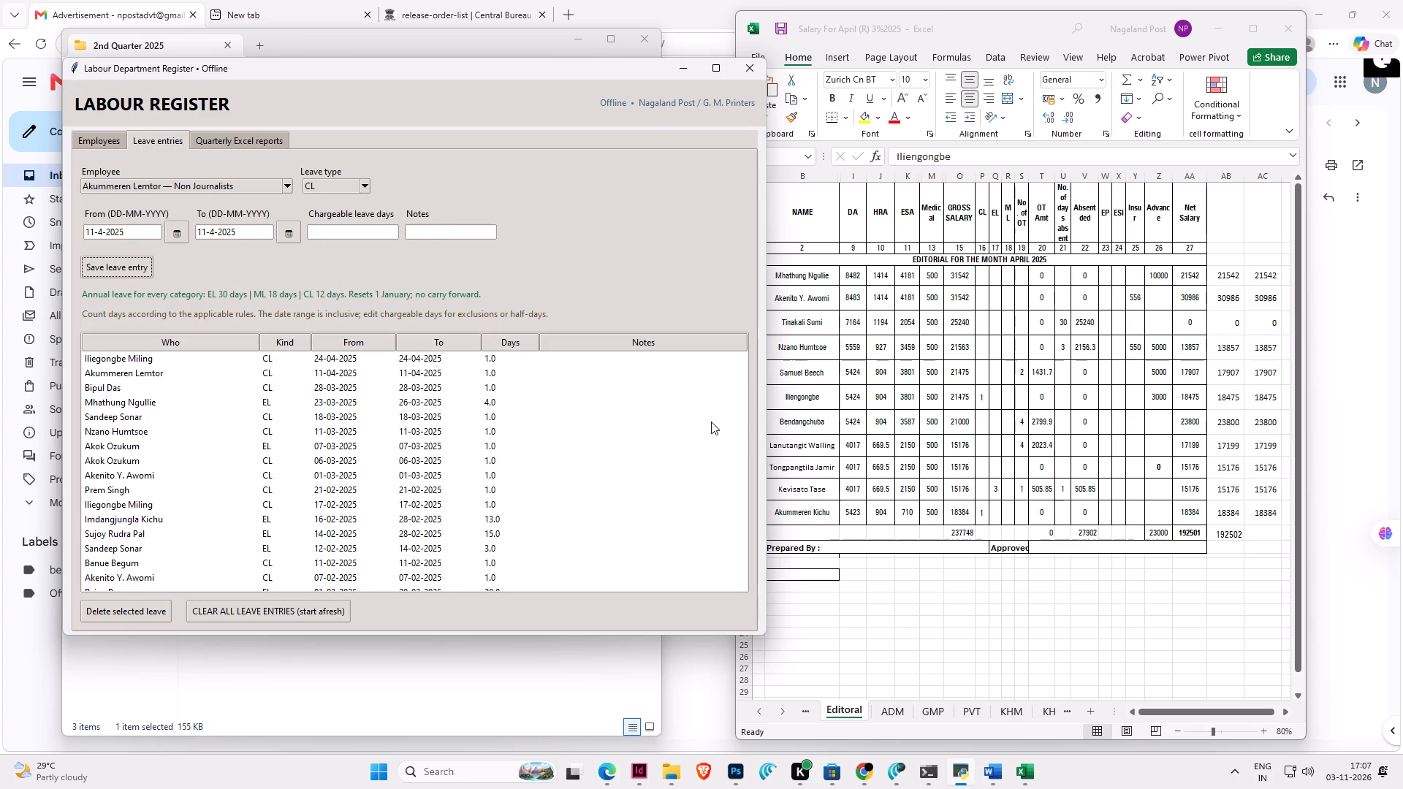
Switch to the April salary workbook and hide columns C through H, from Designation to Variable Pay, on the ADM sheet.
{"action": "left_click", "coordinate": [939, 587]}
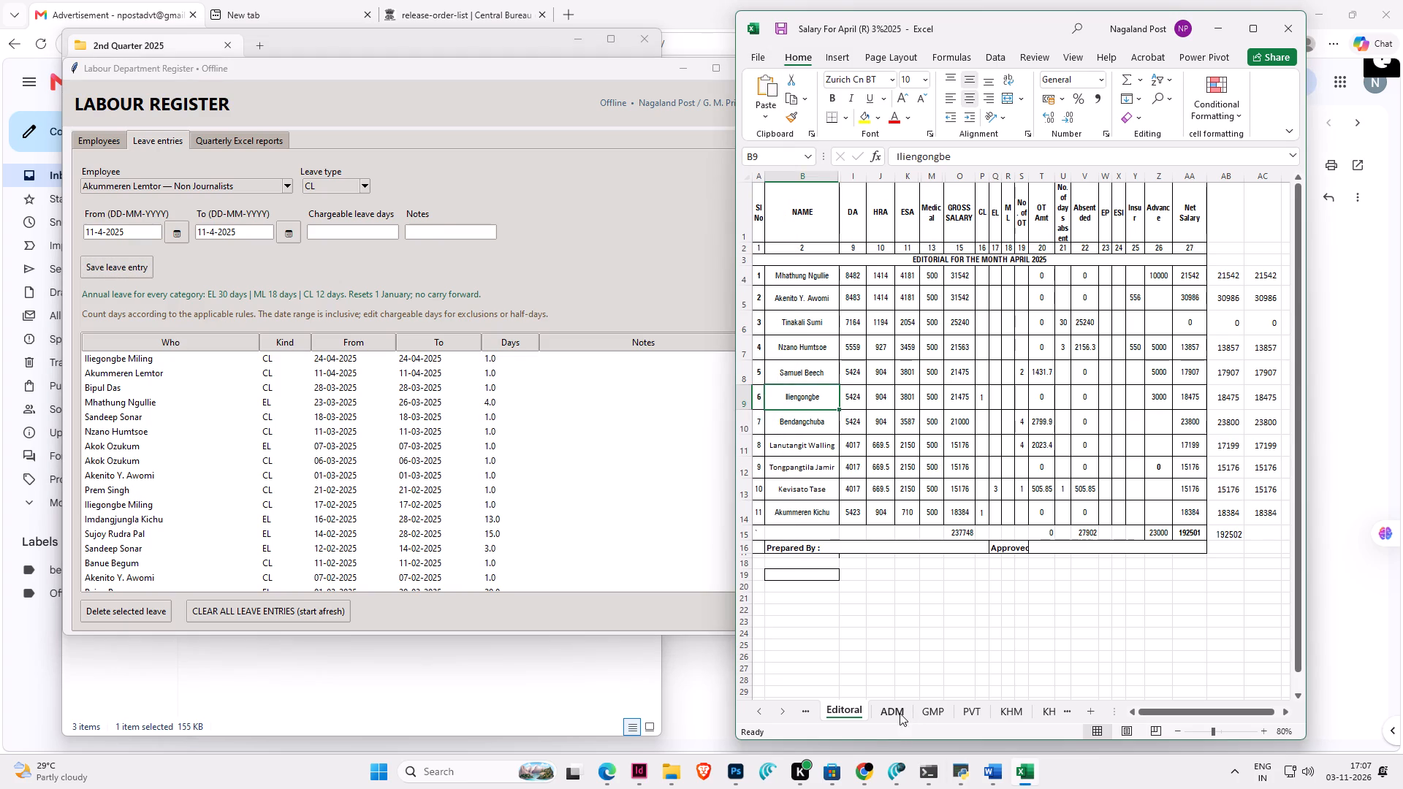
{"action": "left_click", "coordinate": [890, 711]}
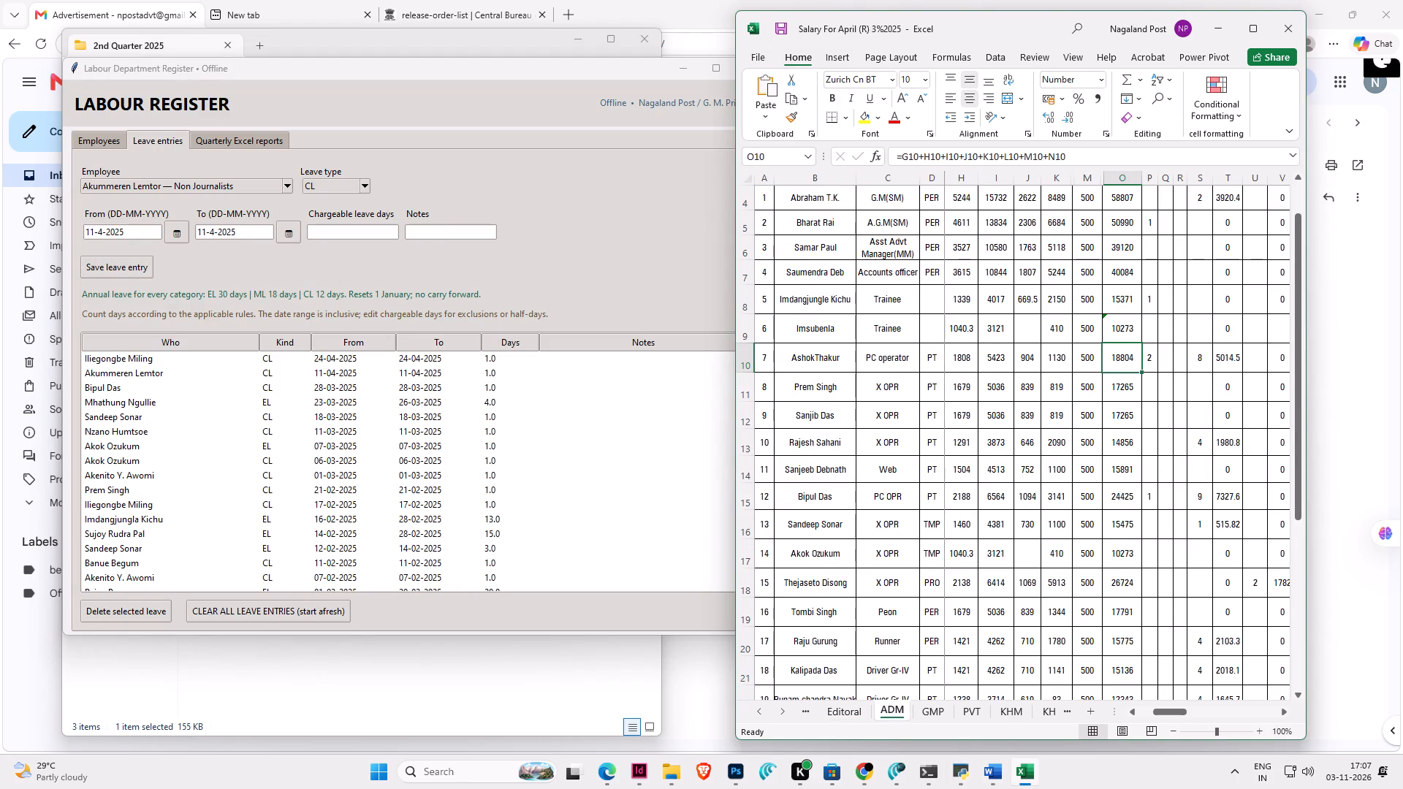
{"action": "scroll", "coordinate": [944, 451], "scroll_direction": "up", "scroll_amount": 4}
{"action": "left_click_drag", "start_coordinate": [881, 172], "coordinate": [915, 172]}
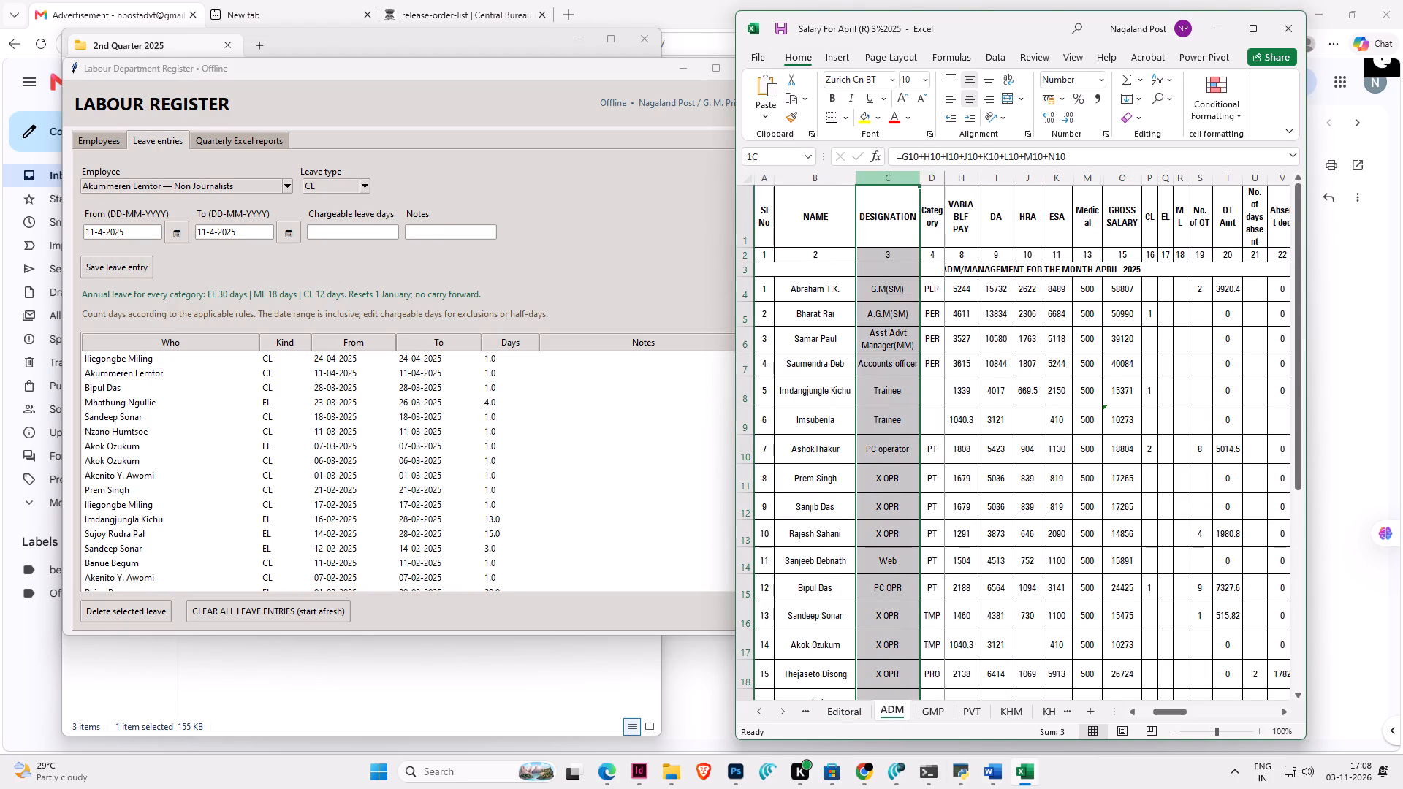
{"action": "left_click_drag", "start_coordinate": [915, 172], "coordinate": [1125, 196]}
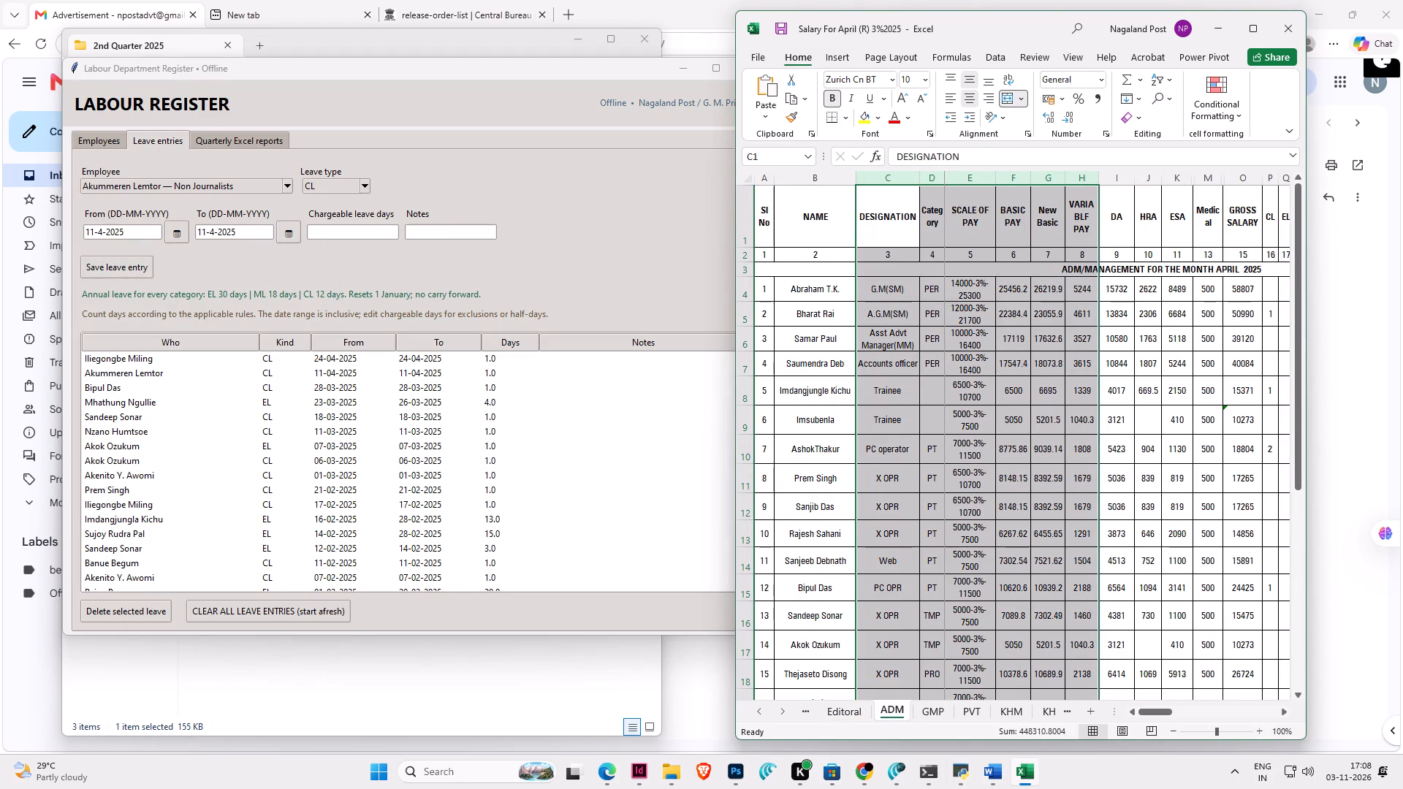
{"action": "right_click", "coordinate": [1052, 180]}
{"action": "left_click", "coordinate": [1119, 405]}
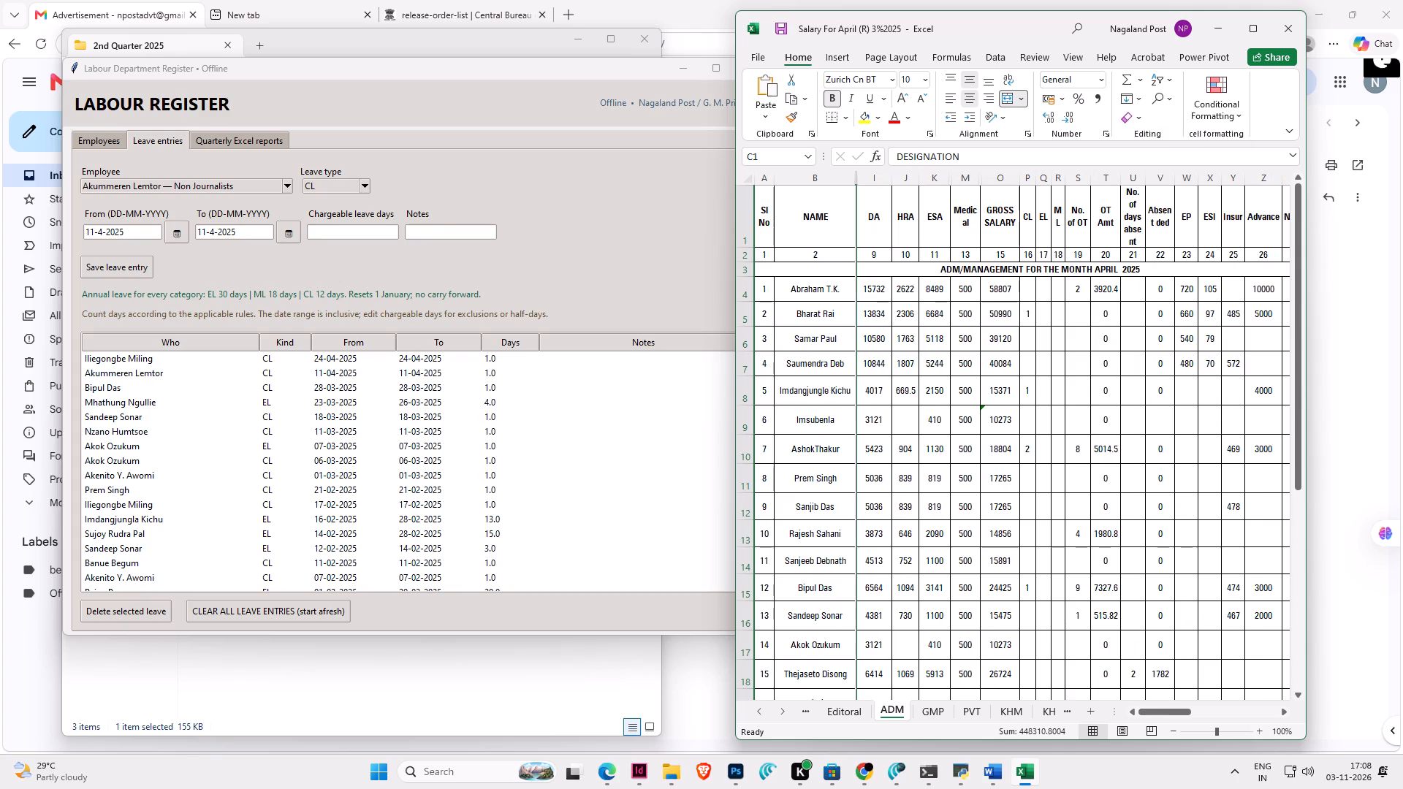
{"action": "scroll", "coordinate": [905, 395], "scroll_direction": "up", "scroll_amount": 3}
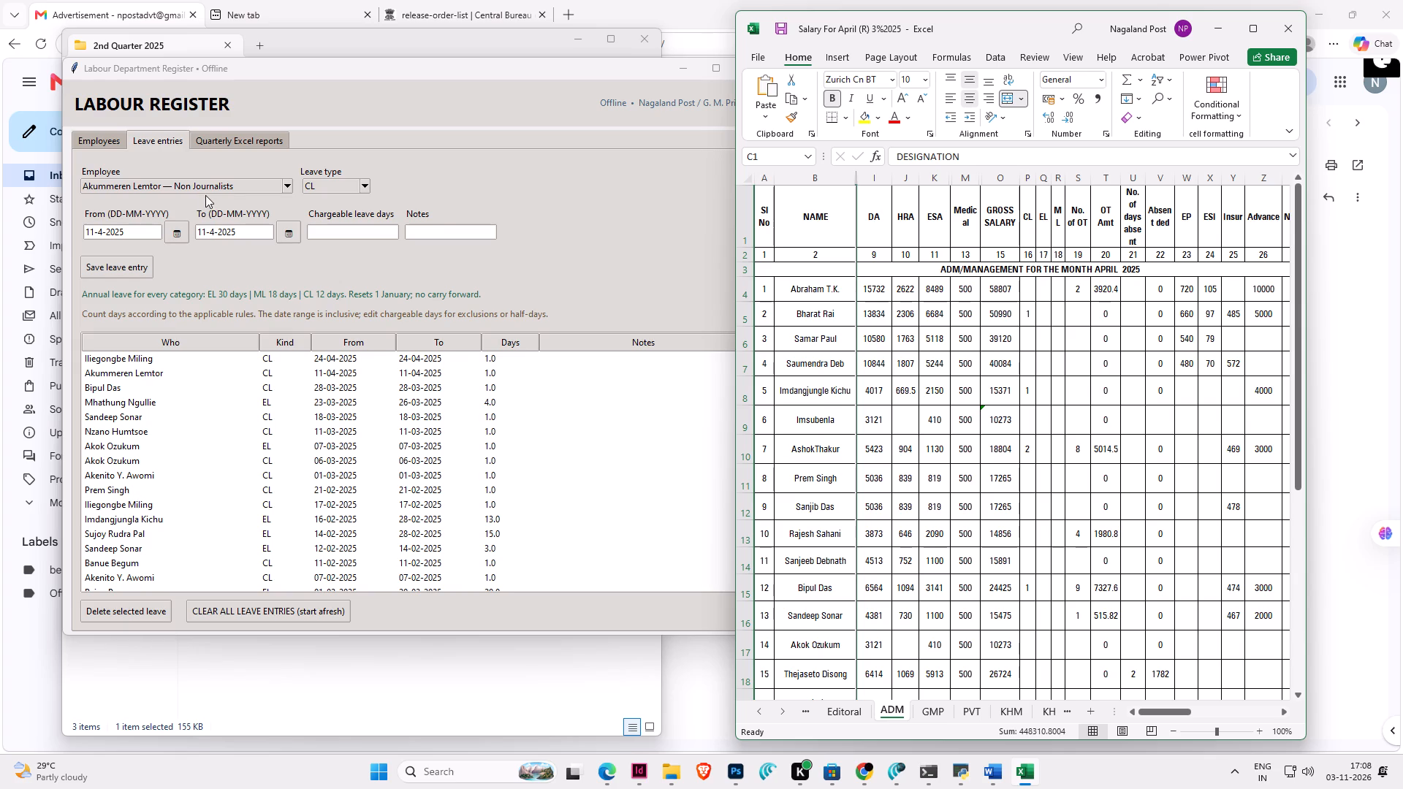
In the Labour Register, save a one-day CL entry dated 18-4-2025 for the ADM sheet's second employee, a non-journalist.
{"action": "left_click", "coordinate": [210, 188]}
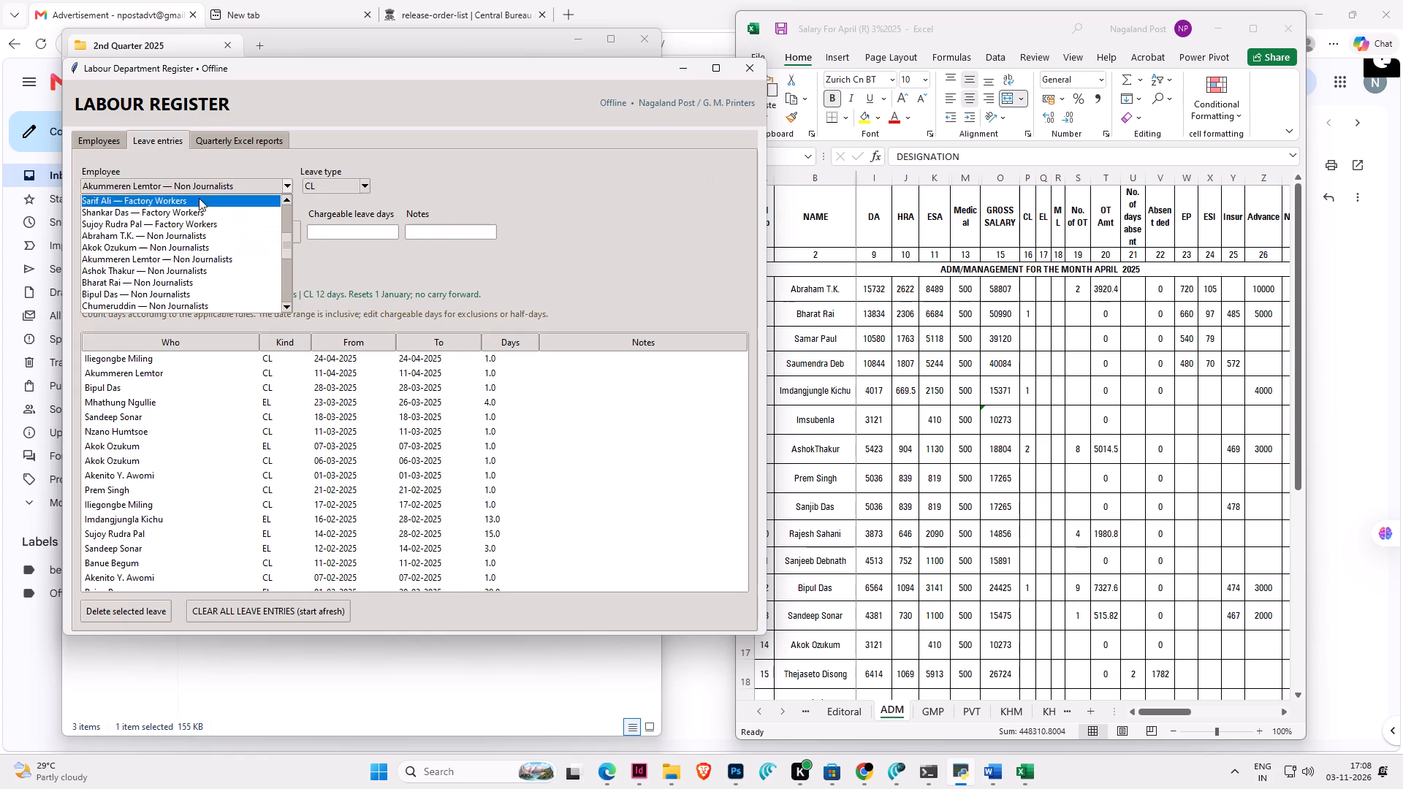
{"action": "left_click", "coordinate": [161, 279]}
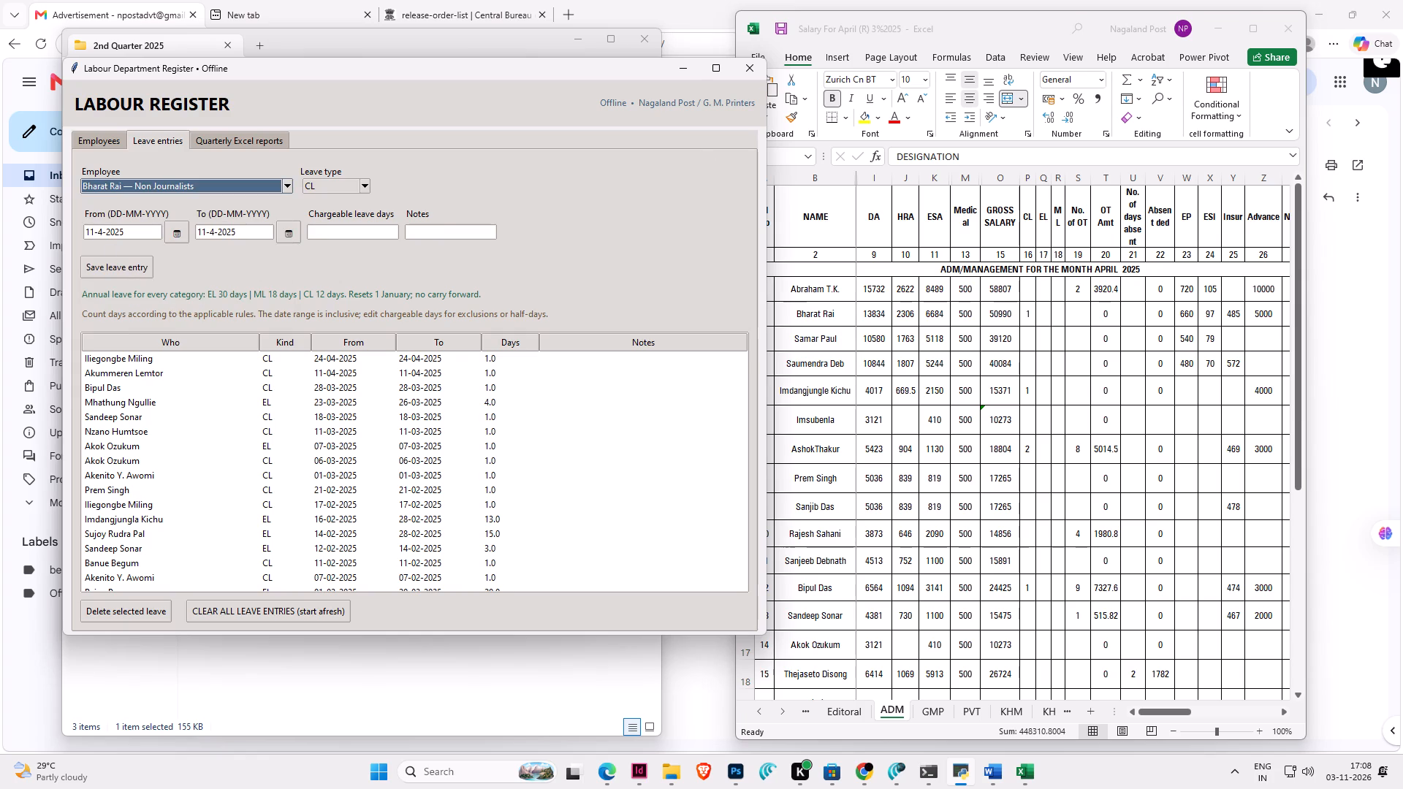
{"action": "left_click_drag", "start_coordinate": [96, 229], "coordinate": [79, 226]}
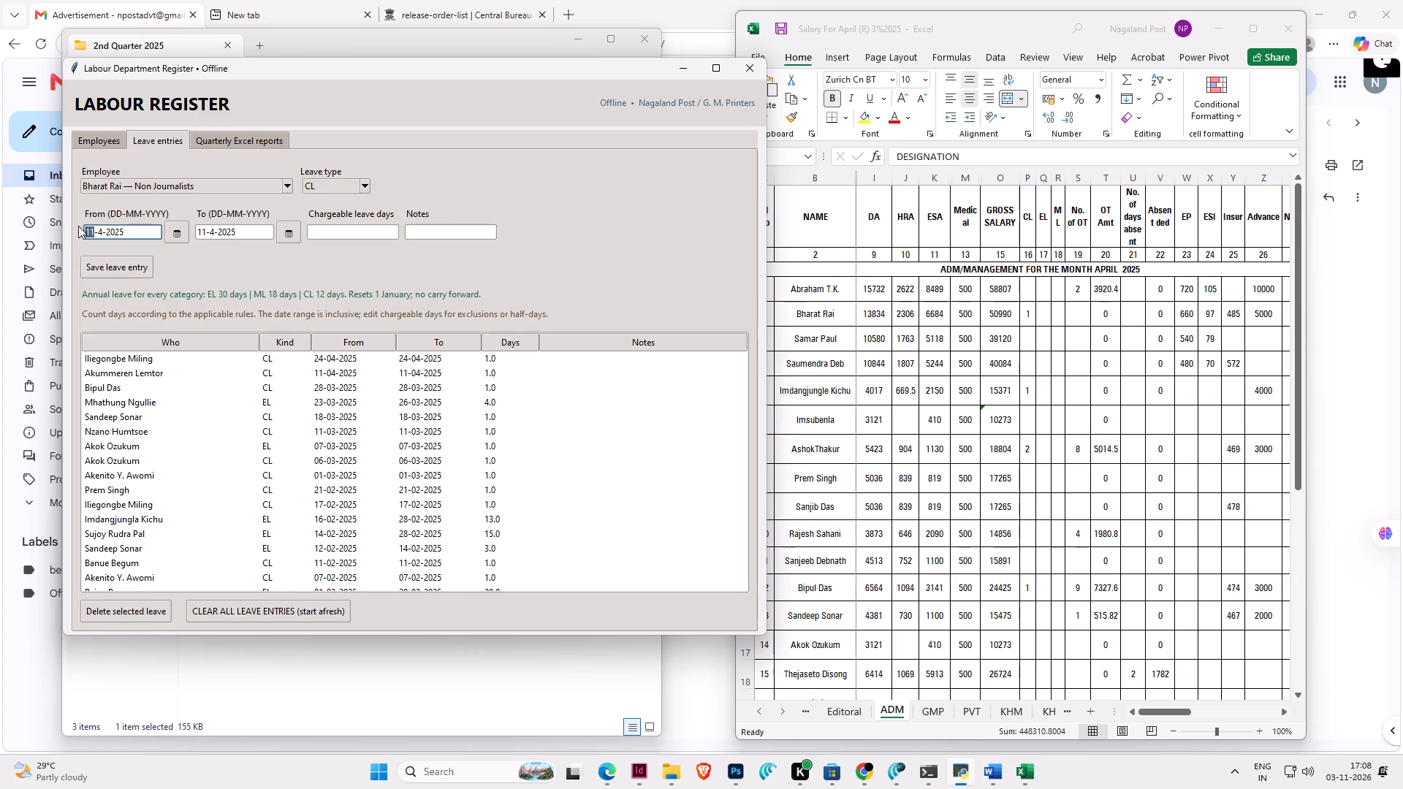
{"action": "type", "text": "18"}
{"action": "left_click_drag", "start_coordinate": [206, 226], "coordinate": [142, 224]}
{"action": "type", "text": "18"}
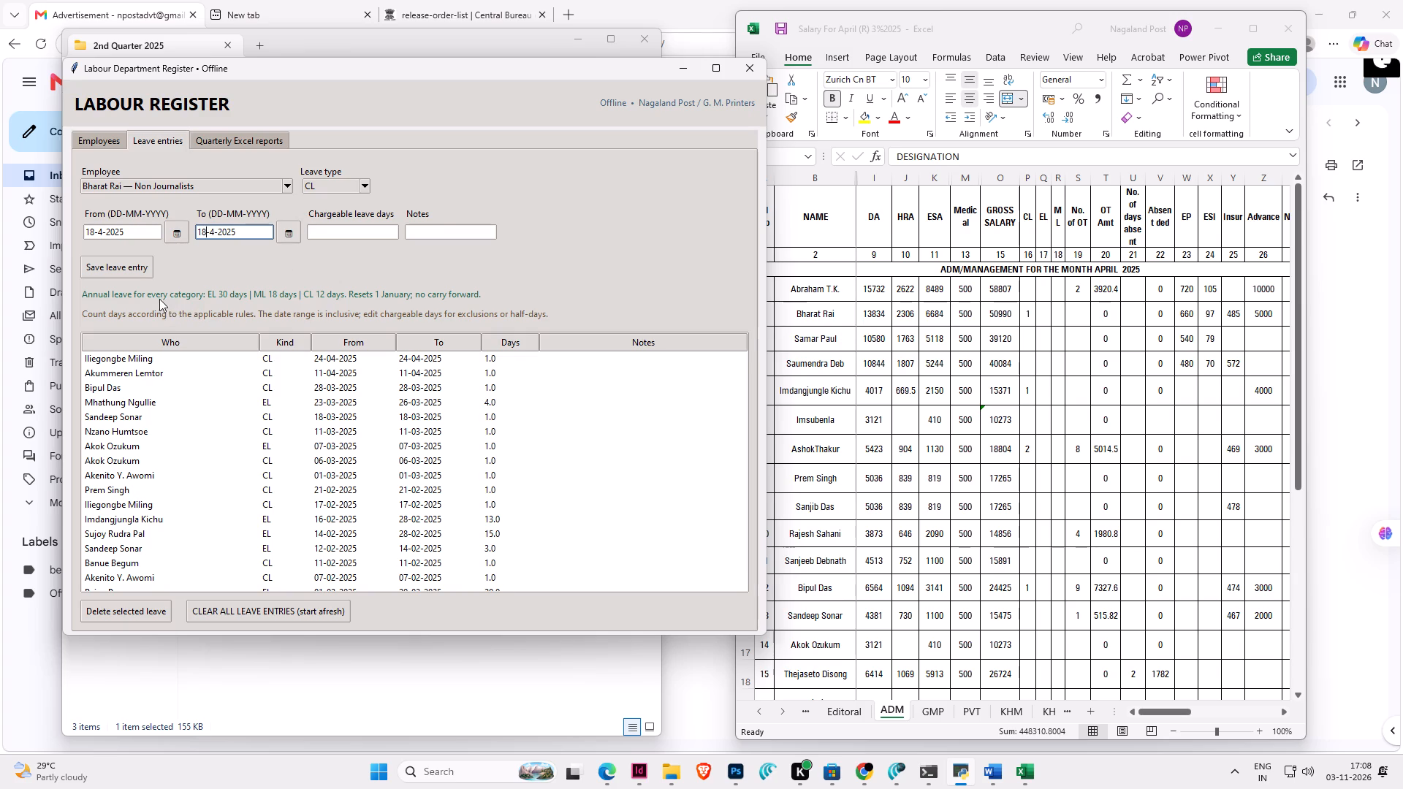
{"action": "left_click", "coordinate": [117, 265]}
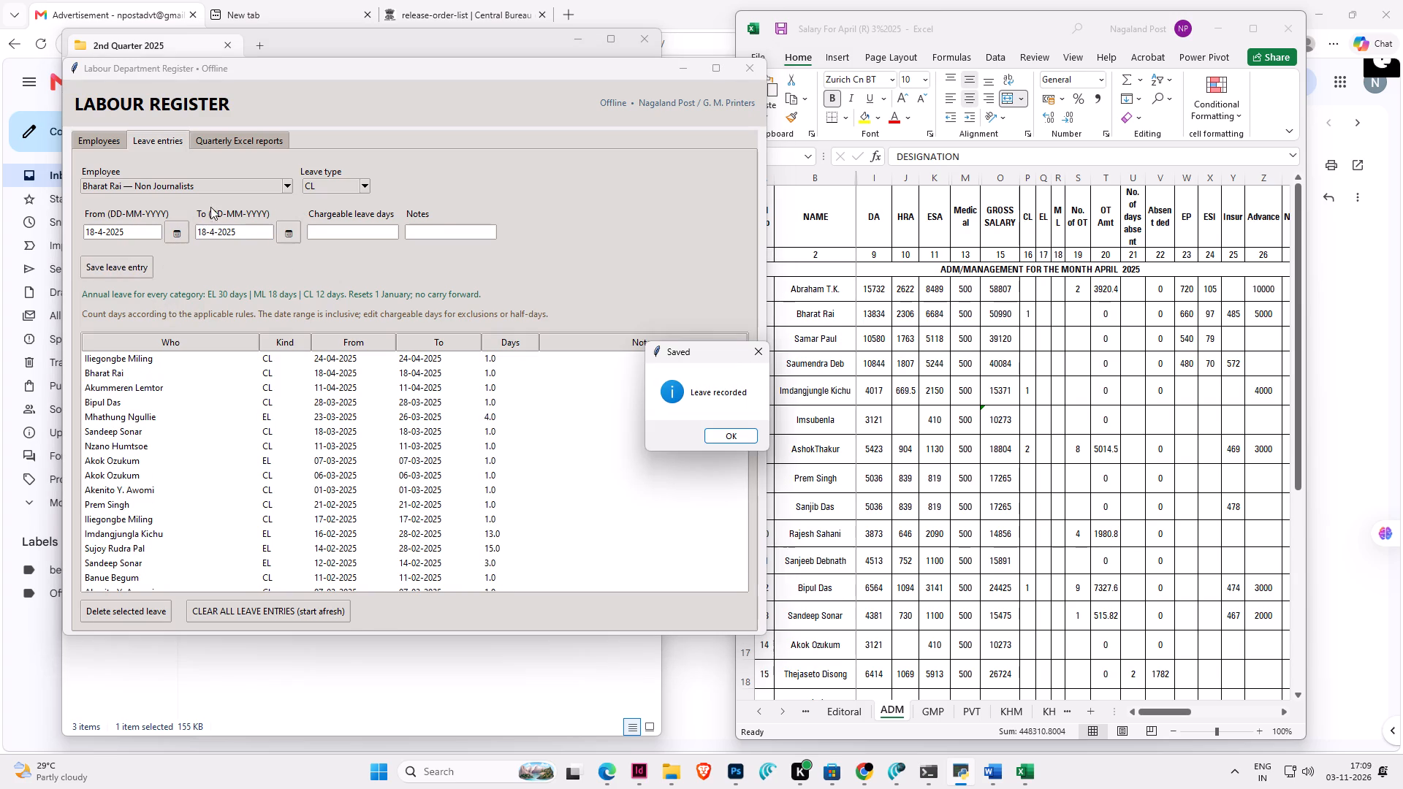
{"action": "left_click", "coordinate": [726, 435]}
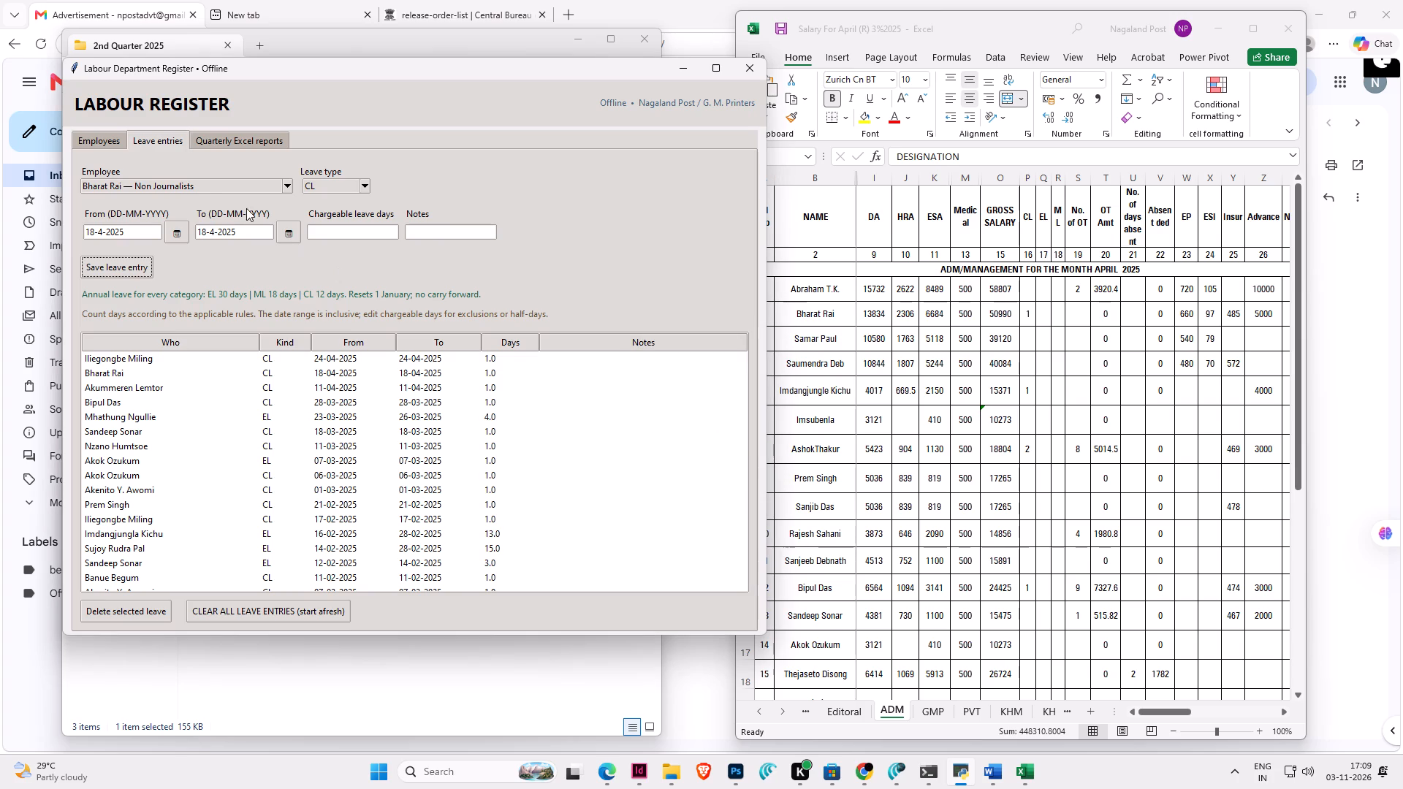
Save a one-day CL entry dated 3-4-2025 for the ADM sheet's fifth employee, listed under Non Journalists.
{"action": "left_click", "coordinate": [203, 184]}
{"action": "scroll", "coordinate": [216, 262], "scroll_direction": "down", "scroll_amount": 3}
{"action": "scroll", "coordinate": [216, 265], "scroll_direction": "up", "scroll_amount": 1}
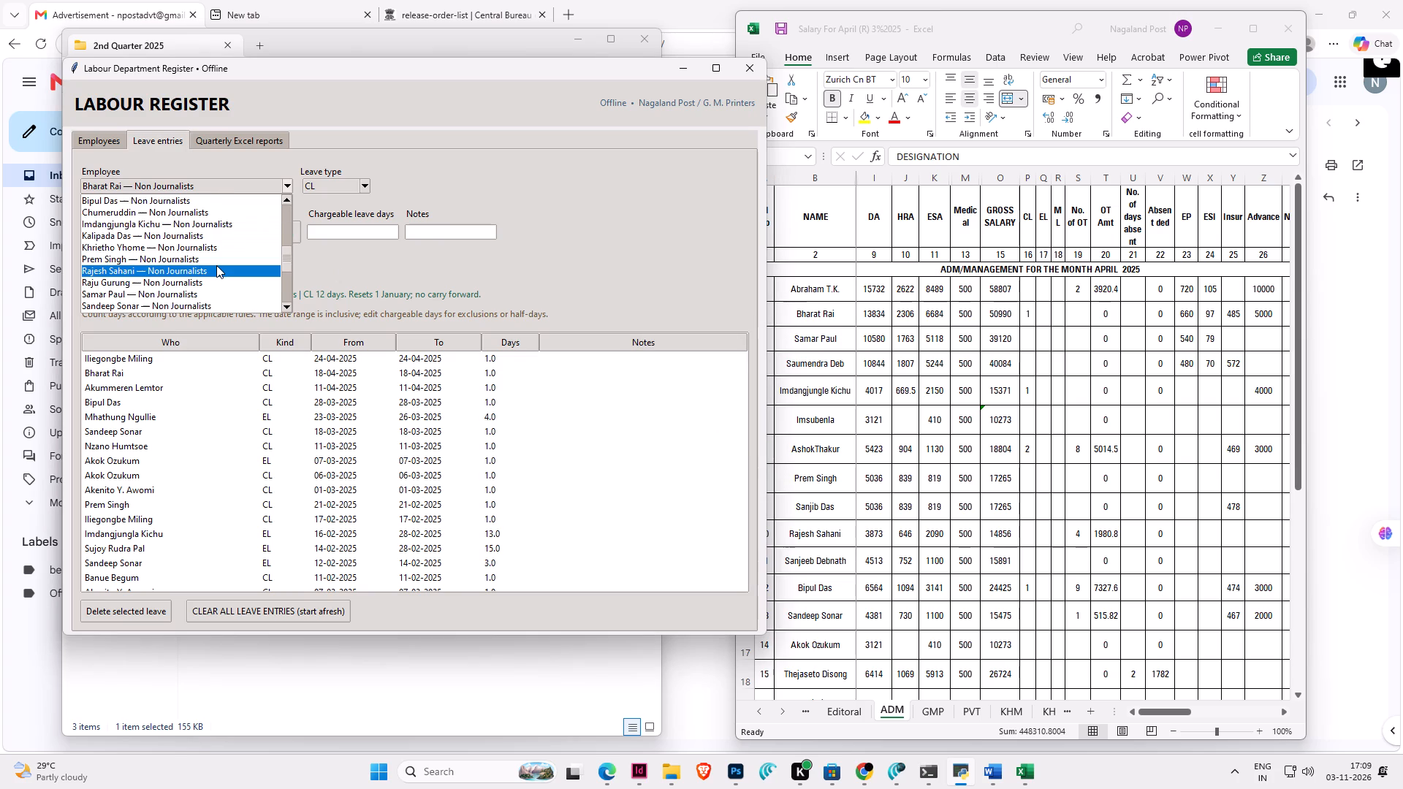
{"action": "scroll", "coordinate": [216, 265], "scroll_direction": "down", "scroll_amount": 3}
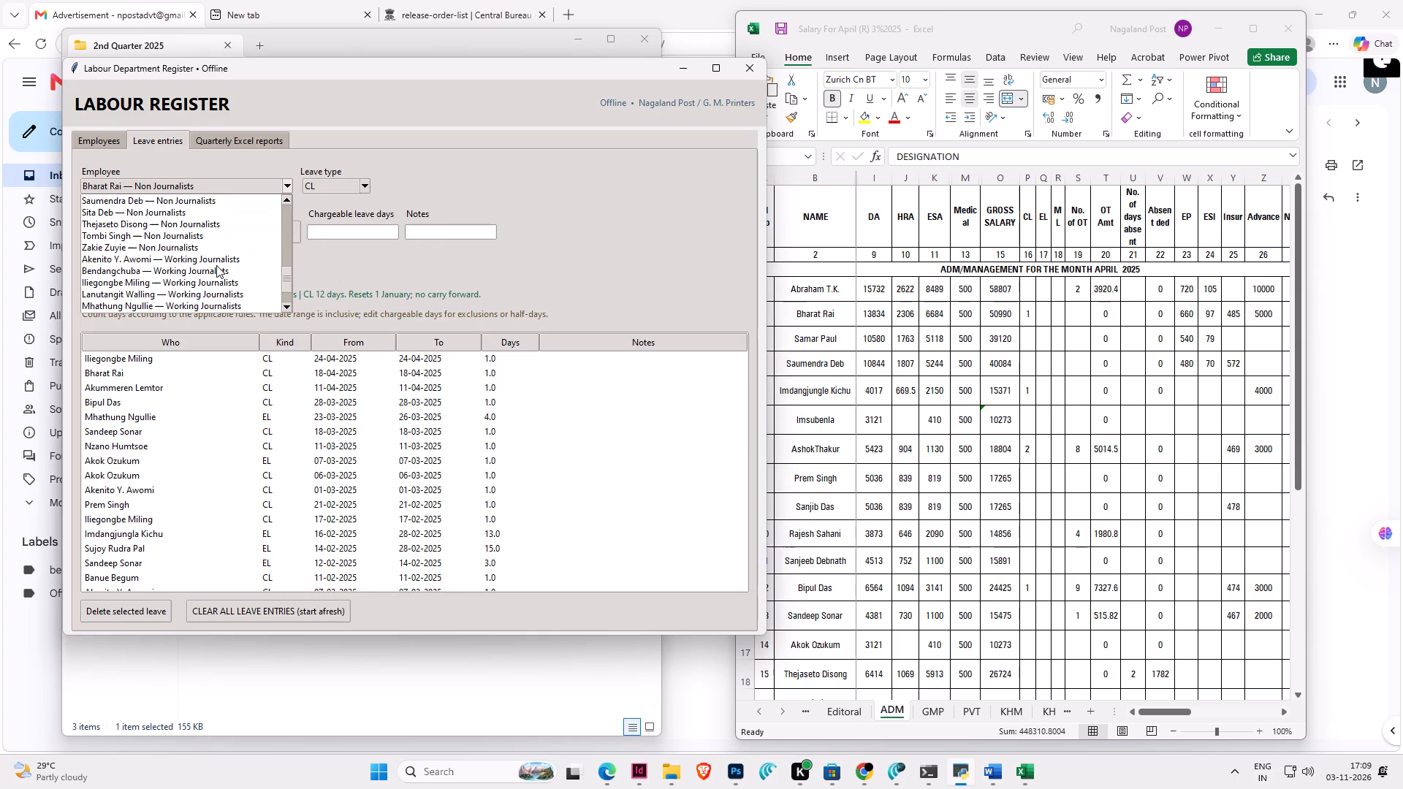
{"action": "scroll", "coordinate": [211, 278], "scroll_direction": "down", "scroll_amount": 2}
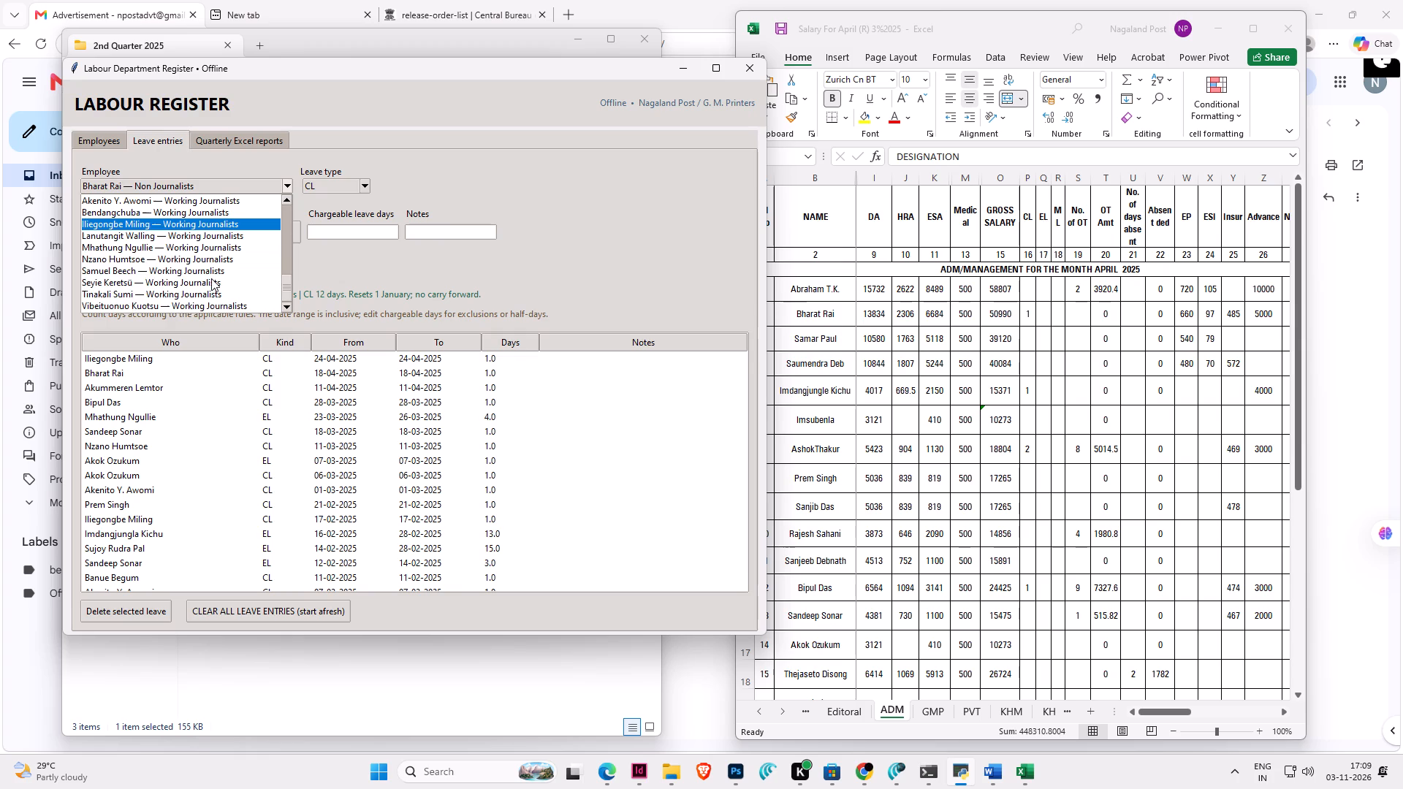
{"action": "scroll", "coordinate": [211, 278], "scroll_direction": "down", "scroll_amount": 3}
{"action": "scroll", "coordinate": [211, 278], "scroll_direction": "up", "scroll_amount": 2}
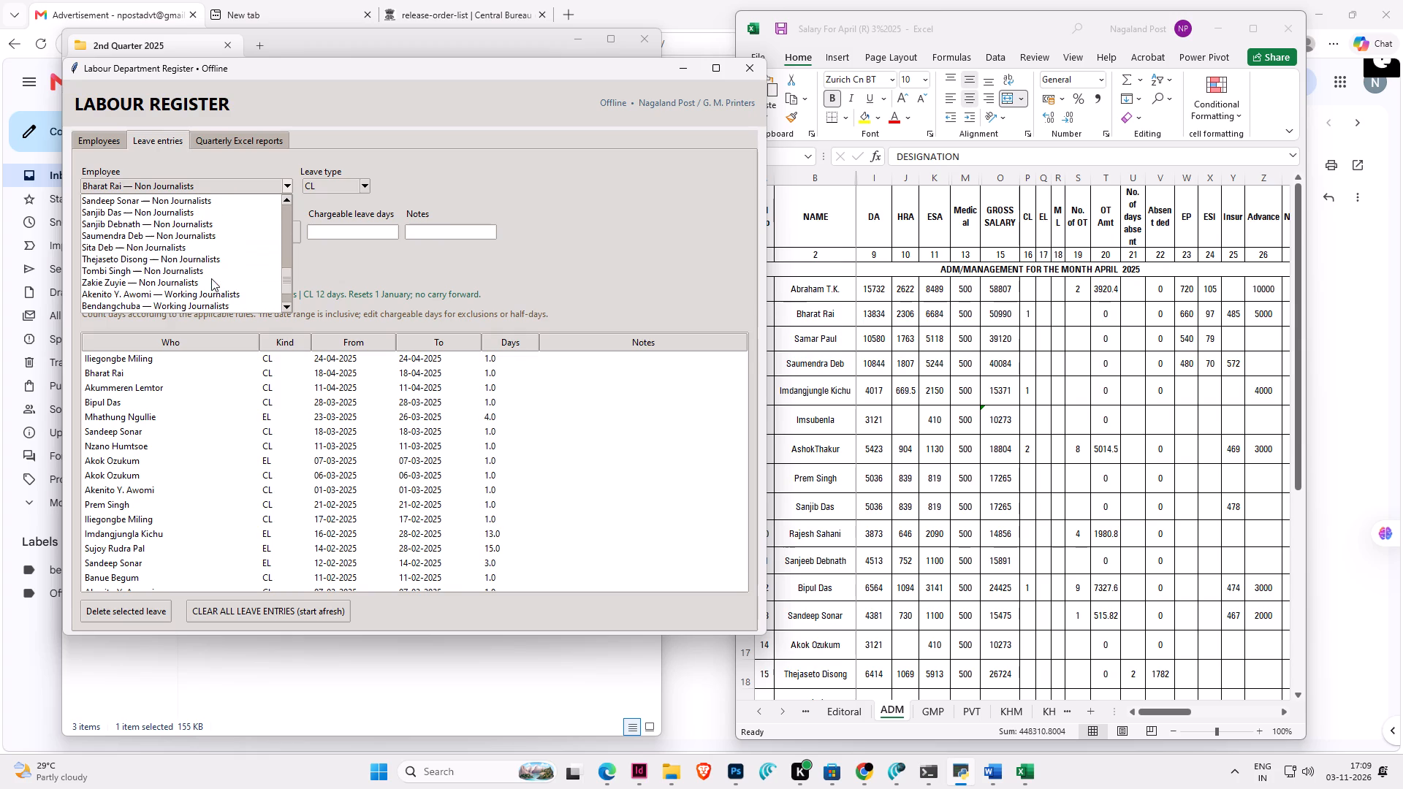
{"action": "scroll", "coordinate": [211, 278], "scroll_direction": "down", "scroll_amount": 1}
{"action": "scroll", "coordinate": [211, 278], "scroll_direction": "up", "scroll_amount": 3}
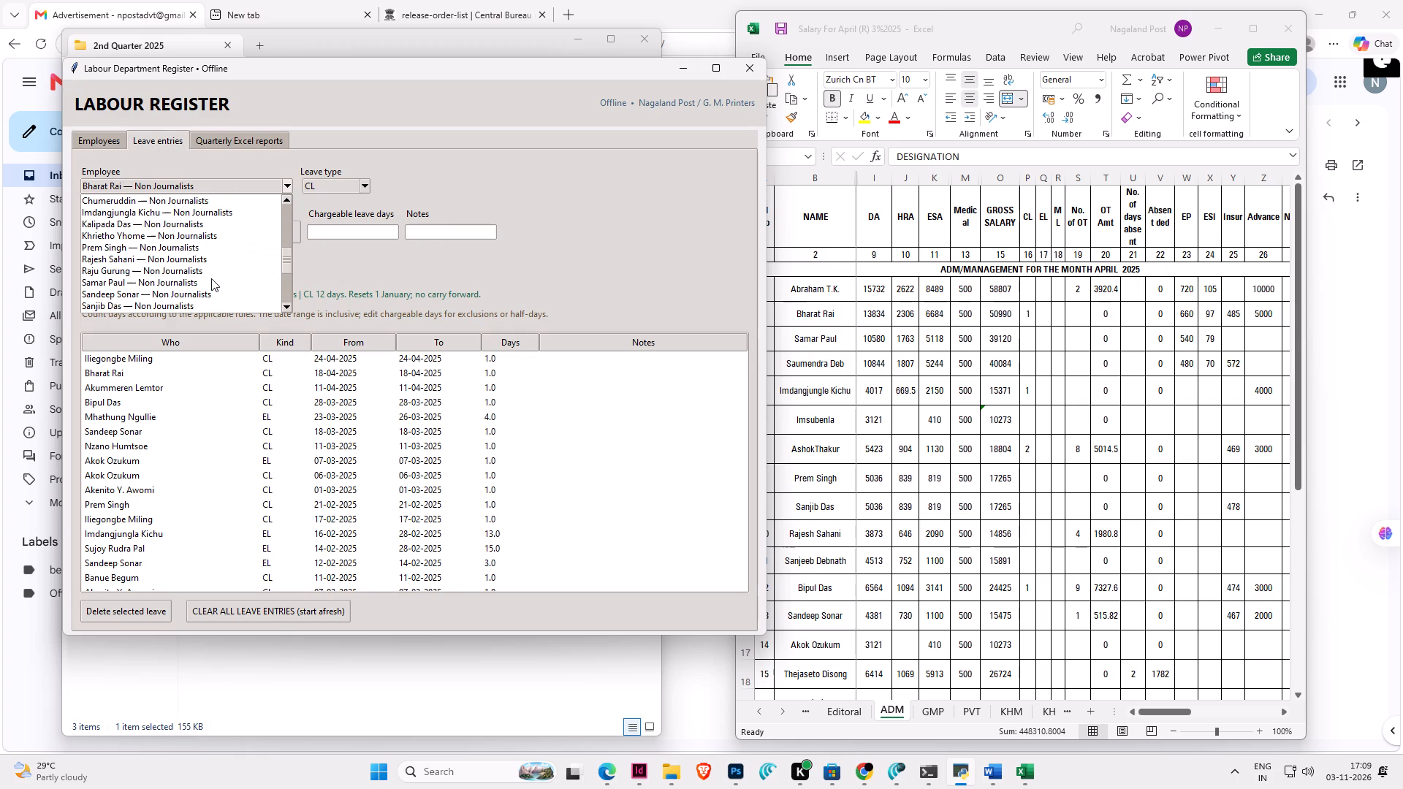
{"action": "left_click", "coordinate": [189, 211]}
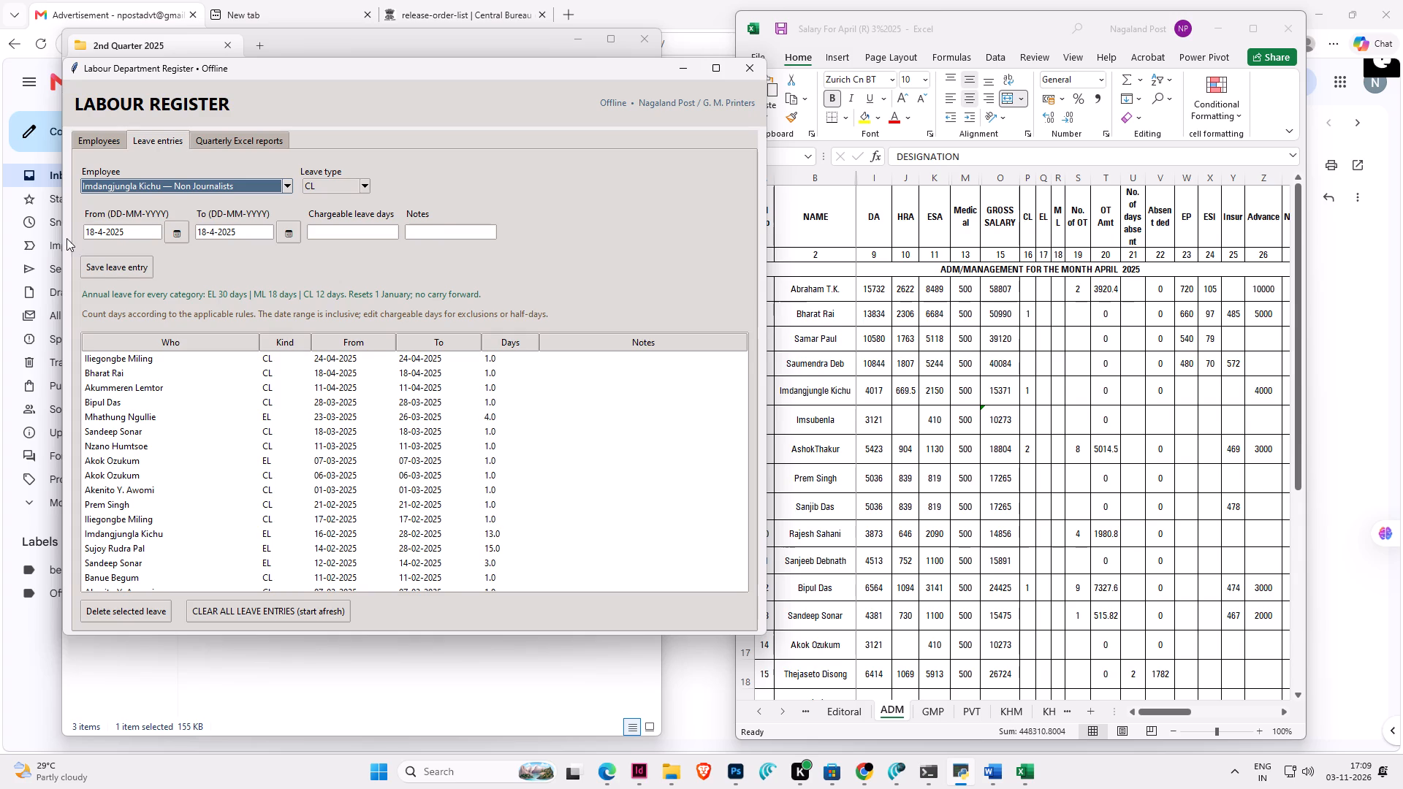
{"action": "left_click_drag", "start_coordinate": [94, 227], "coordinate": [66, 227]}
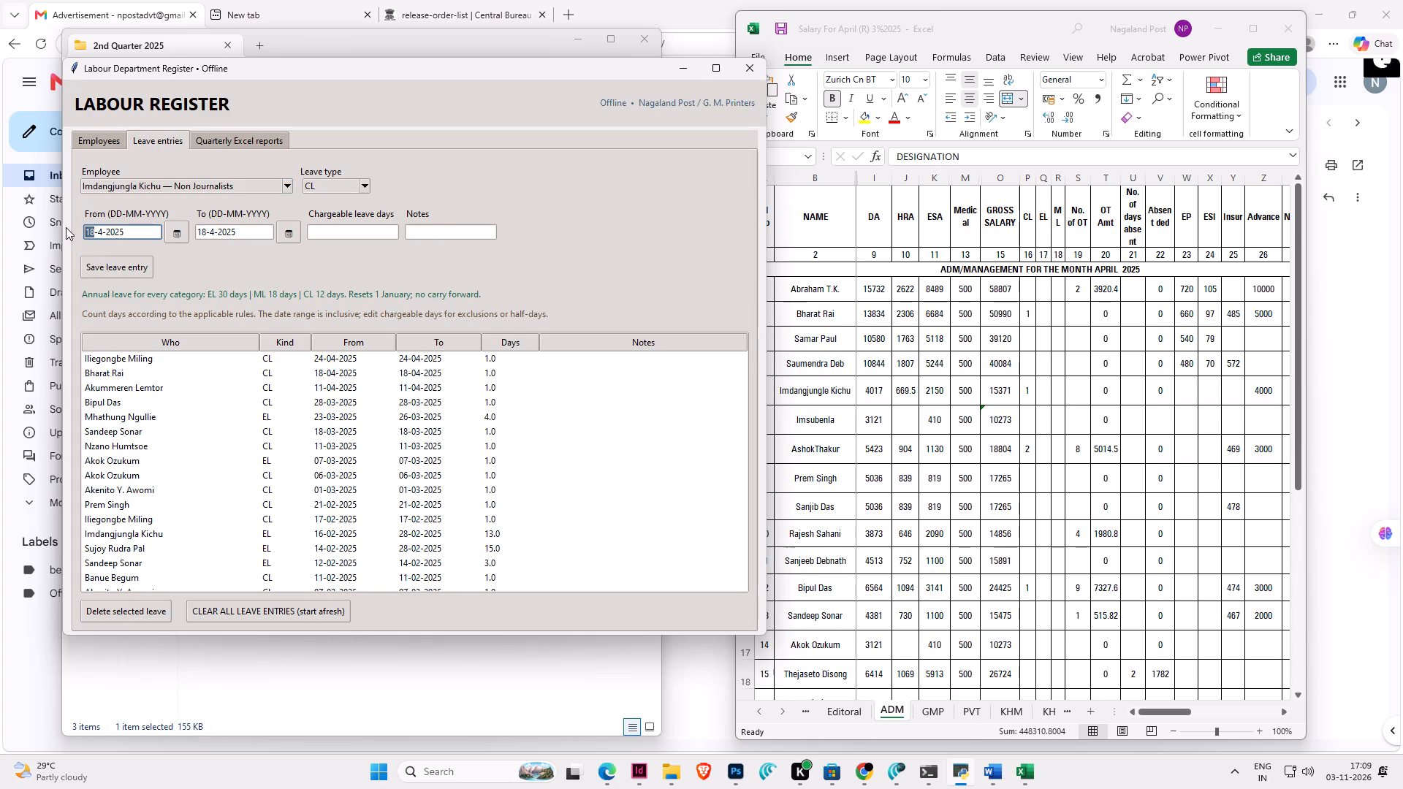
{"action": "key", "text": "3"}
{"action": "left_click_drag", "start_coordinate": [205, 231], "coordinate": [161, 228]}
{"action": "key", "text": "3"}
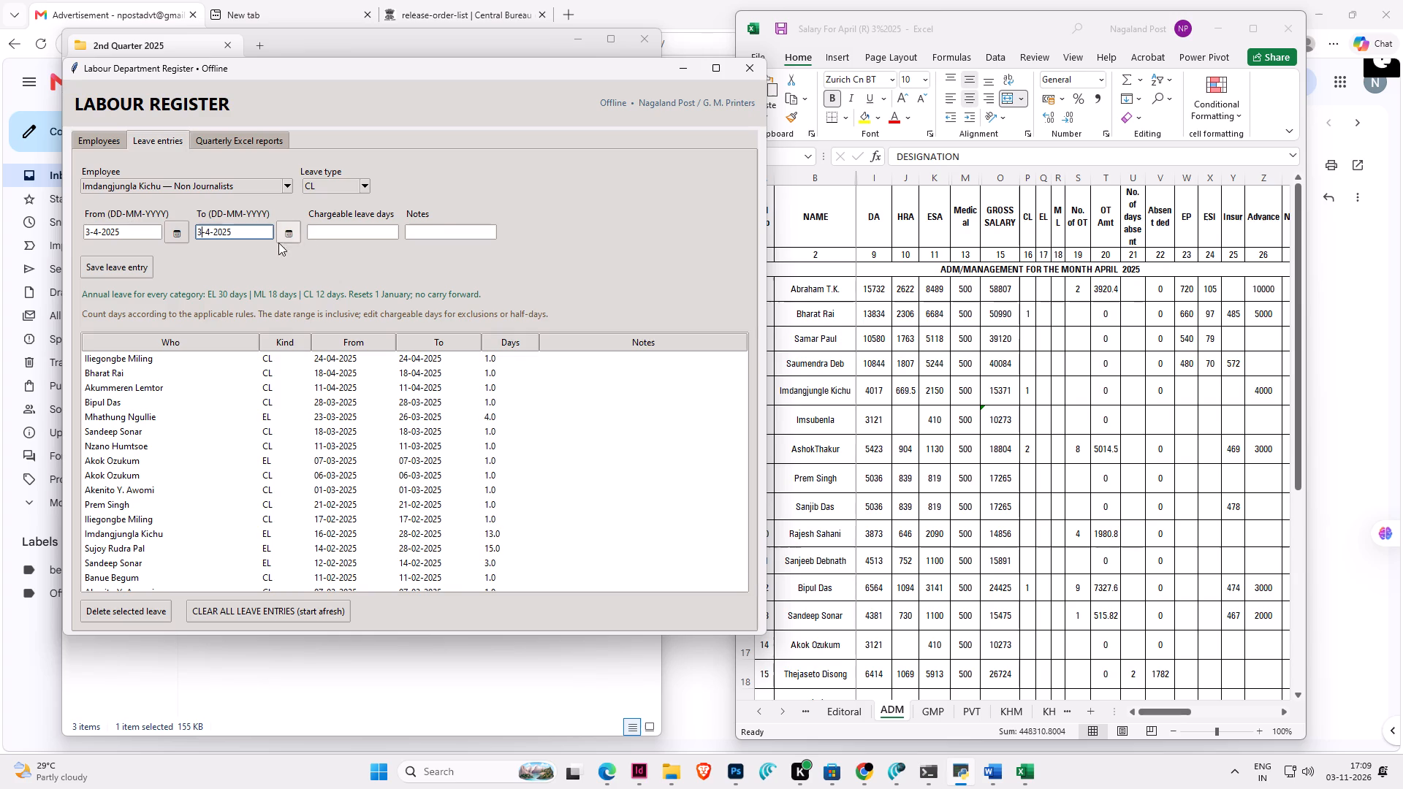
{"action": "left_click", "coordinate": [108, 270]}
{"action": "left_click", "coordinate": [718, 432]}
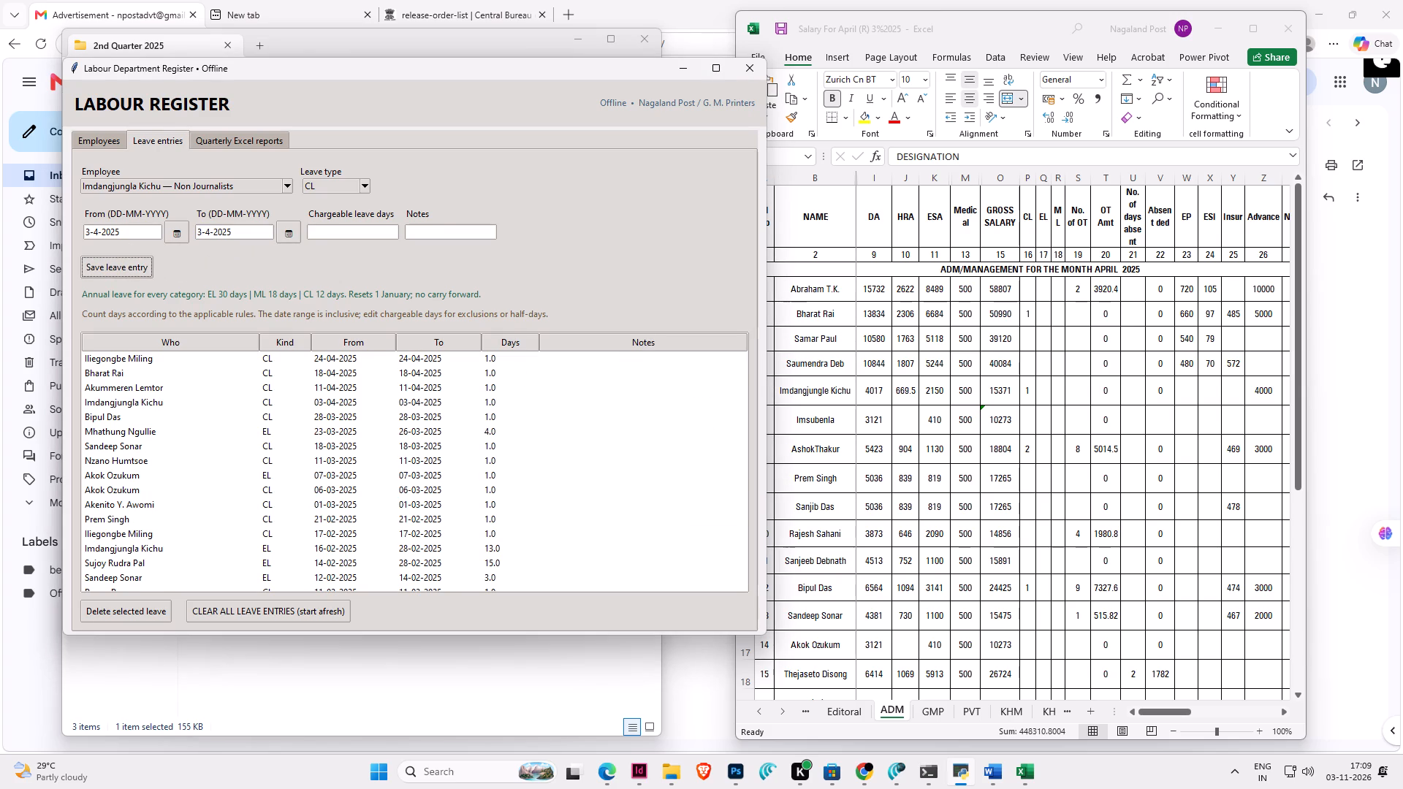
Save a two-day CL entry from 29-4-2025 to 30-4-2025 for the same ADM employee.
{"action": "left_click_drag", "start_coordinate": [90, 228], "coordinate": [69, 228]}
{"action": "type", "text": "29"}
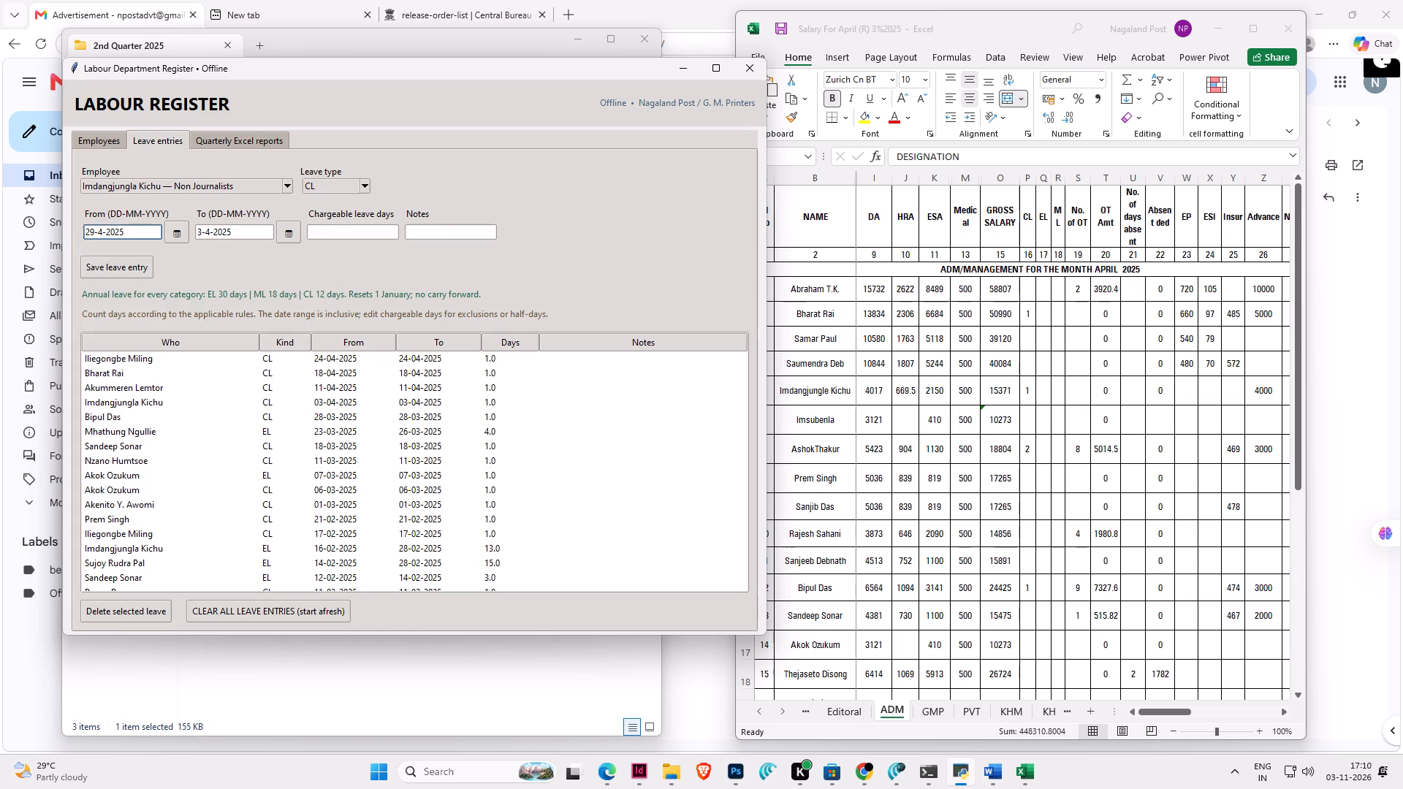
{"action": "left_click", "coordinate": [199, 227]}
{"action": "key", "text": "Delete"}
{"action": "type", "text": "30"}
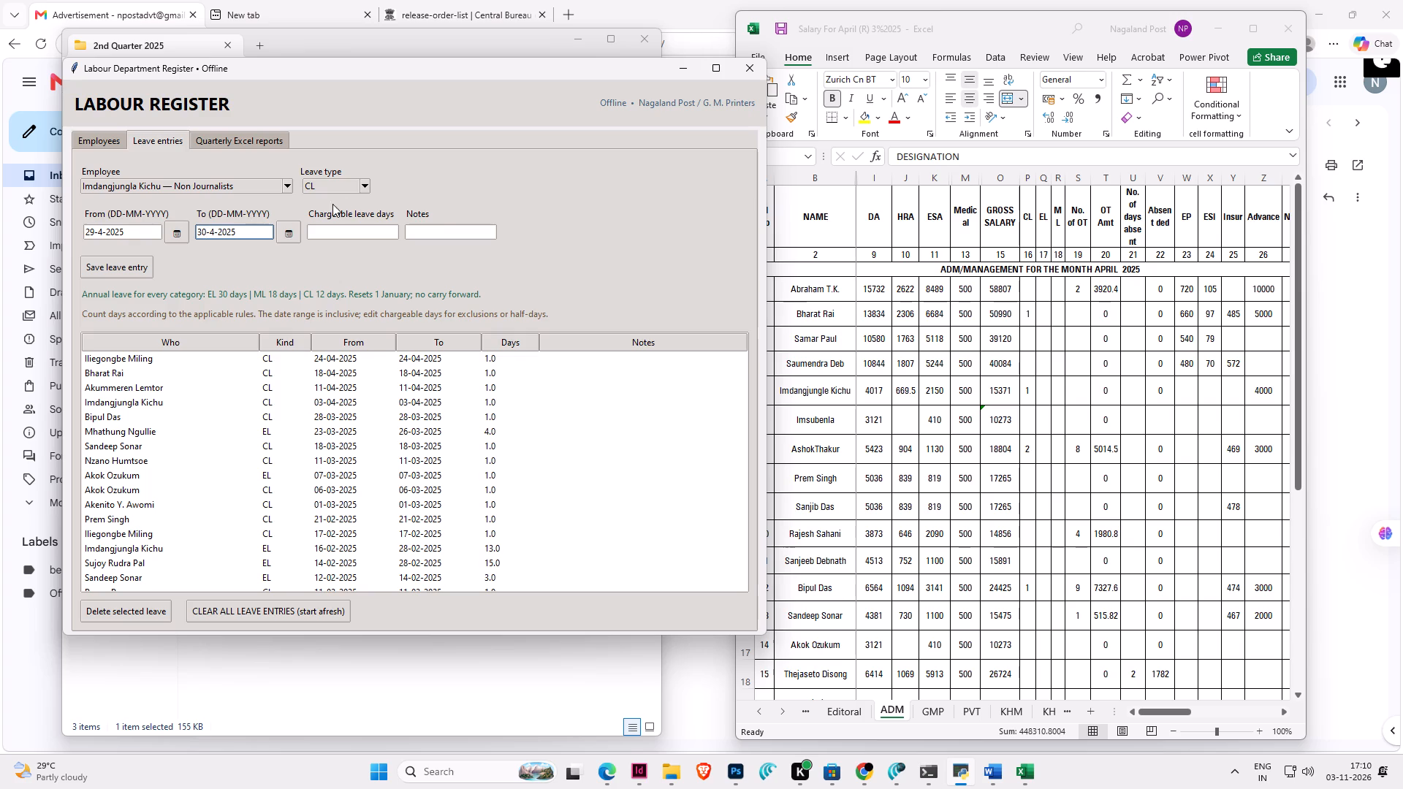
{"action": "left_click", "coordinate": [98, 267]}
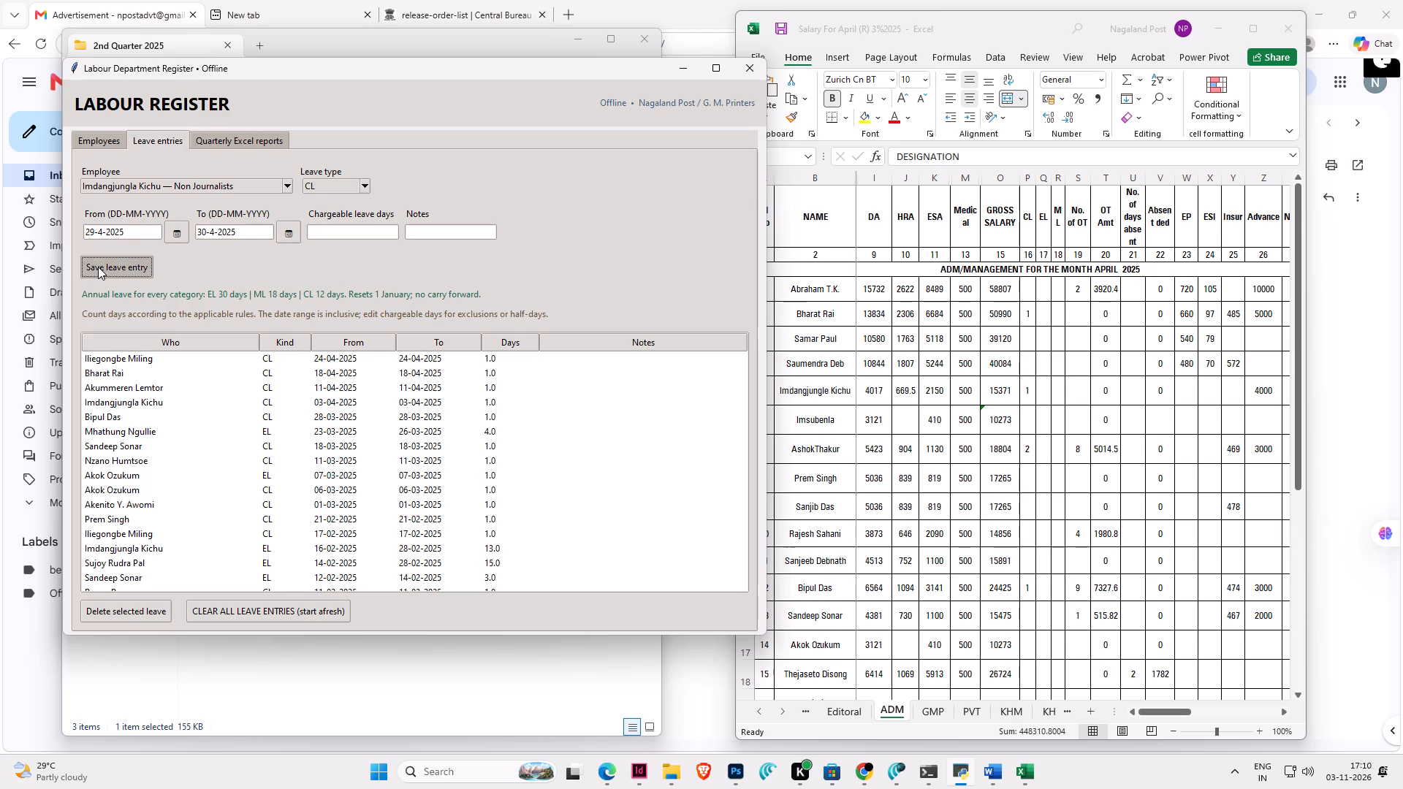
{"action": "left_click", "coordinate": [725, 433]}
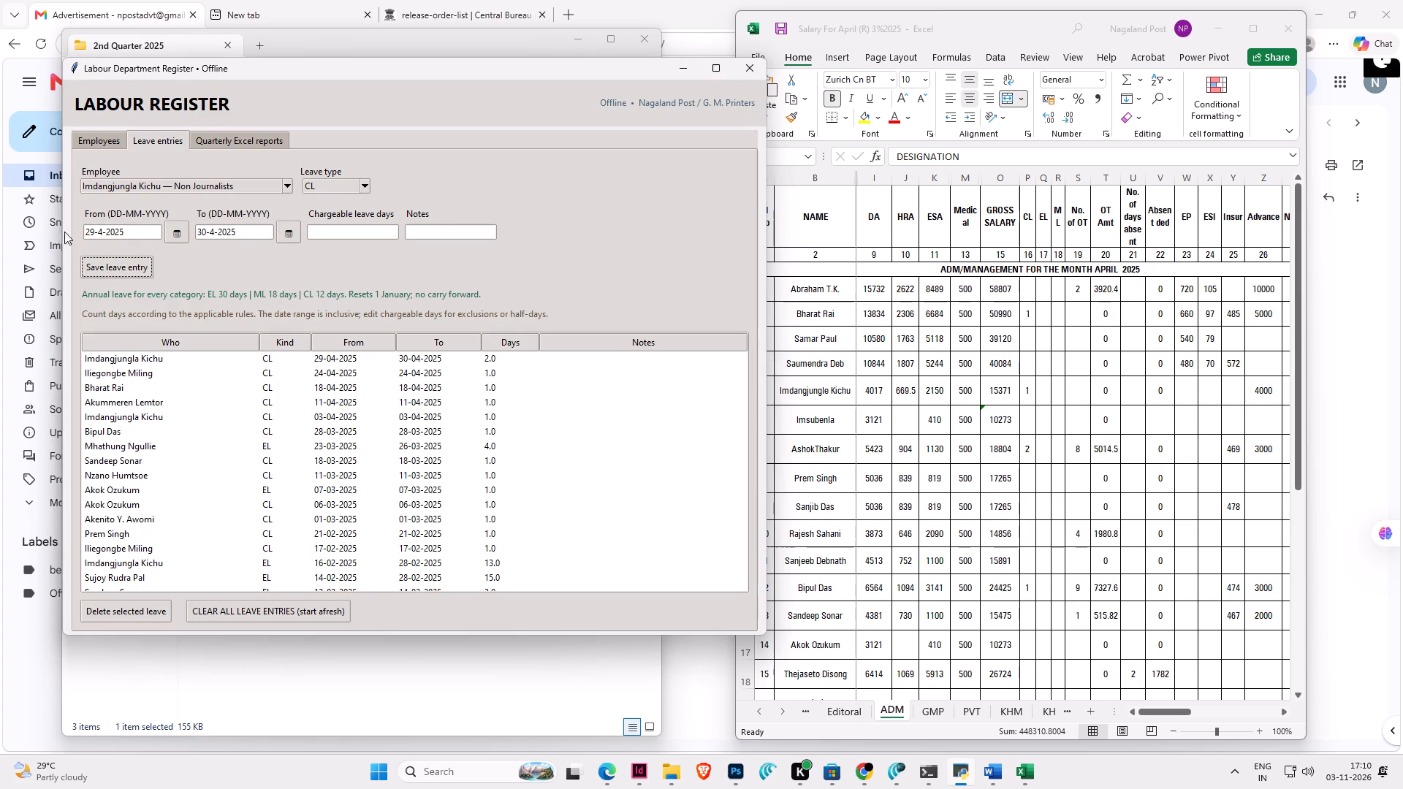
Save another one-day CL entry for the same ADM employee, dated 4-4-2025.
{"action": "left_click_drag", "start_coordinate": [93, 232], "coordinate": [68, 232]}
{"action": "key", "text": "4"}
{"action": "left_click_drag", "start_coordinate": [205, 226], "coordinate": [157, 226]}
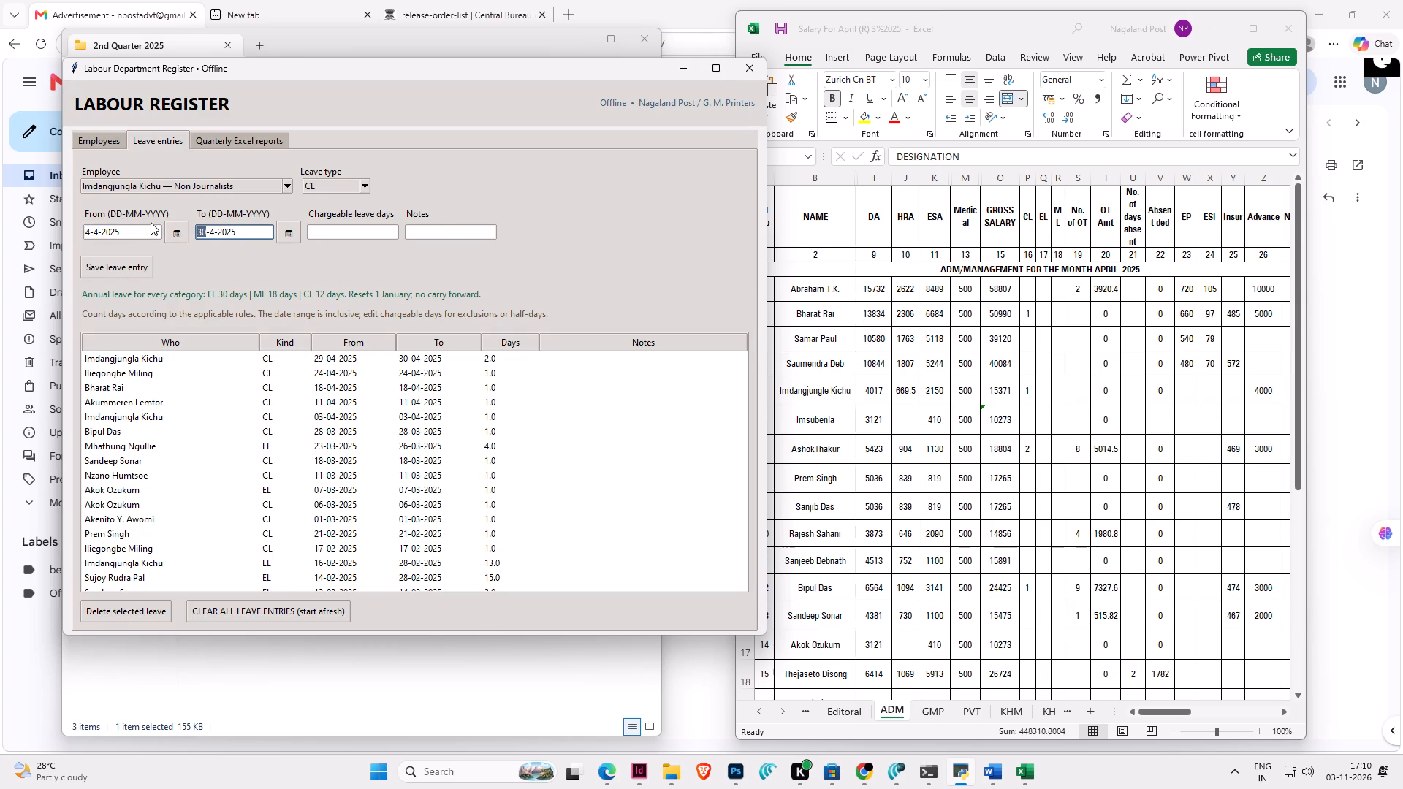
{"action": "key", "text": "4"}
{"action": "left_click", "coordinate": [115, 267]}
{"action": "left_click", "coordinate": [724, 438]}
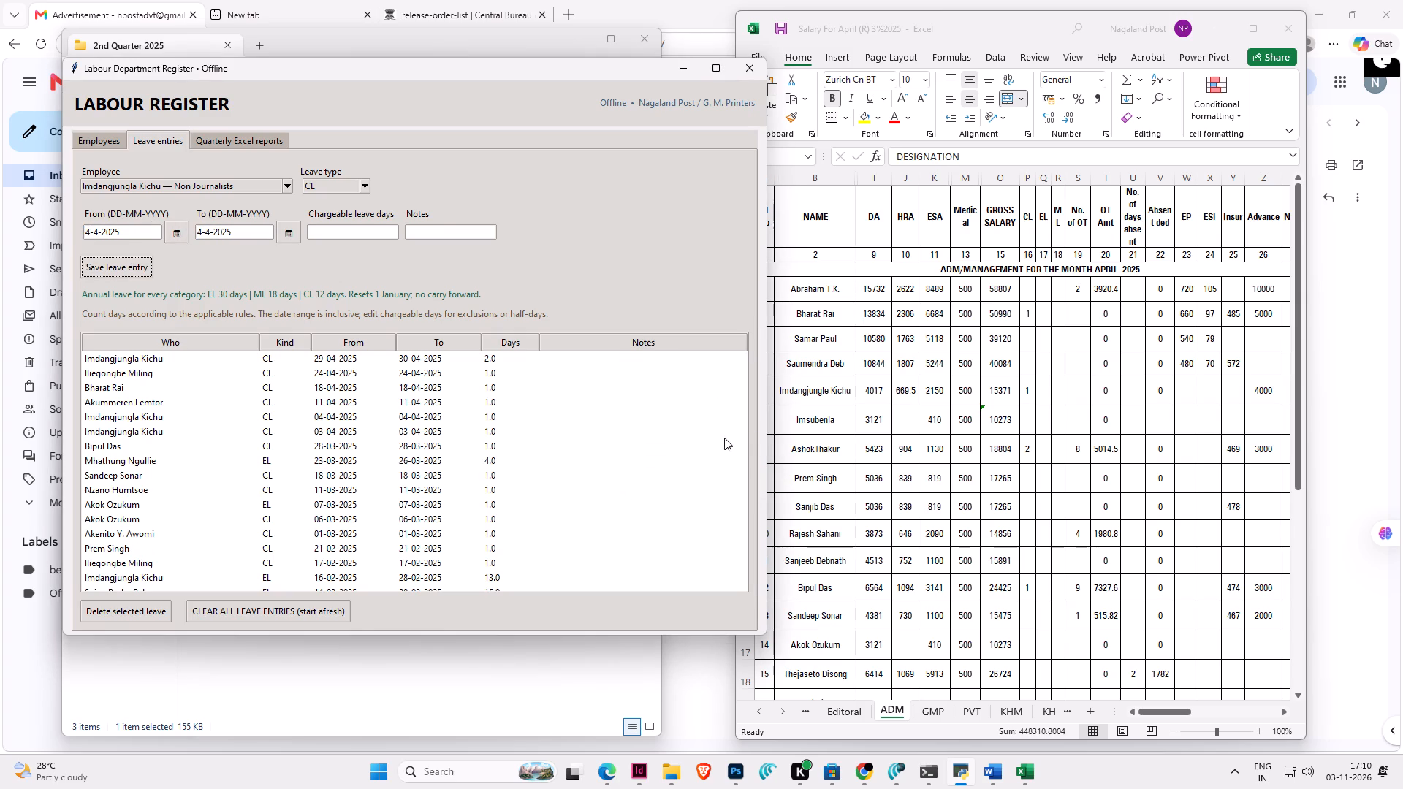
Switch to the April salary workbook and hide columns C through G, from Designation to New Basic, on the GMP sheet.
{"action": "left_click", "coordinate": [985, 487]}
{"action": "scroll", "coordinate": [986, 487], "scroll_direction": "down", "scroll_amount": 3}
{"action": "scroll", "coordinate": [986, 487], "scroll_direction": "up", "scroll_amount": 3}
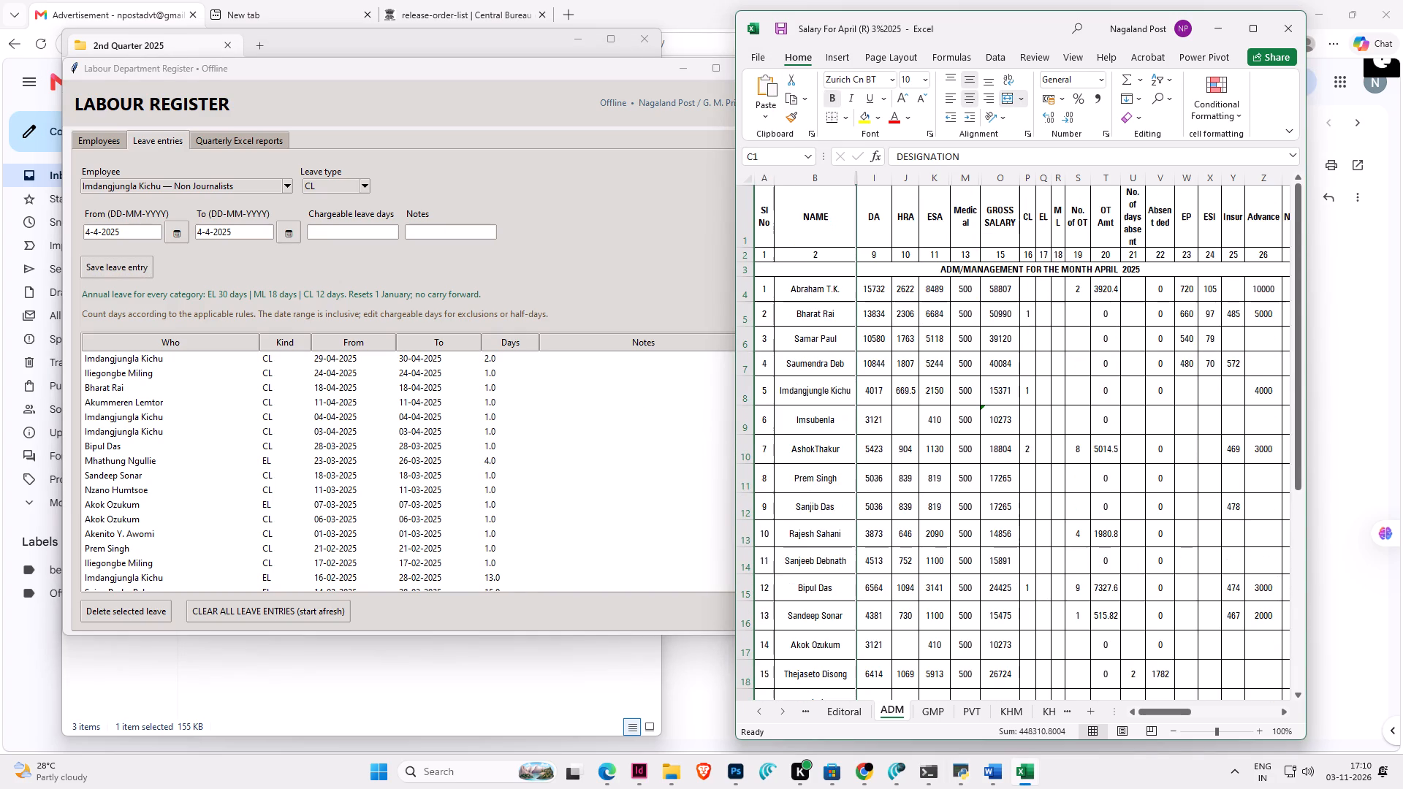
{"action": "scroll", "coordinate": [986, 487], "scroll_direction": "up", "scroll_amount": 2}
{"action": "left_click", "coordinate": [933, 712]}
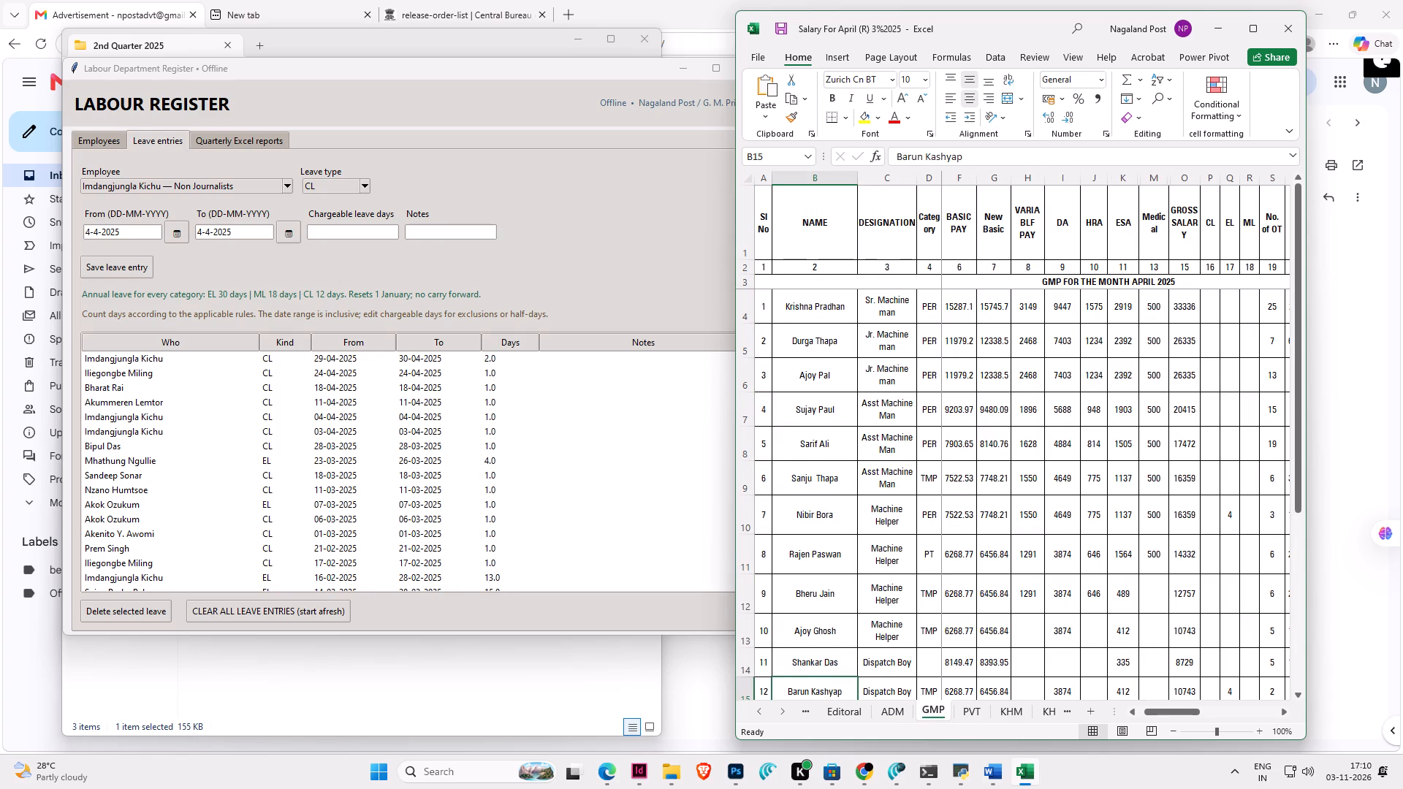
{"action": "left_click_drag", "start_coordinate": [890, 177], "coordinate": [1101, 194]}
{"action": "right_click", "coordinate": [1057, 304]}
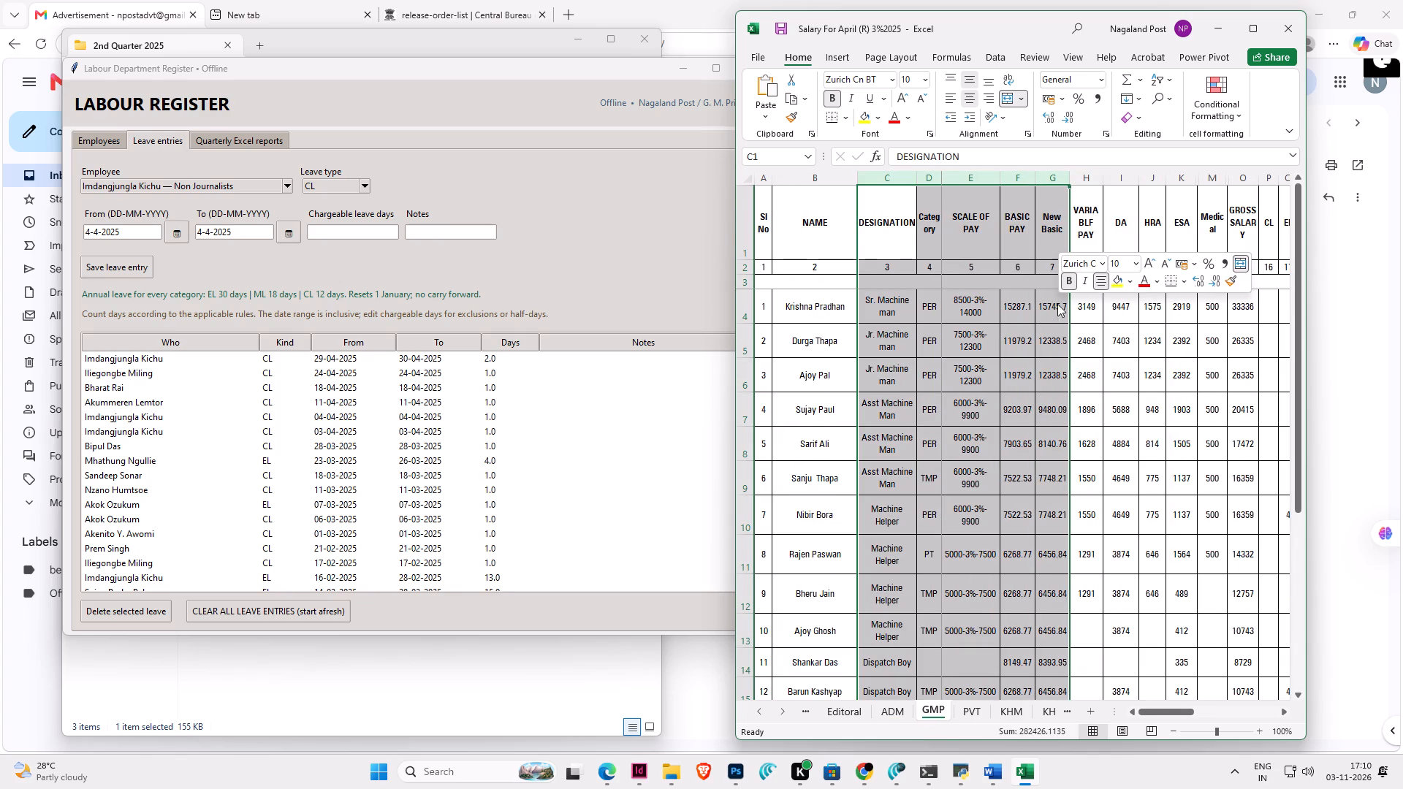
{"action": "left_click", "coordinate": [1133, 530]}
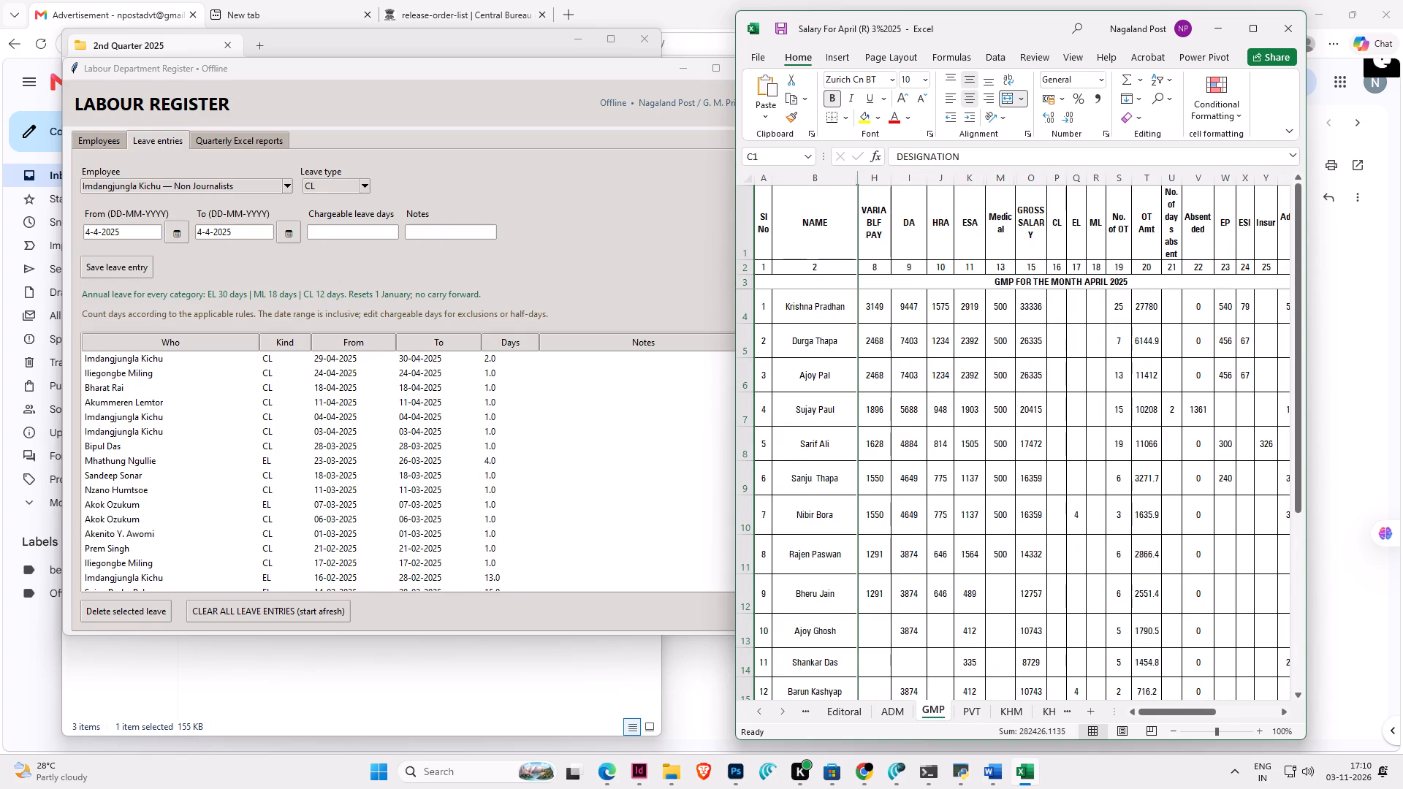
{"action": "left_click", "coordinate": [1012, 463]}
{"action": "scroll", "coordinate": [1012, 463], "scroll_direction": "up", "scroll_amount": 4}
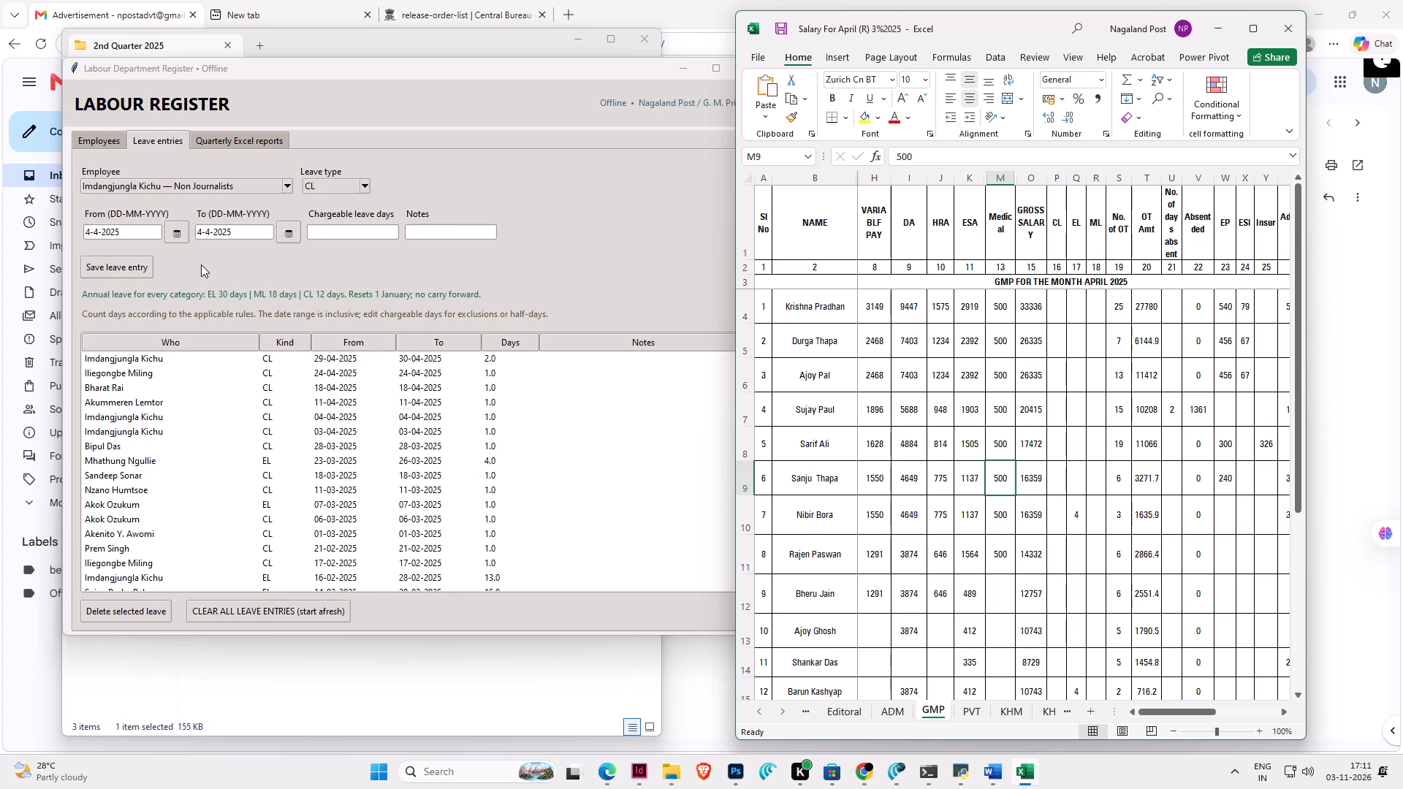
In the Labour Register, look through the employee choices for the Factory Workers group to pick a GMP sheet employee.
{"action": "left_click", "coordinate": [140, 186]}
{"action": "scroll", "coordinate": [151, 254], "scroll_direction": "down", "scroll_amount": 3}
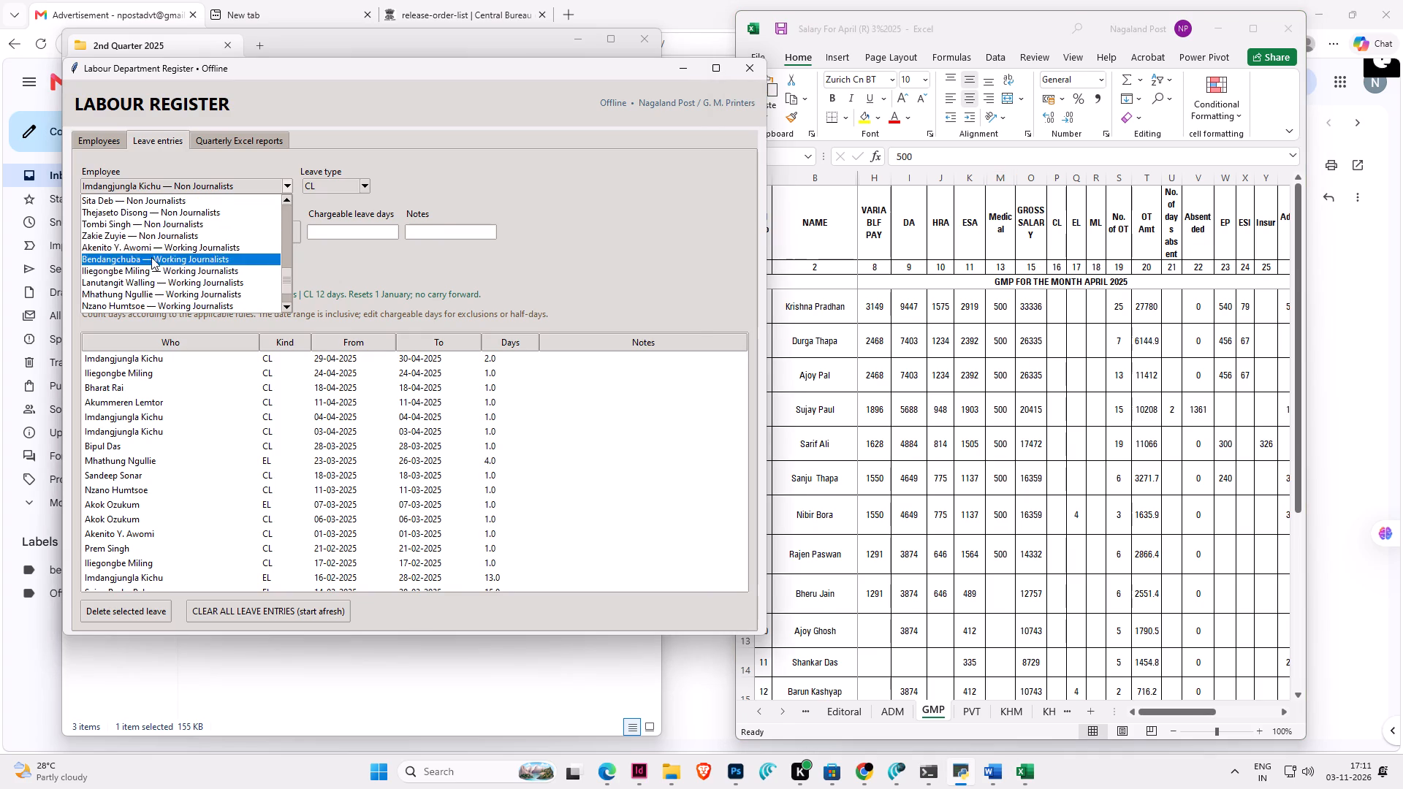
{"action": "scroll", "coordinate": [151, 257], "scroll_direction": "down", "scroll_amount": 2}
{"action": "scroll", "coordinate": [151, 259], "scroll_direction": "up", "scroll_amount": 7}
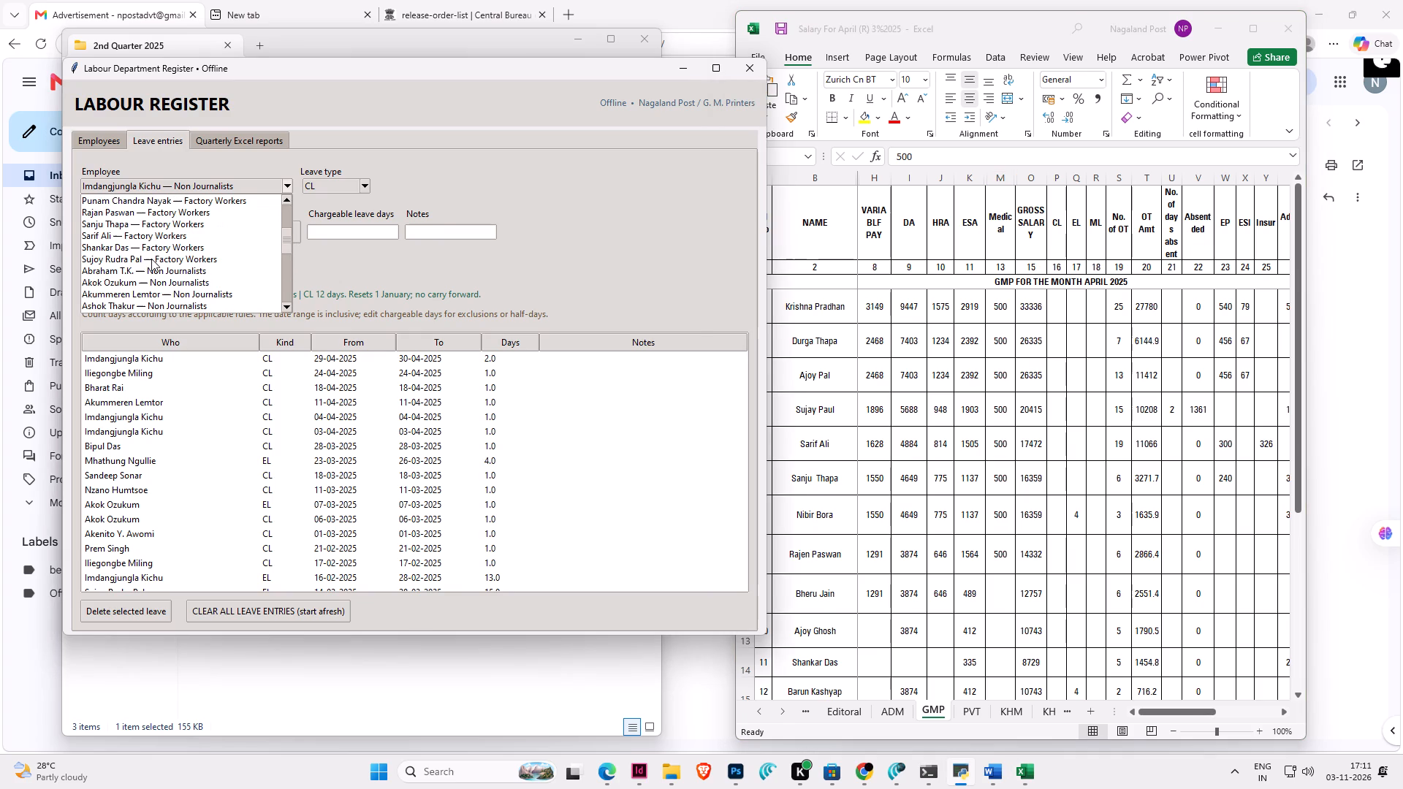
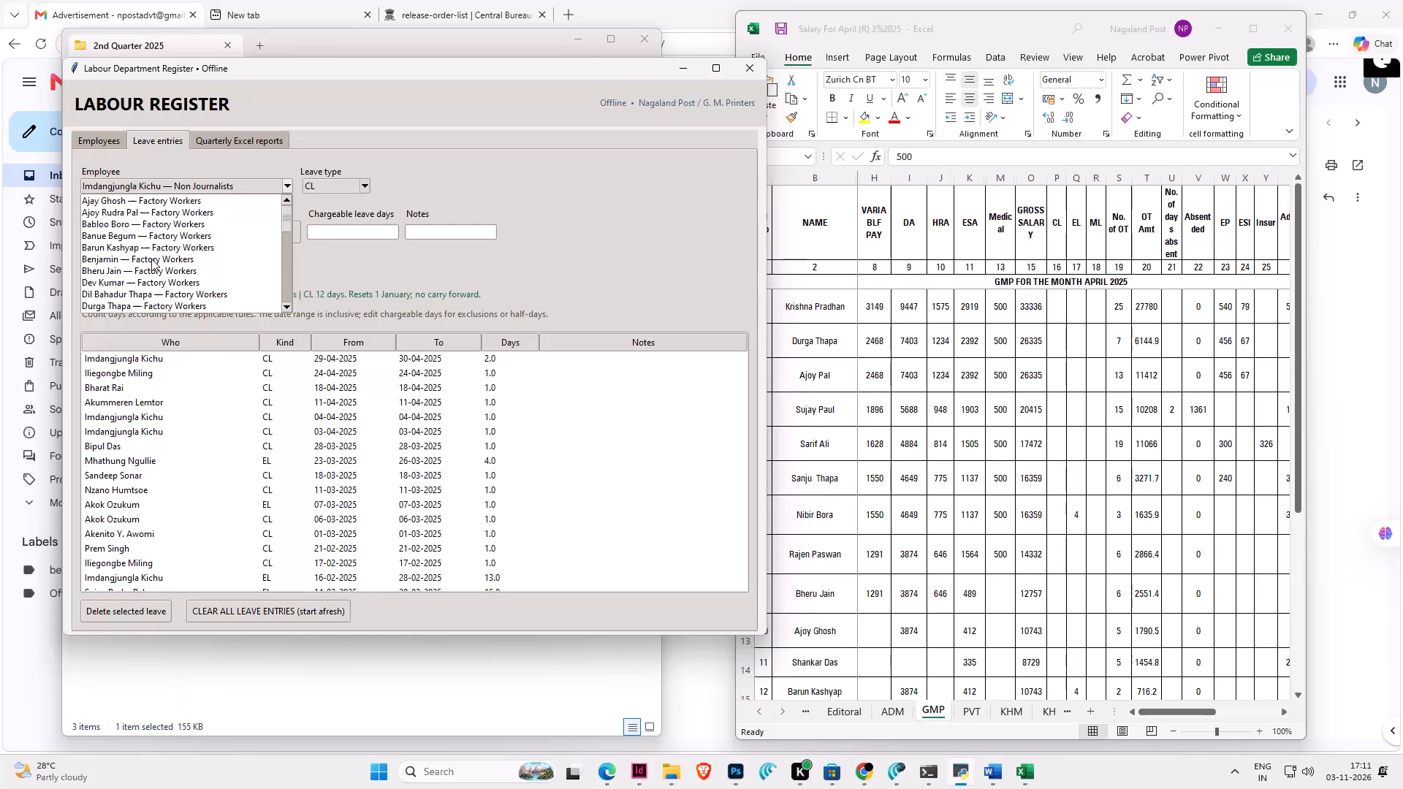
Save an EL entry from 27-4-2025 to 30-4-2025 for the factory worker at serial number 7 on the GMP sheet.
{"action": "scroll", "coordinate": [151, 259], "scroll_direction": "up", "scroll_amount": 3}
{"action": "scroll", "coordinate": [151, 259], "scroll_direction": "down", "scroll_amount": 1}
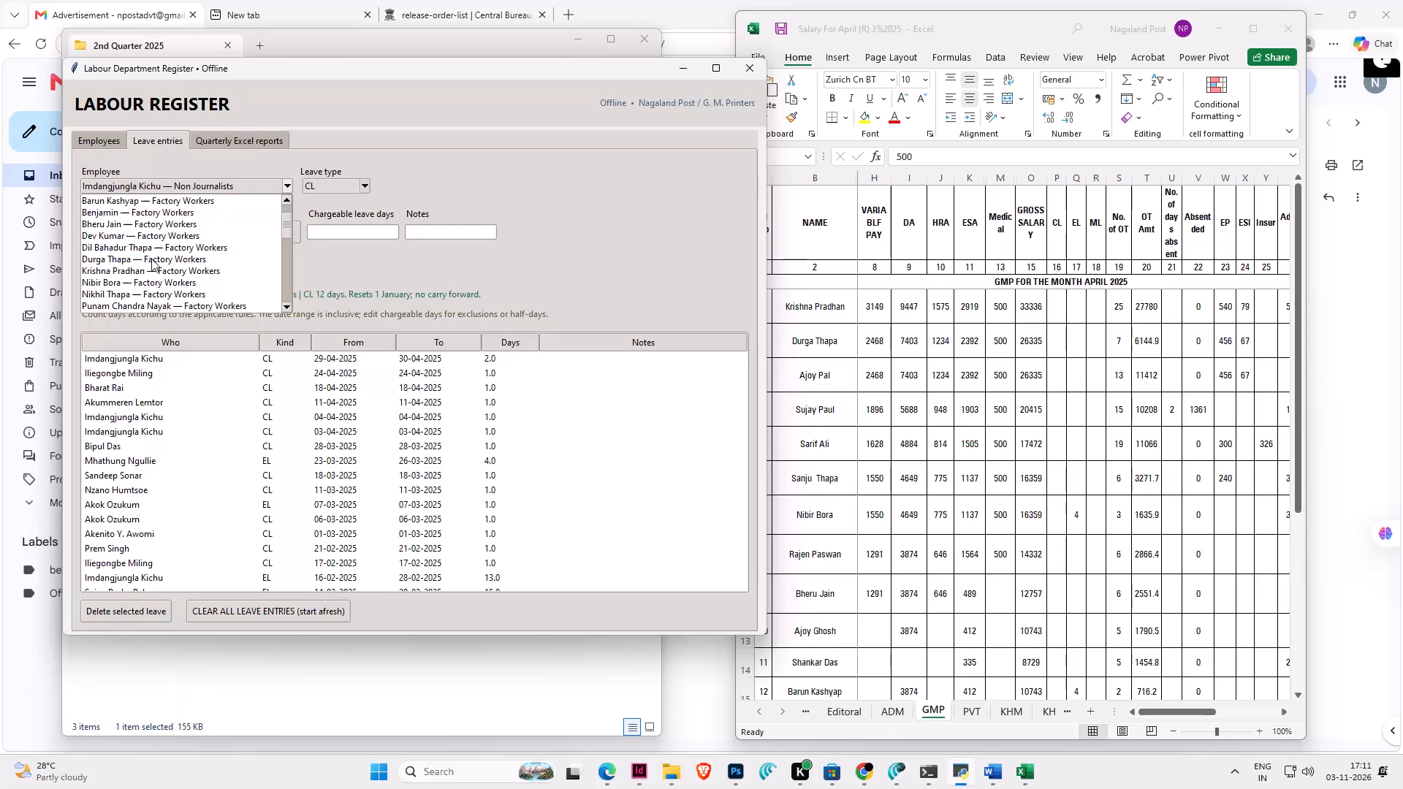
{"action": "left_click", "coordinate": [150, 278]}
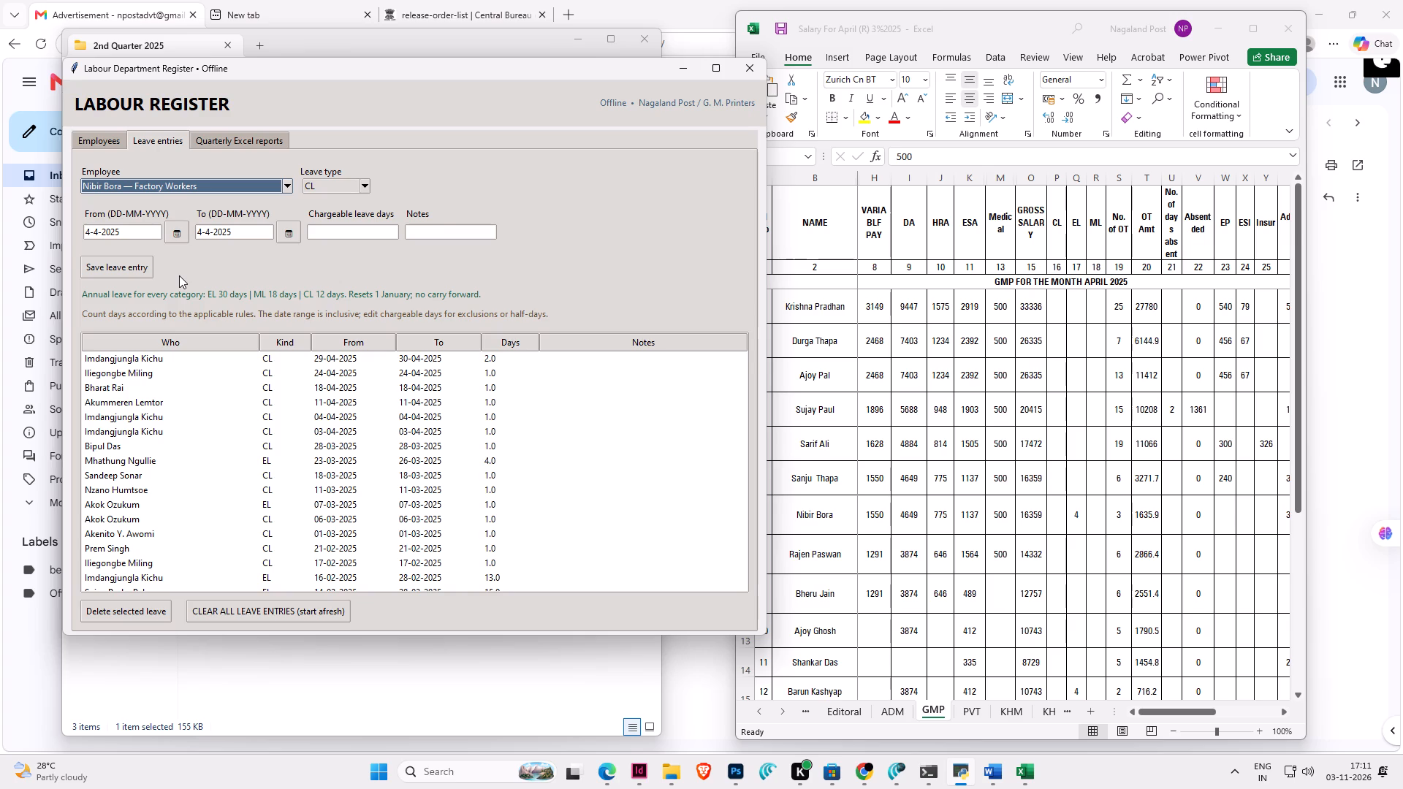
{"action": "left_click_drag", "start_coordinate": [88, 232], "coordinate": [77, 228]}
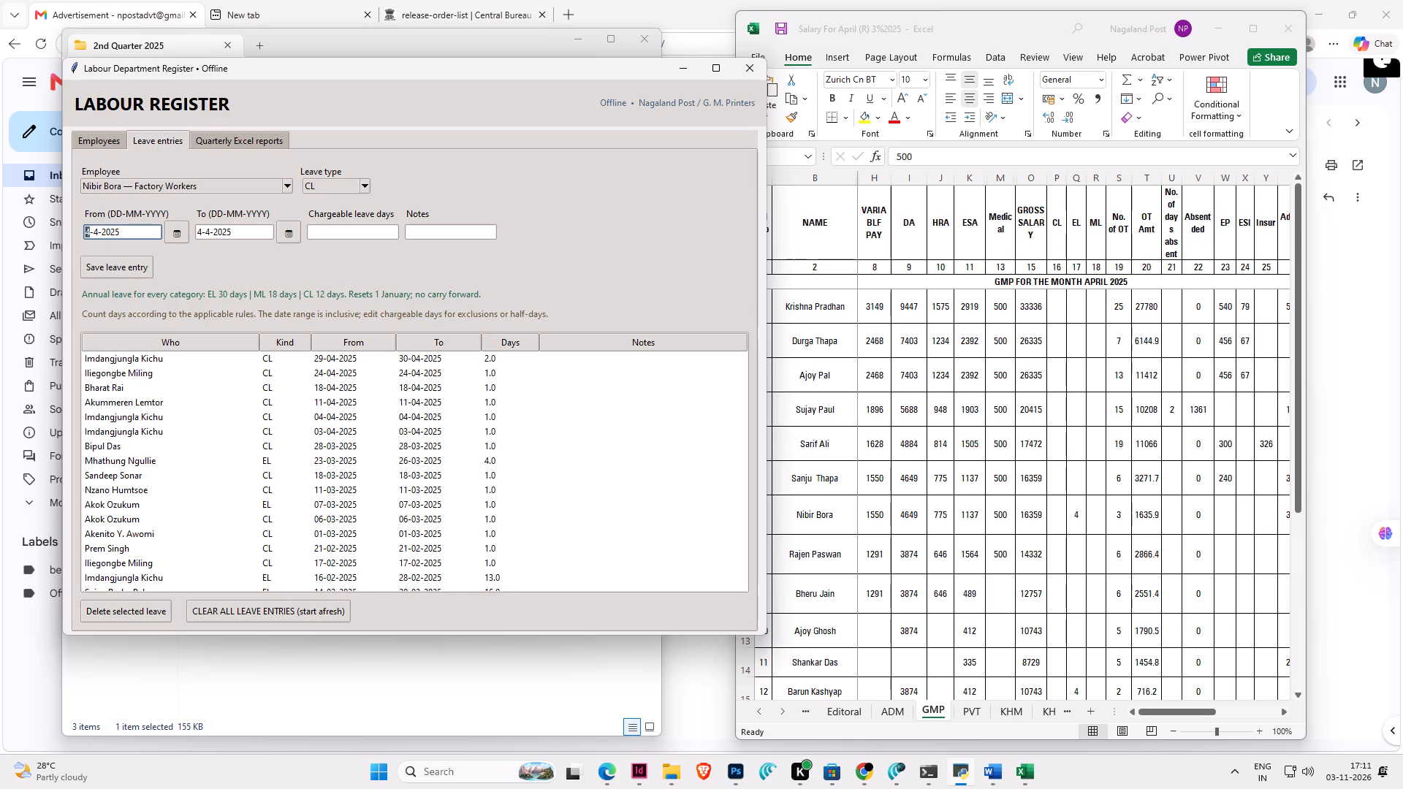
{"action": "left_click_drag", "start_coordinate": [77, 228], "coordinate": [66, 226]}
{"action": "type", "text": "27"}
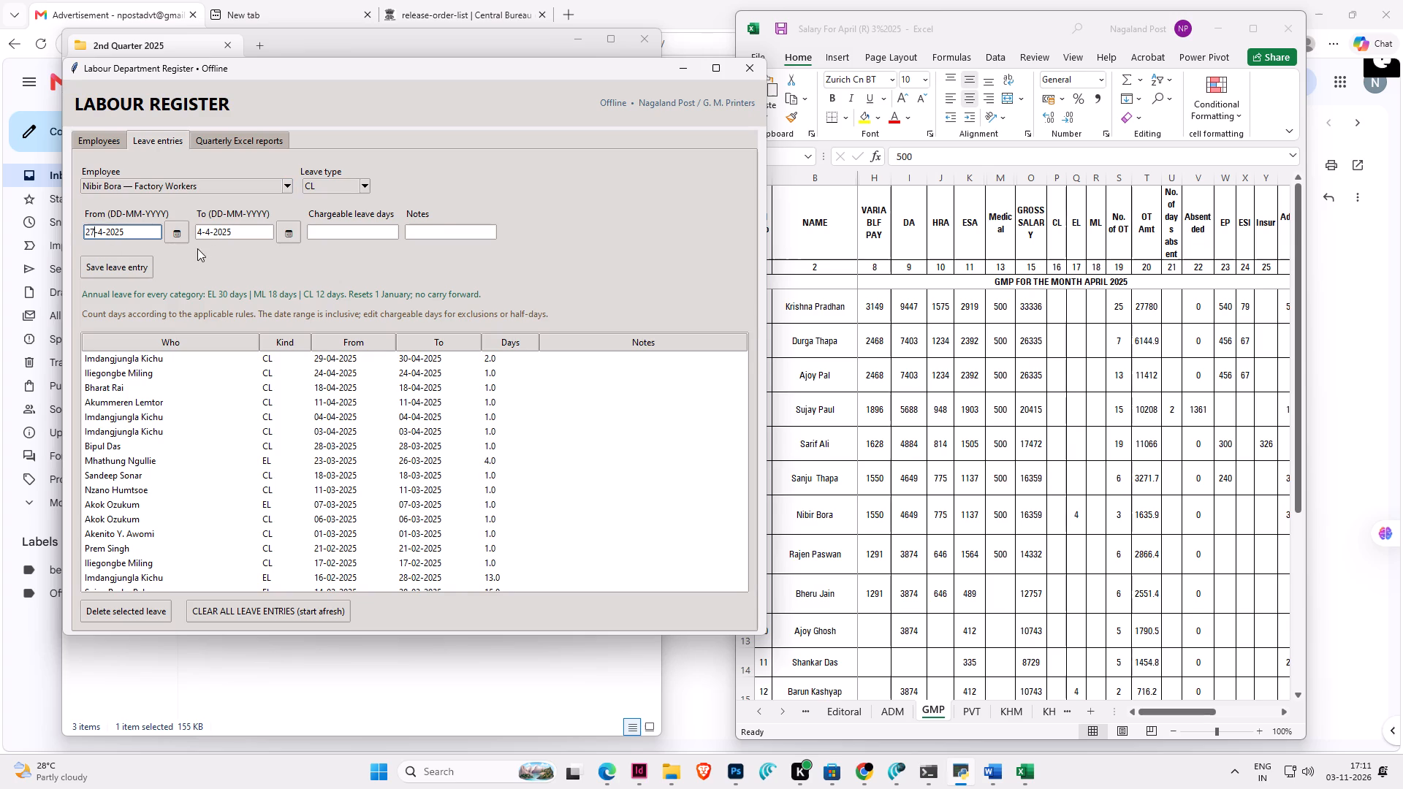
{"action": "left_click_drag", "start_coordinate": [202, 229], "coordinate": [161, 226]}
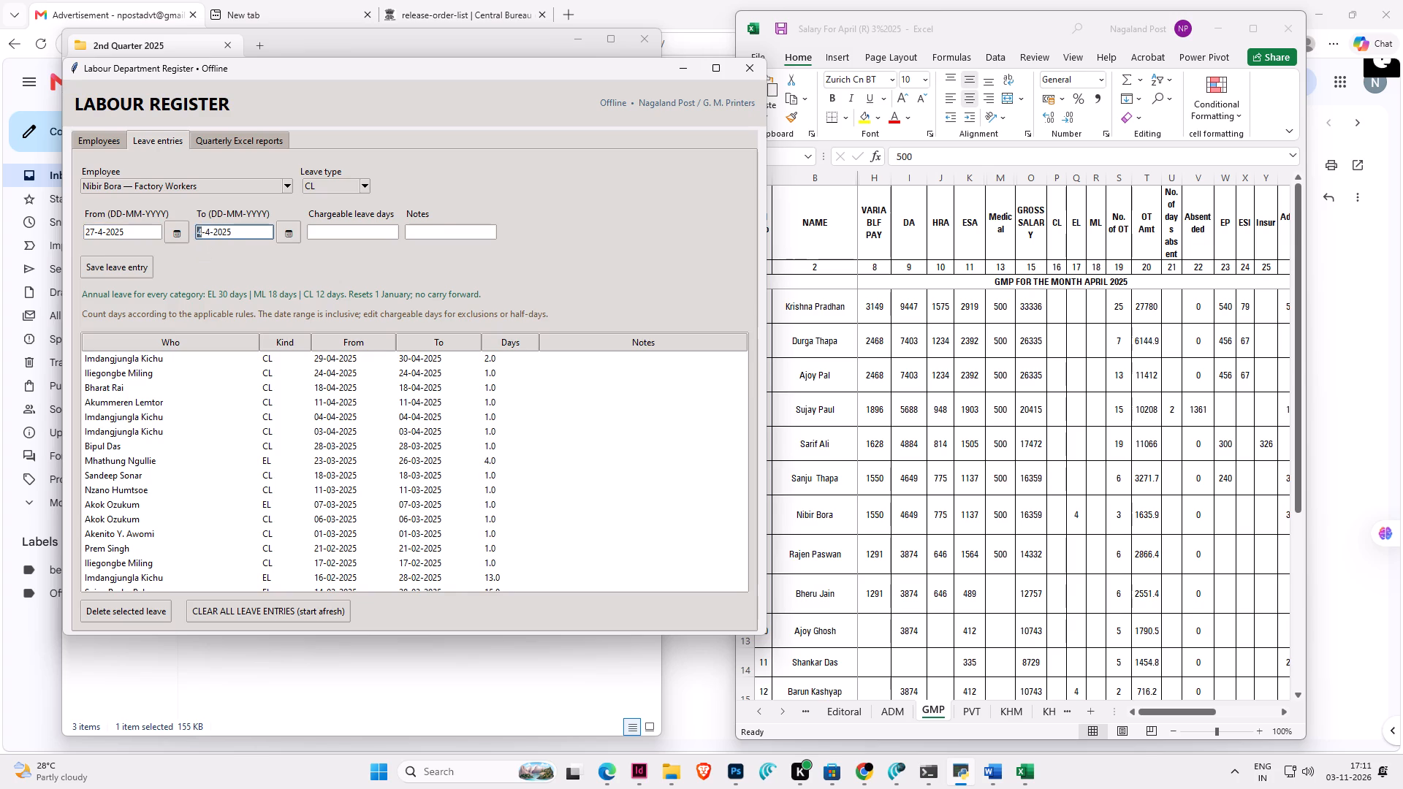
{"action": "type", "text": "30"}
{"action": "left_click", "coordinate": [333, 184]}
{"action": "left_click", "coordinate": [333, 210]}
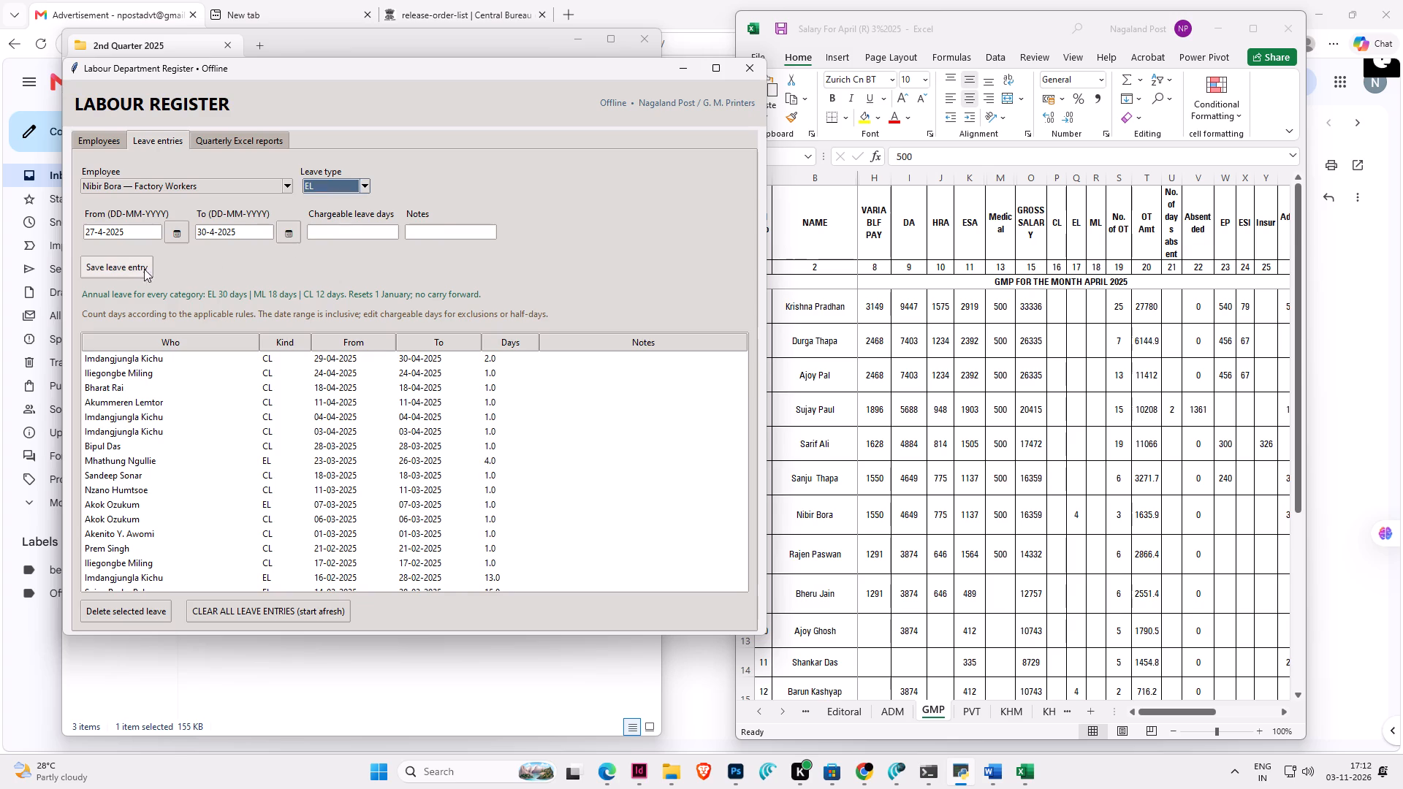
{"action": "left_click", "coordinate": [129, 266]}
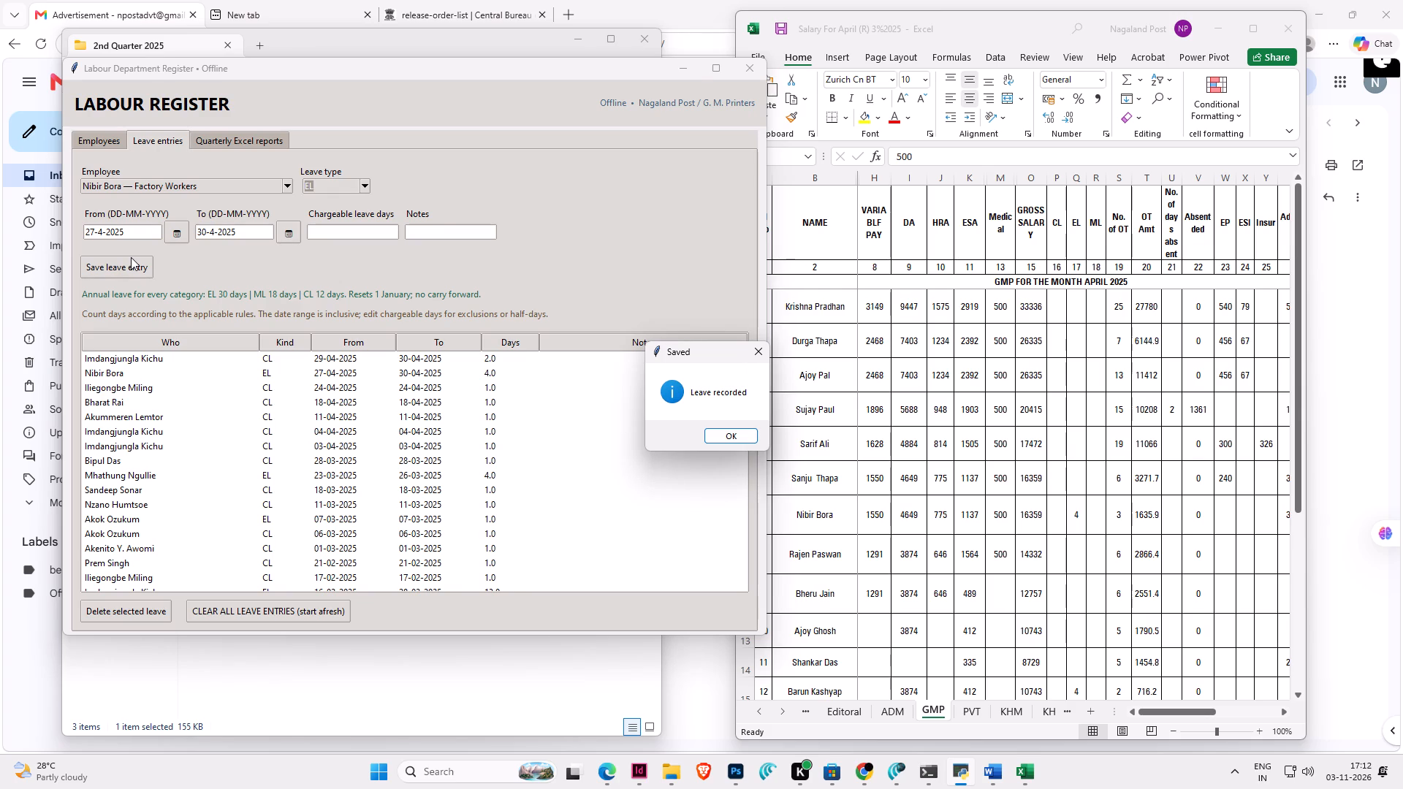
{"action": "left_click", "coordinate": [734, 438]}
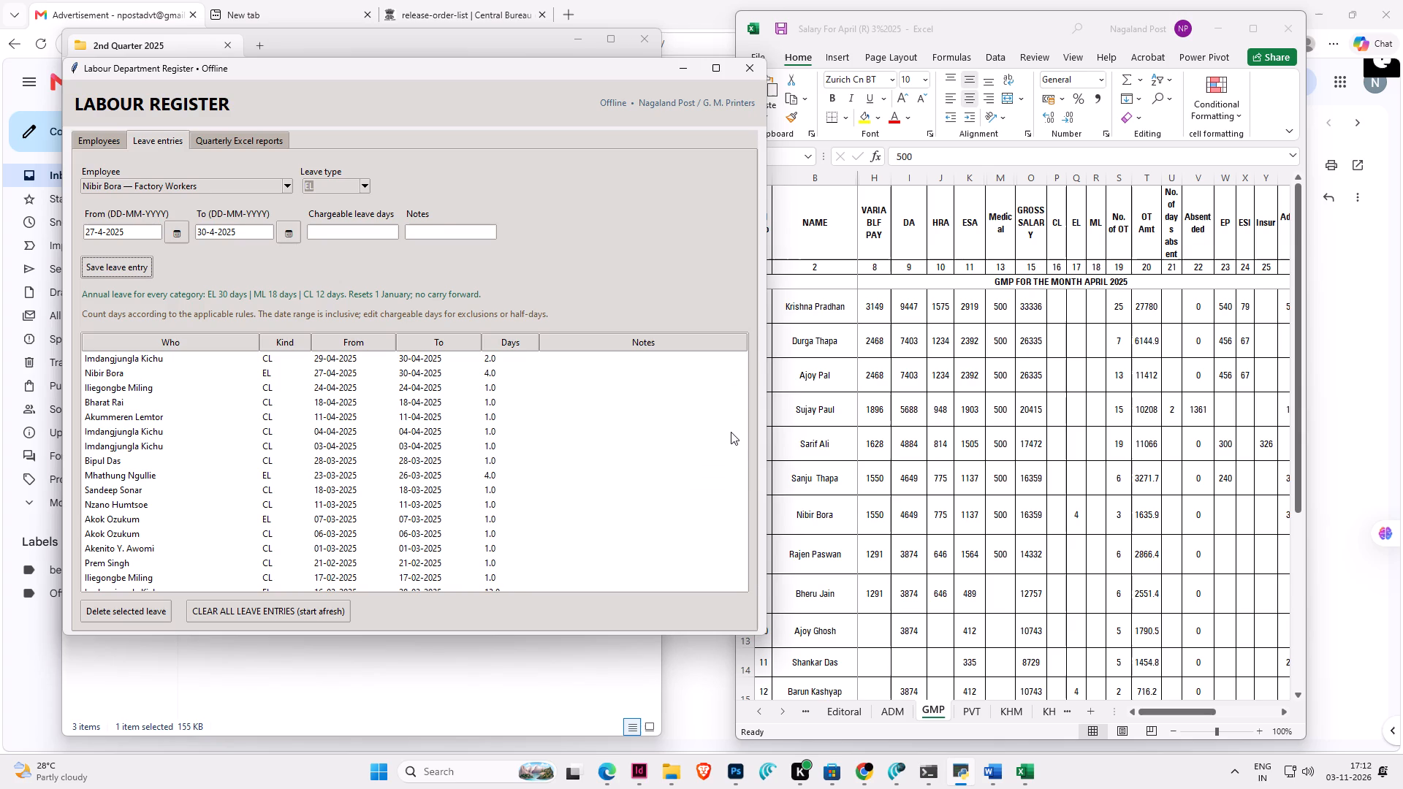
Check the rest of the April GMP sheet and save an EL entry from 7-4-2025 to 10-4-2025 for the serial number 12 employee.
{"action": "left_click", "coordinate": [956, 456]}
{"action": "scroll", "coordinate": [956, 456], "scroll_direction": "down", "scroll_amount": 4}
{"action": "scroll", "coordinate": [956, 457], "scroll_direction": "up", "scroll_amount": 5}
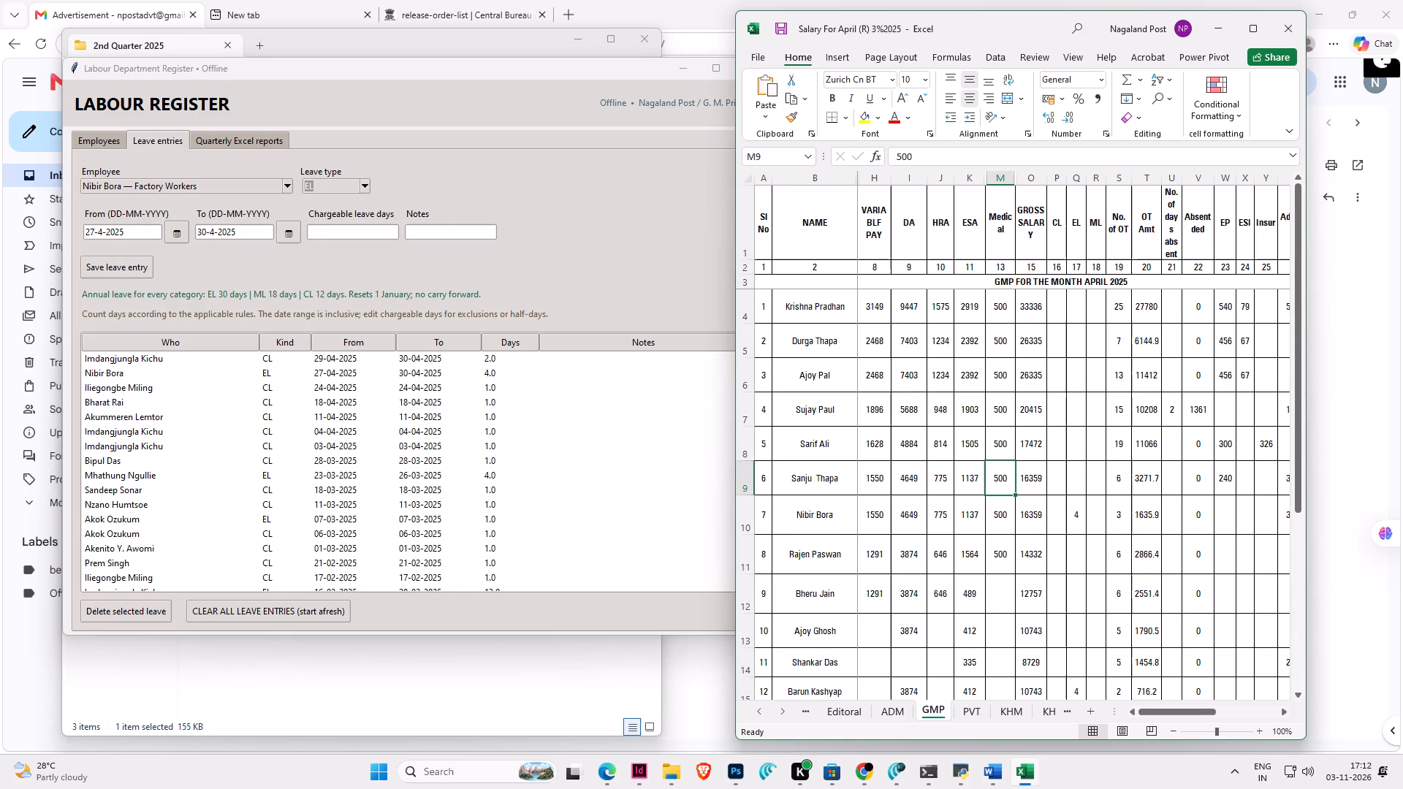
{"action": "scroll", "coordinate": [956, 457], "scroll_direction": "down", "scroll_amount": 1}
{"action": "scroll", "coordinate": [956, 457], "scroll_direction": "up", "scroll_amount": 6}
{"action": "scroll", "coordinate": [956, 457], "scroll_direction": "down", "scroll_amount": 3}
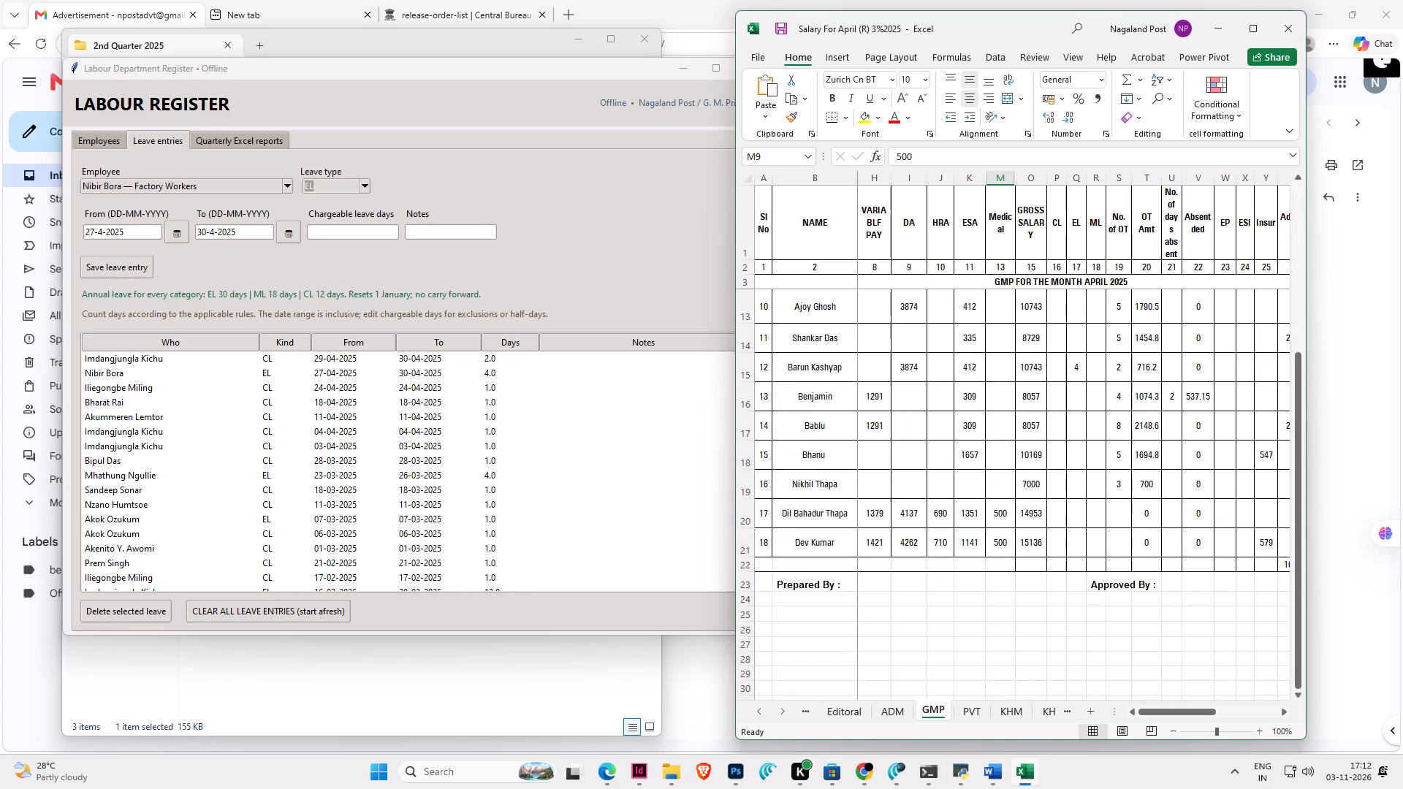
{"action": "scroll", "coordinate": [956, 457], "scroll_direction": "up", "scroll_amount": 1}
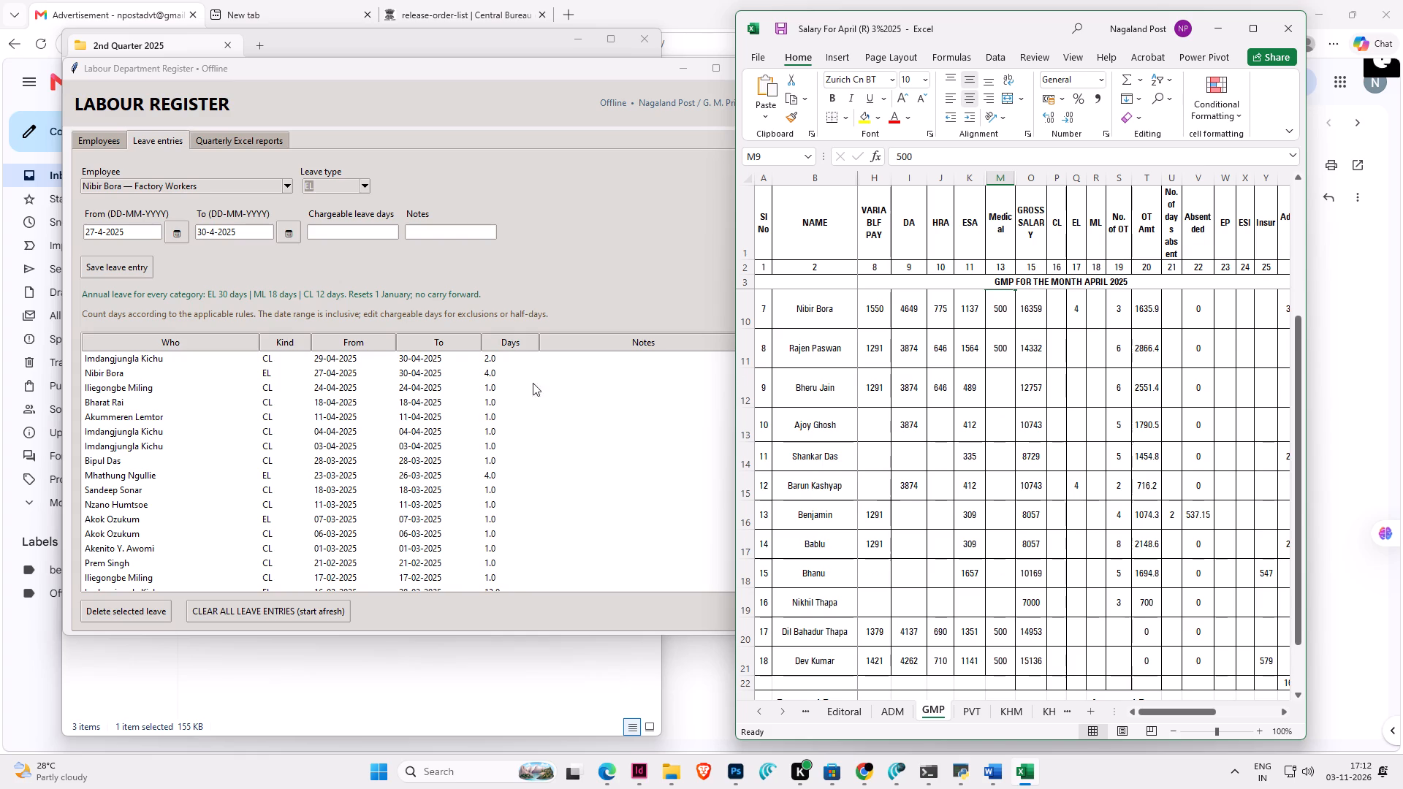
{"action": "left_click", "coordinate": [161, 184]}
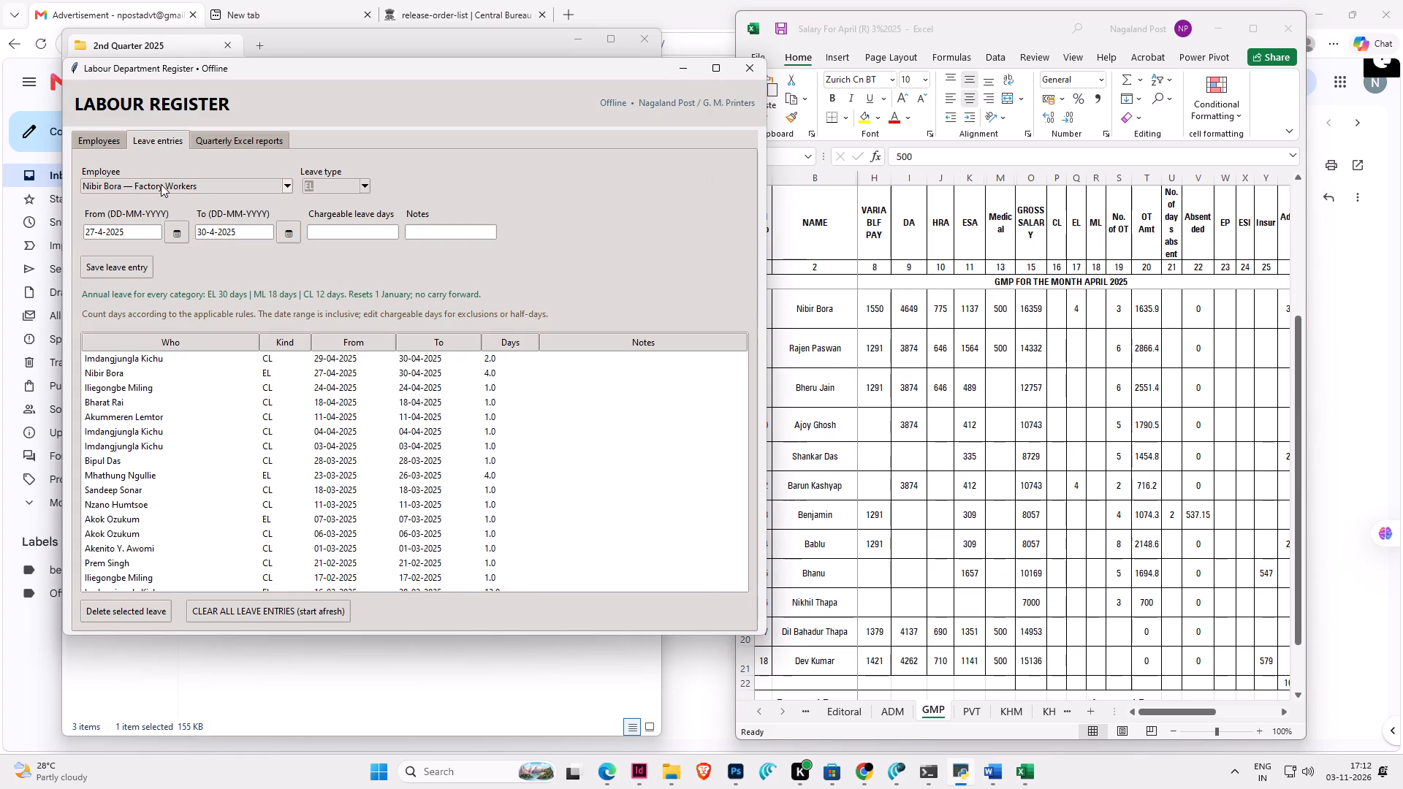
{"action": "left_click", "coordinate": [159, 200]}
{"action": "left_click_drag", "start_coordinate": [95, 230], "coordinate": [91, 230]}
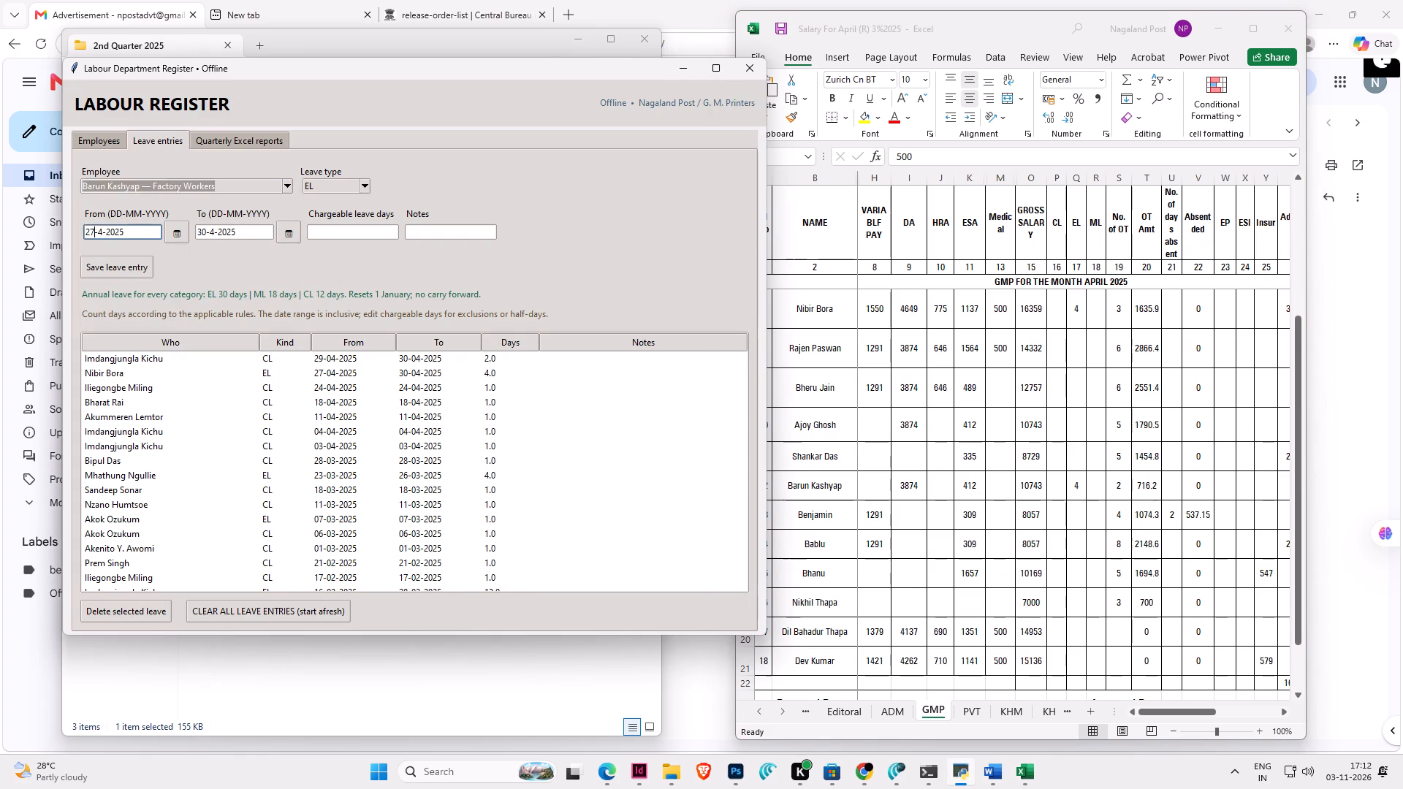
{"action": "left_click_drag", "start_coordinate": [91, 230], "coordinate": [36, 224]}
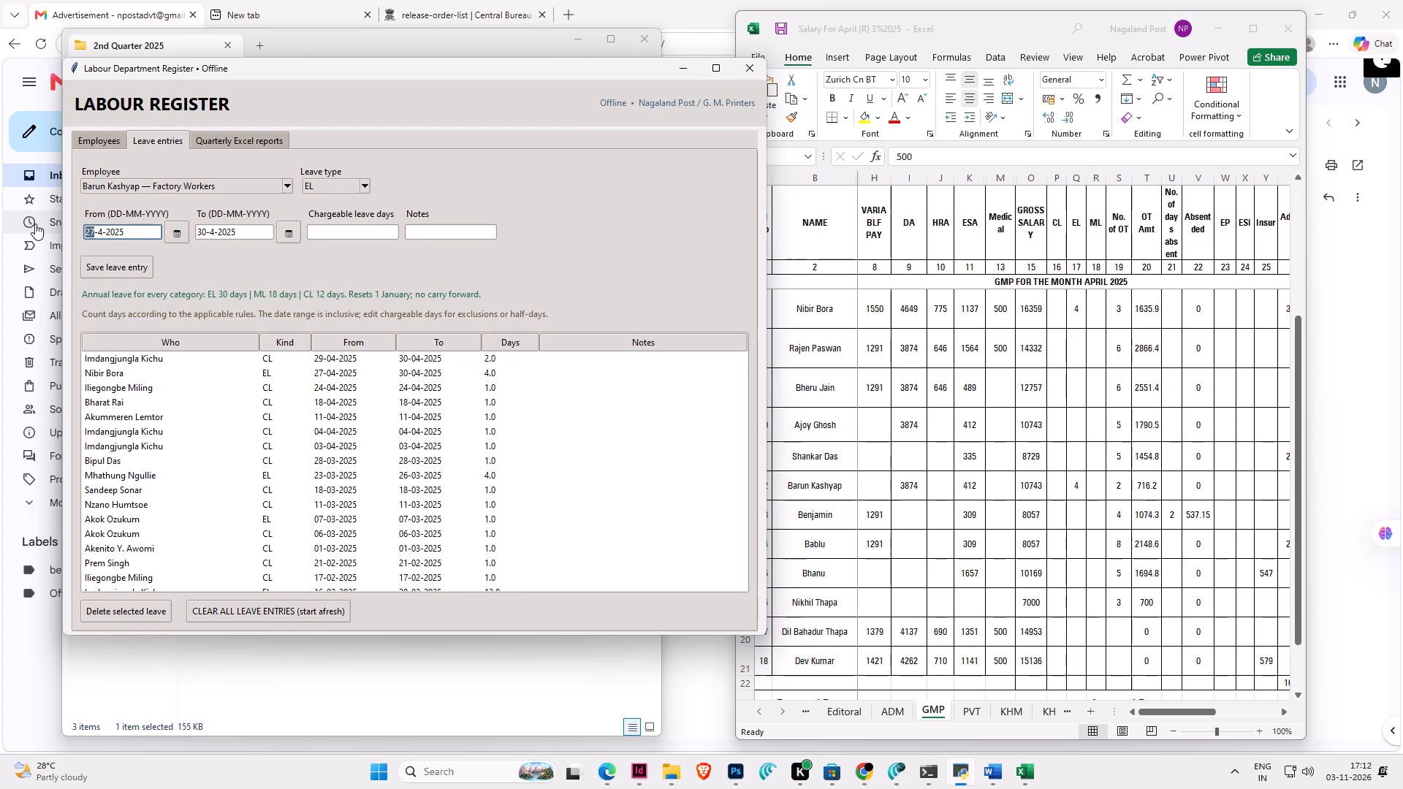
{"action": "key", "text": "7"}
{"action": "left_click_drag", "start_coordinate": [203, 229], "coordinate": [161, 224]}
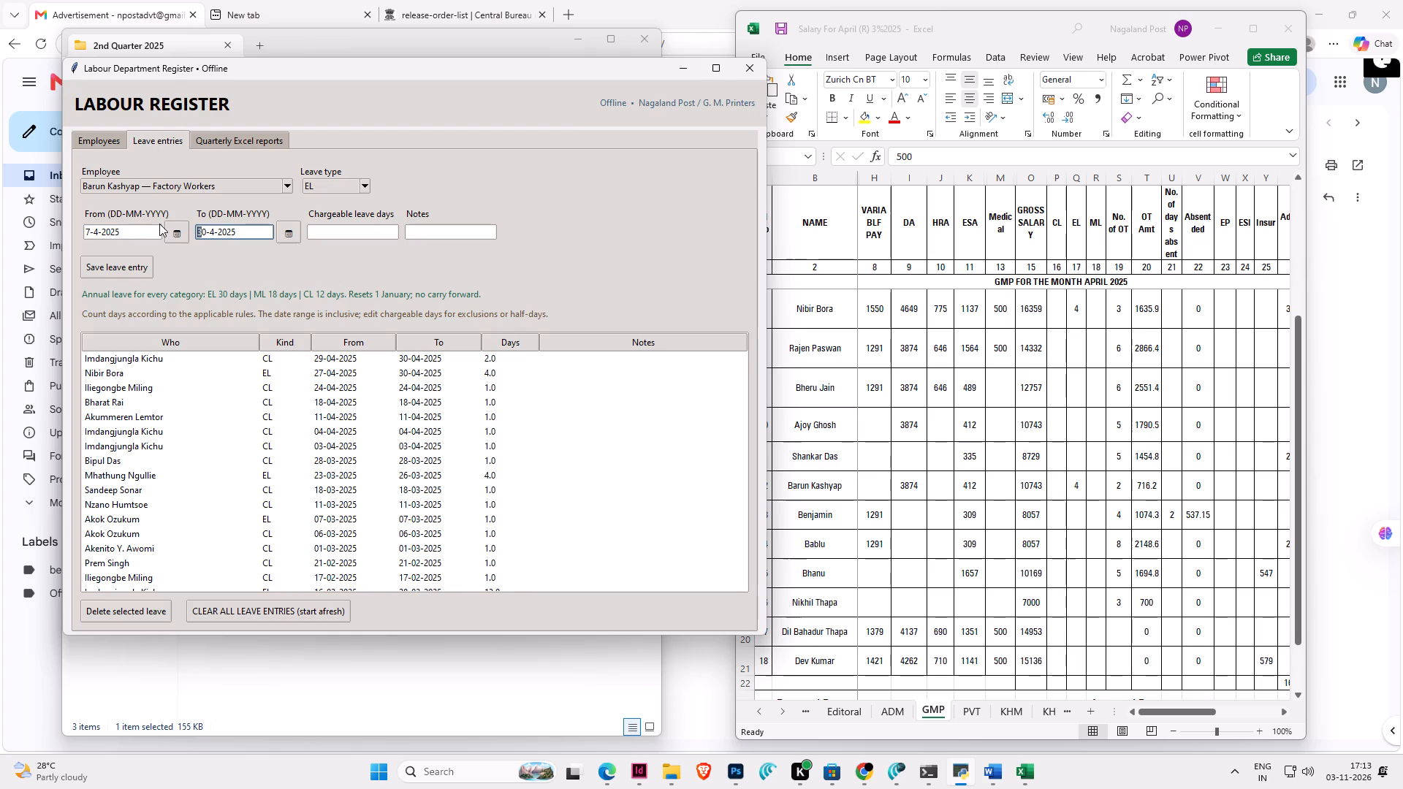
{"action": "key", "text": "1"}
{"action": "left_click", "coordinate": [129, 262]}
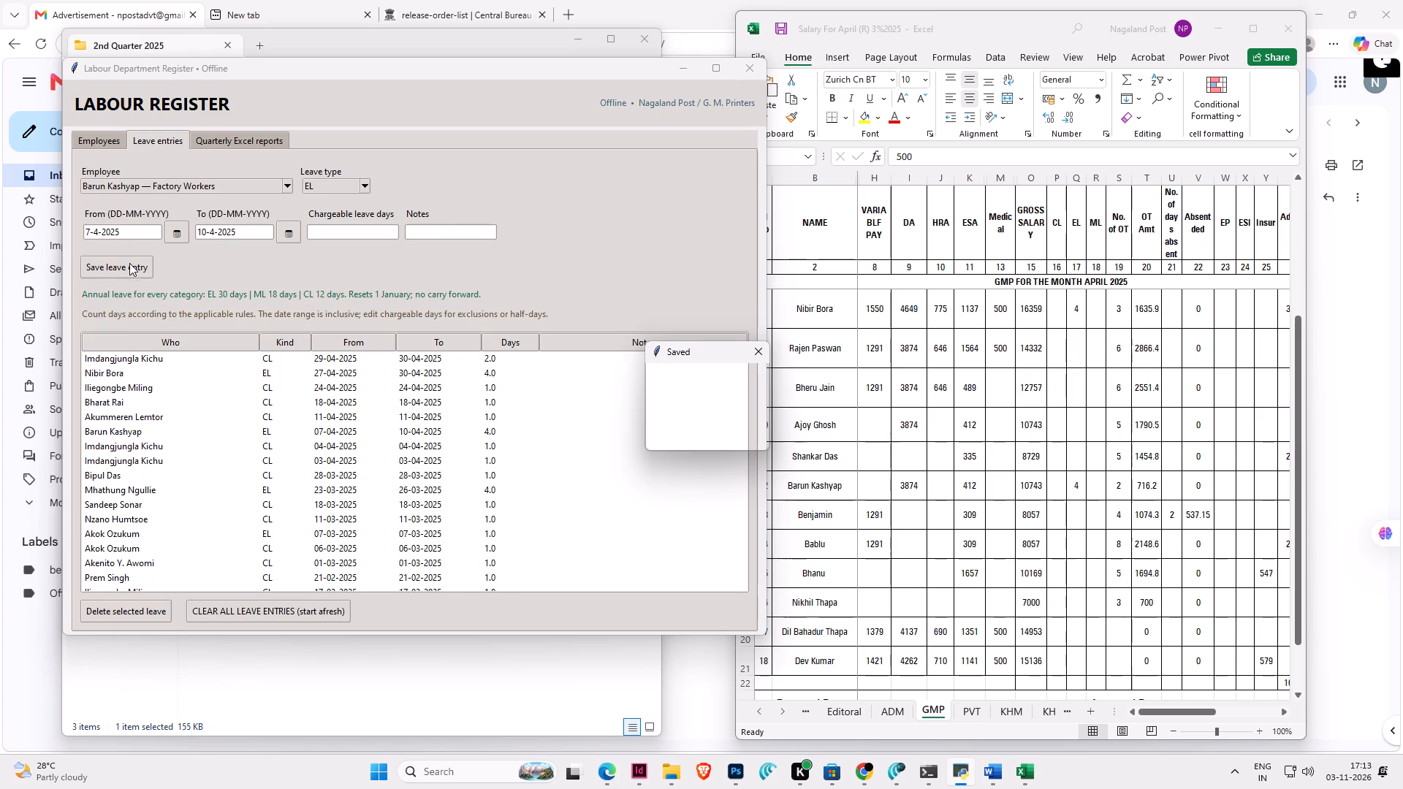
{"action": "left_click", "coordinate": [723, 436]}
Close the April salary workbook, saving its changes.
{"action": "left_click", "coordinate": [900, 435]}
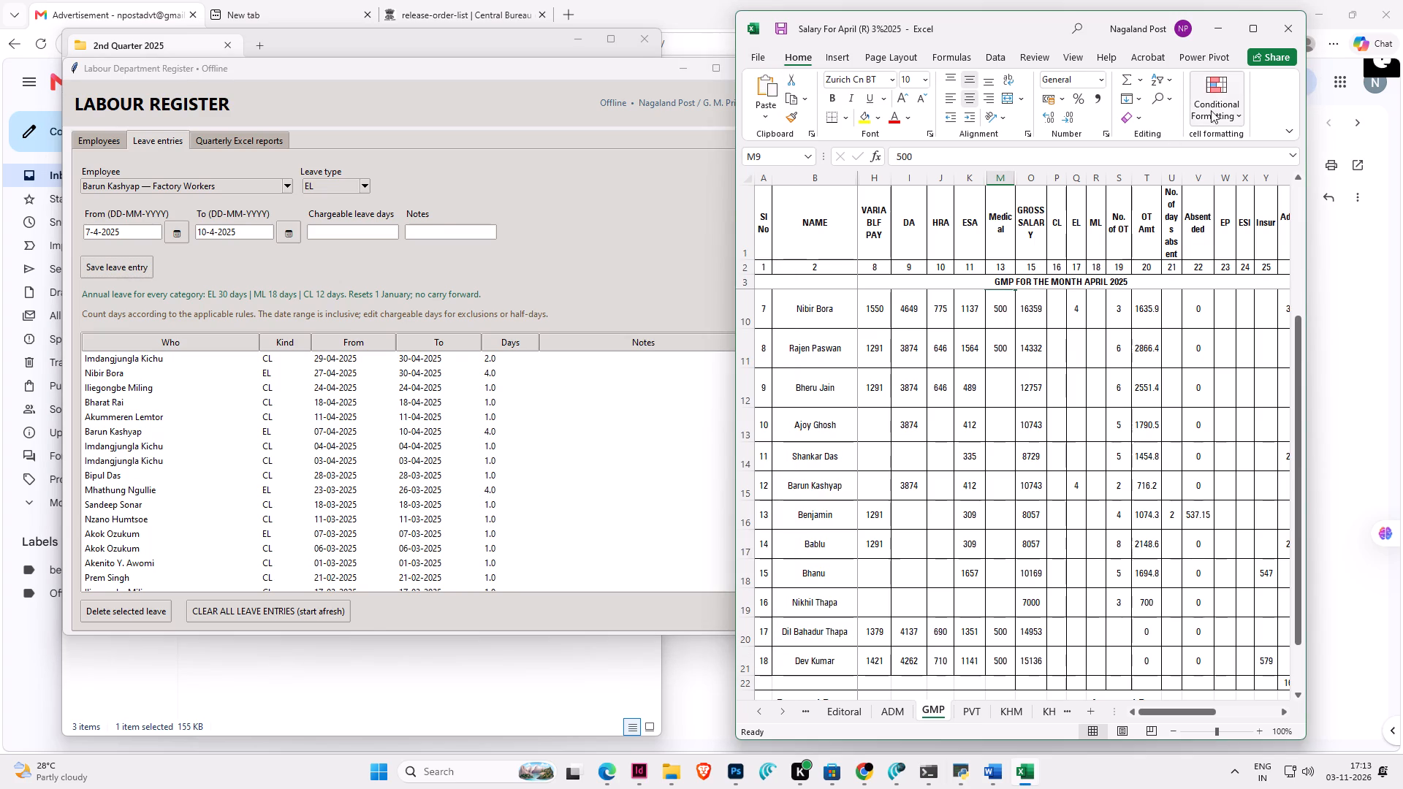
{"action": "left_click", "coordinate": [1284, 31]}
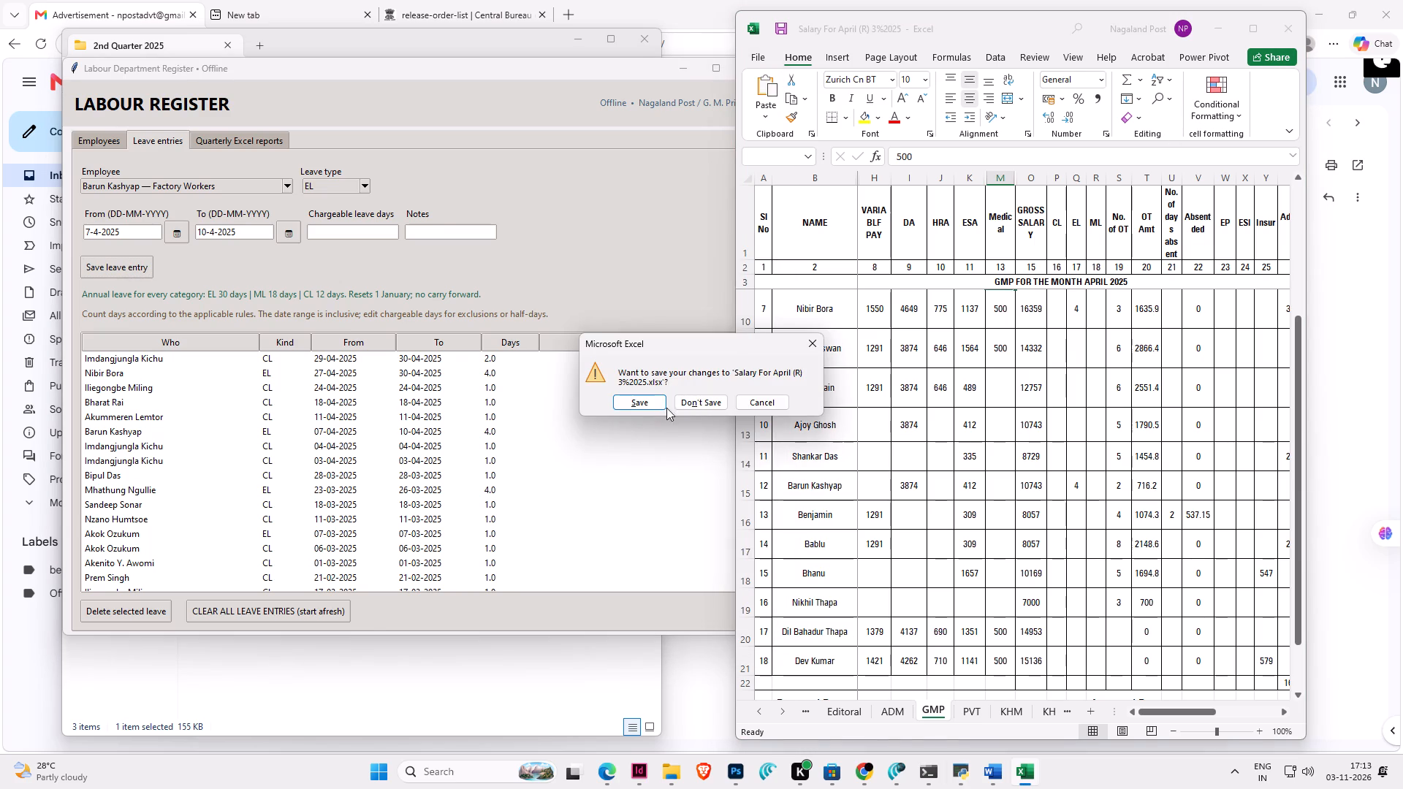
{"action": "left_click", "coordinate": [642, 400]}
Open the Salary For May 2025 workbook from the 2nd Quarter 2025 folder, updating its external links and continuing past the link warning.
{"action": "left_click", "coordinate": [686, 769]}
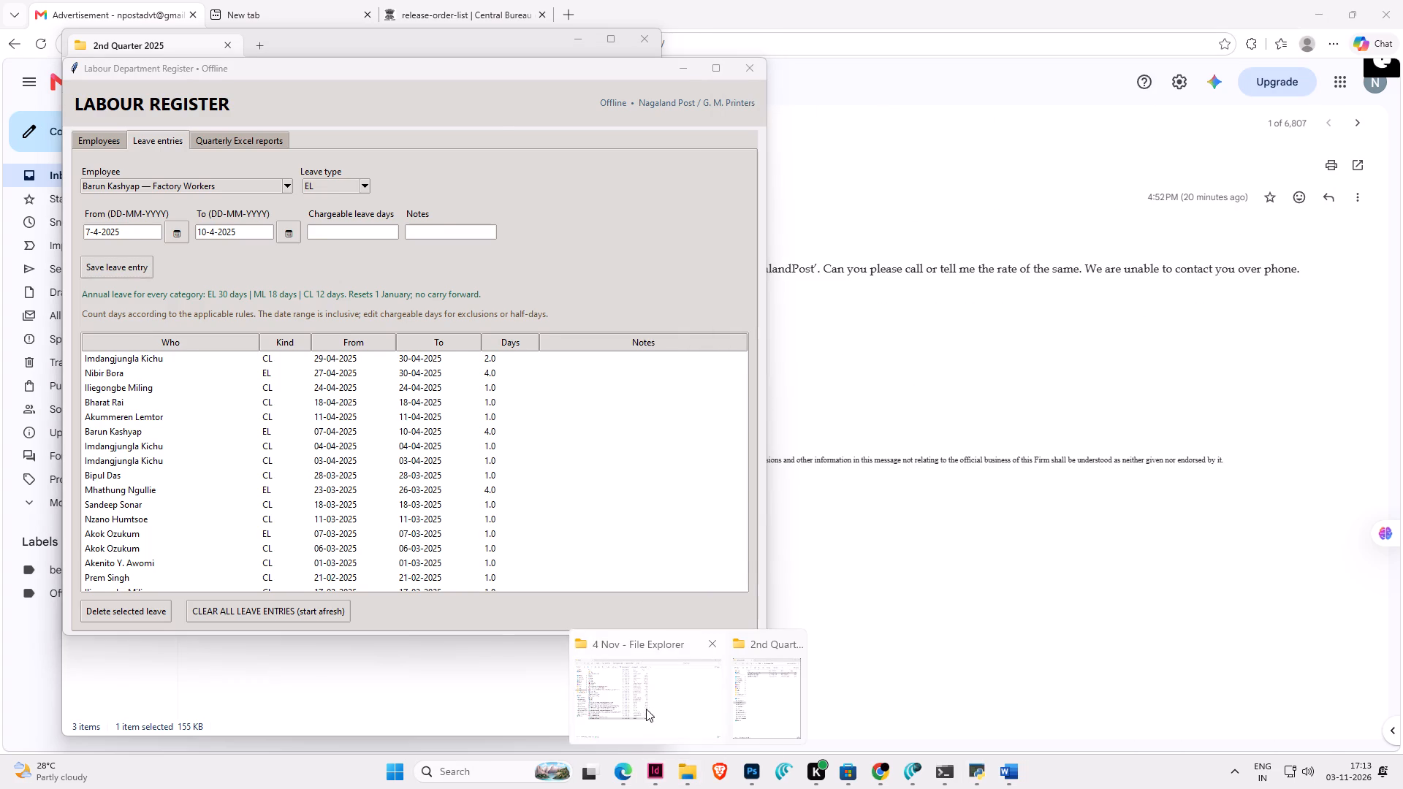
{"action": "left_click", "coordinate": [783, 706]}
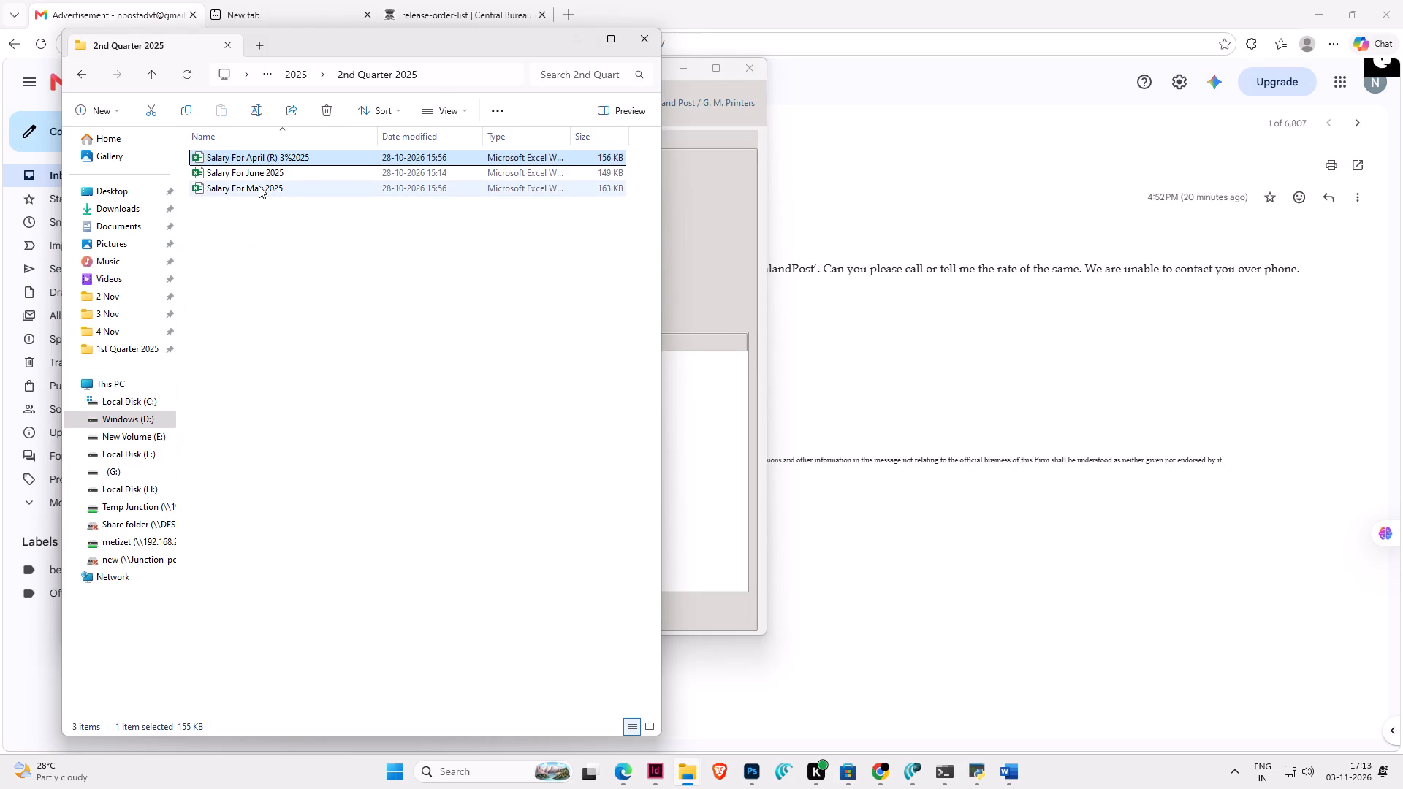
{"action": "double_click", "coordinate": [259, 186]}
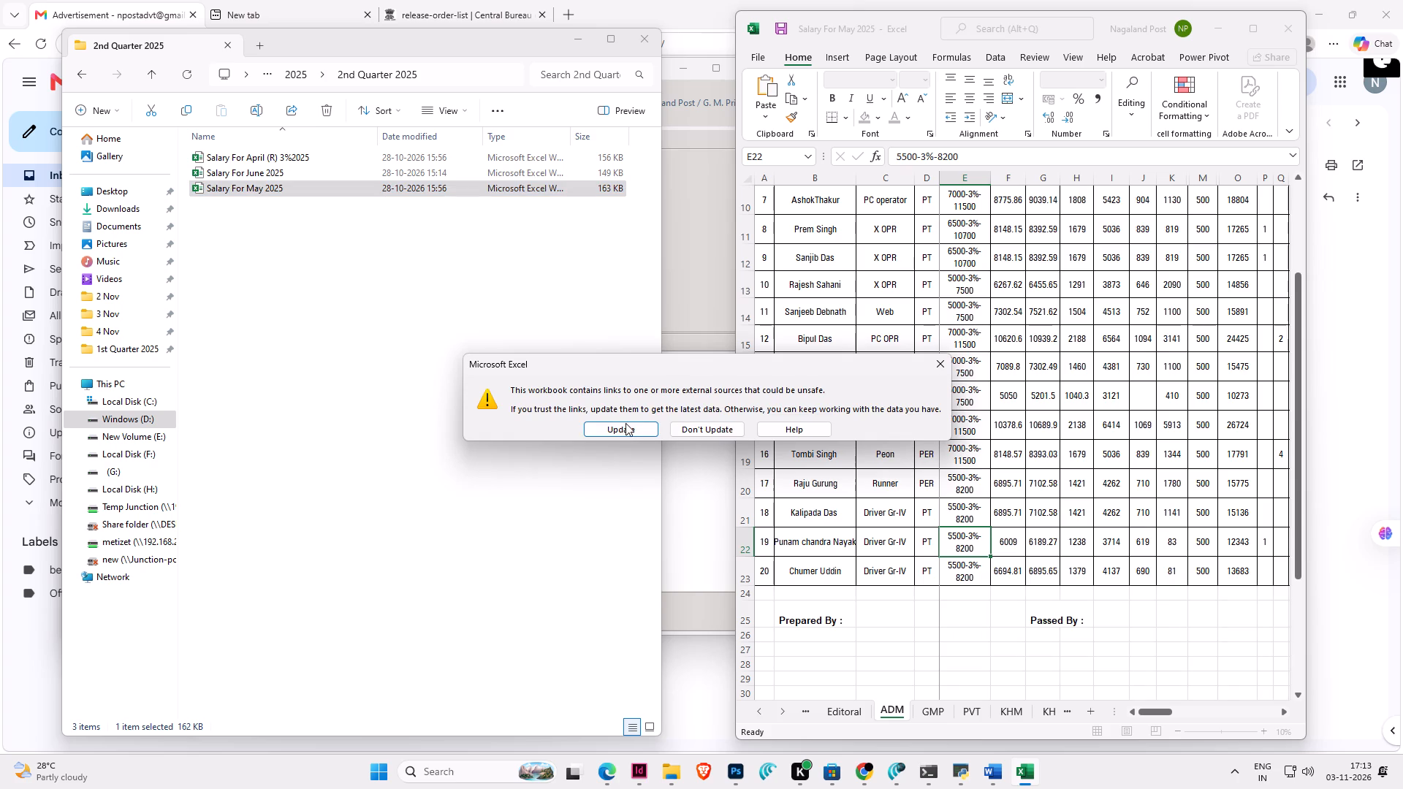
{"action": "left_click", "coordinate": [623, 424]}
{"action": "left_click", "coordinate": [657, 428]}
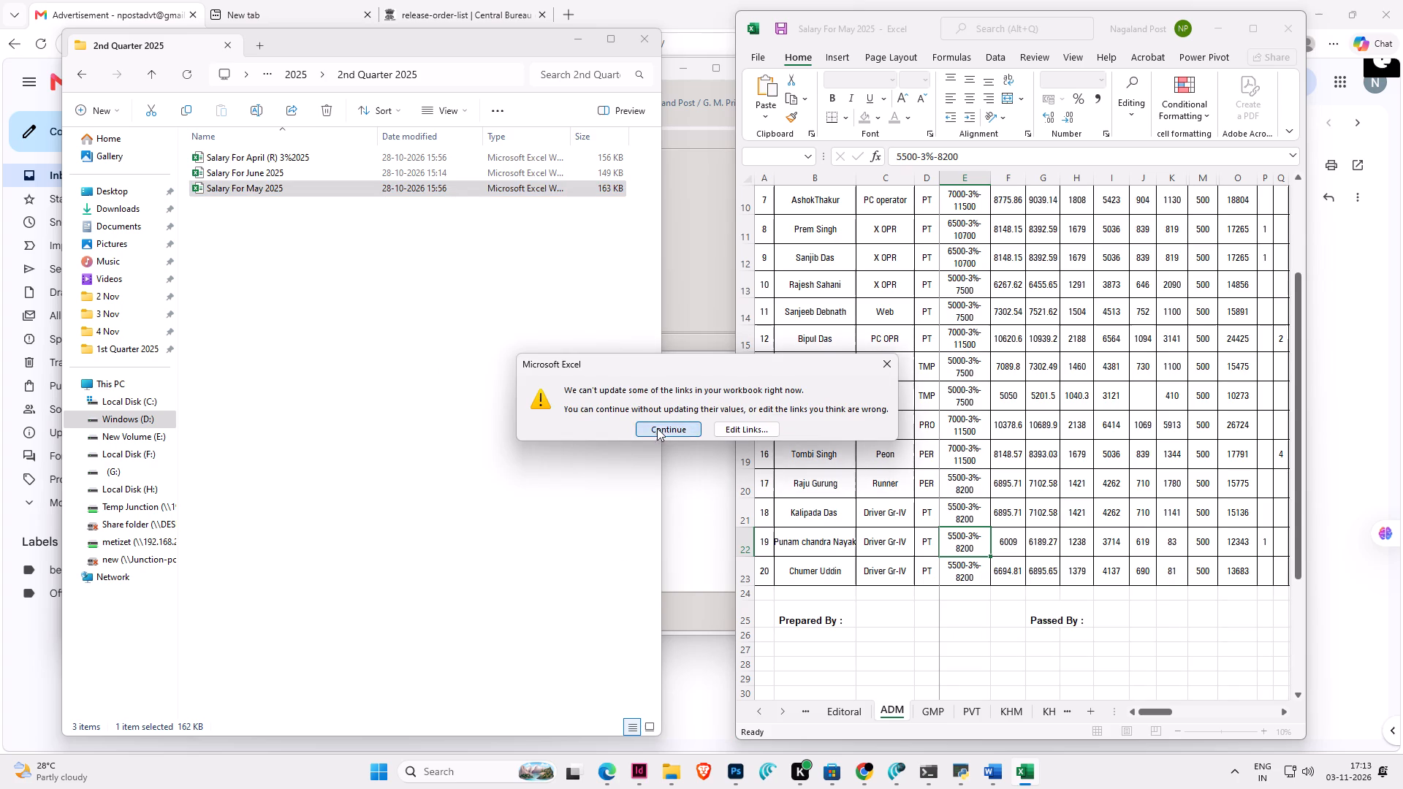
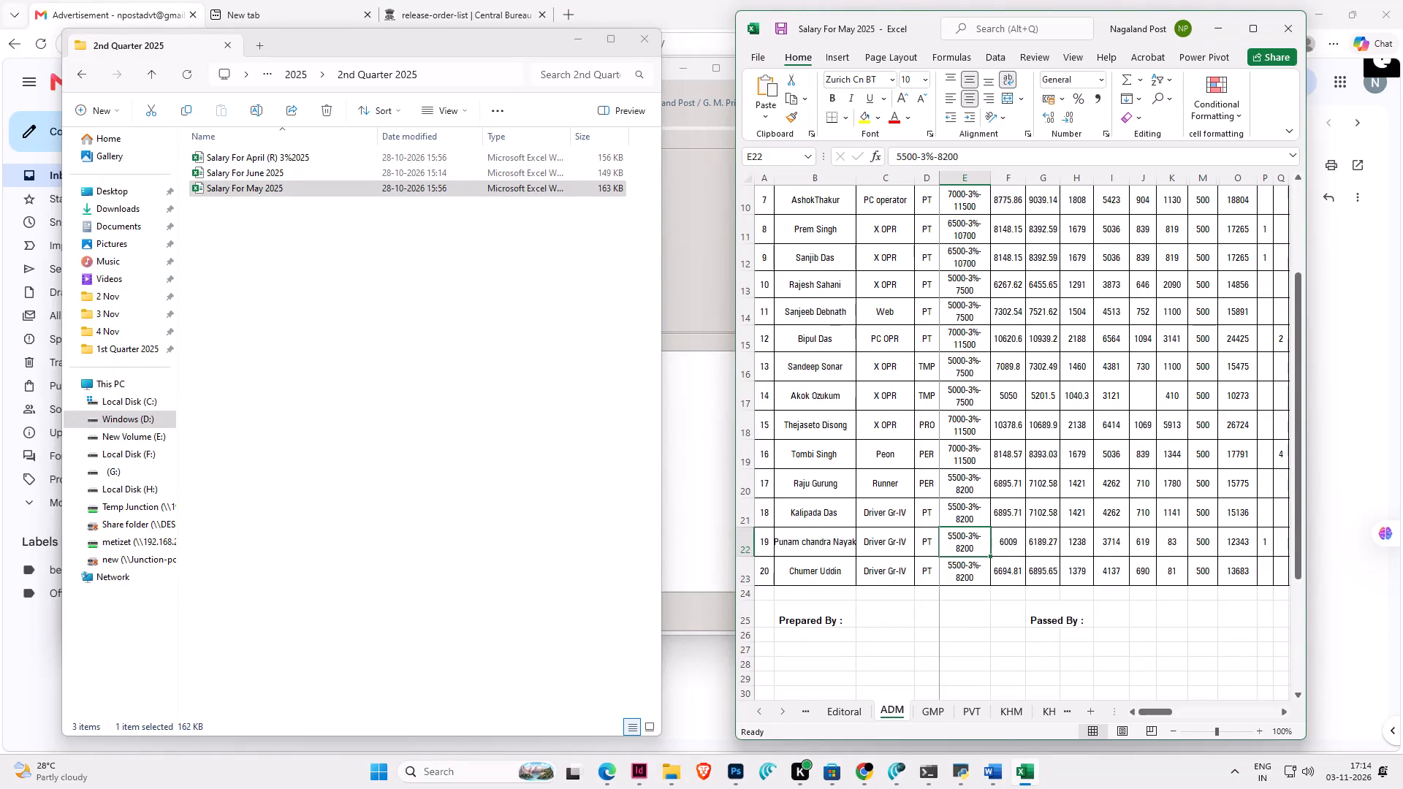
Hide columns C to I, DESIGNATION through DA, on the Editoral sheet of the May workbook.
{"action": "scroll", "coordinate": [927, 447], "scroll_direction": "up", "scroll_amount": 6}
{"action": "left_click", "coordinate": [843, 719]}
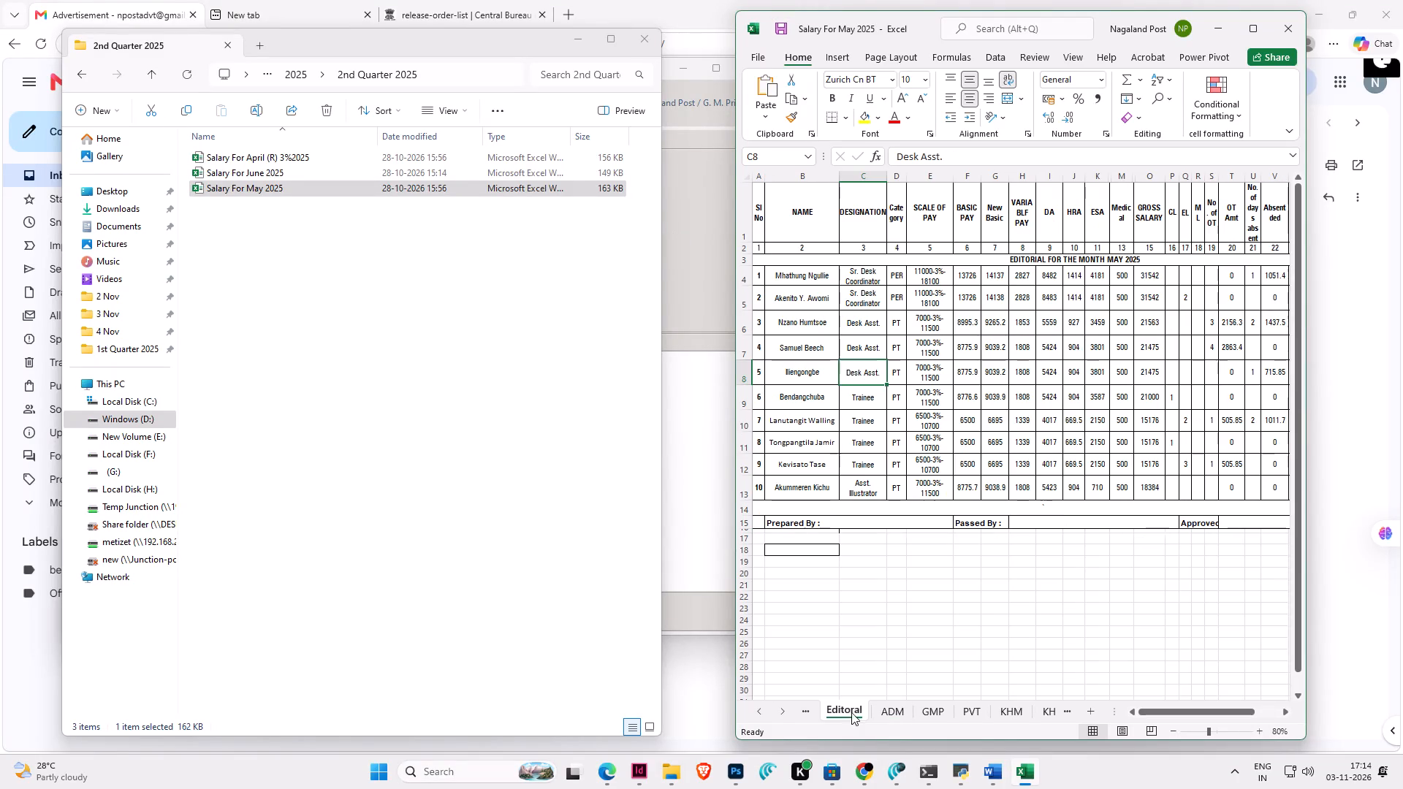
{"action": "scroll", "coordinate": [1016, 452], "scroll_direction": "up", "scroll_amount": 8}
{"action": "left_click_drag", "start_coordinate": [864, 173], "coordinate": [1041, 194]}
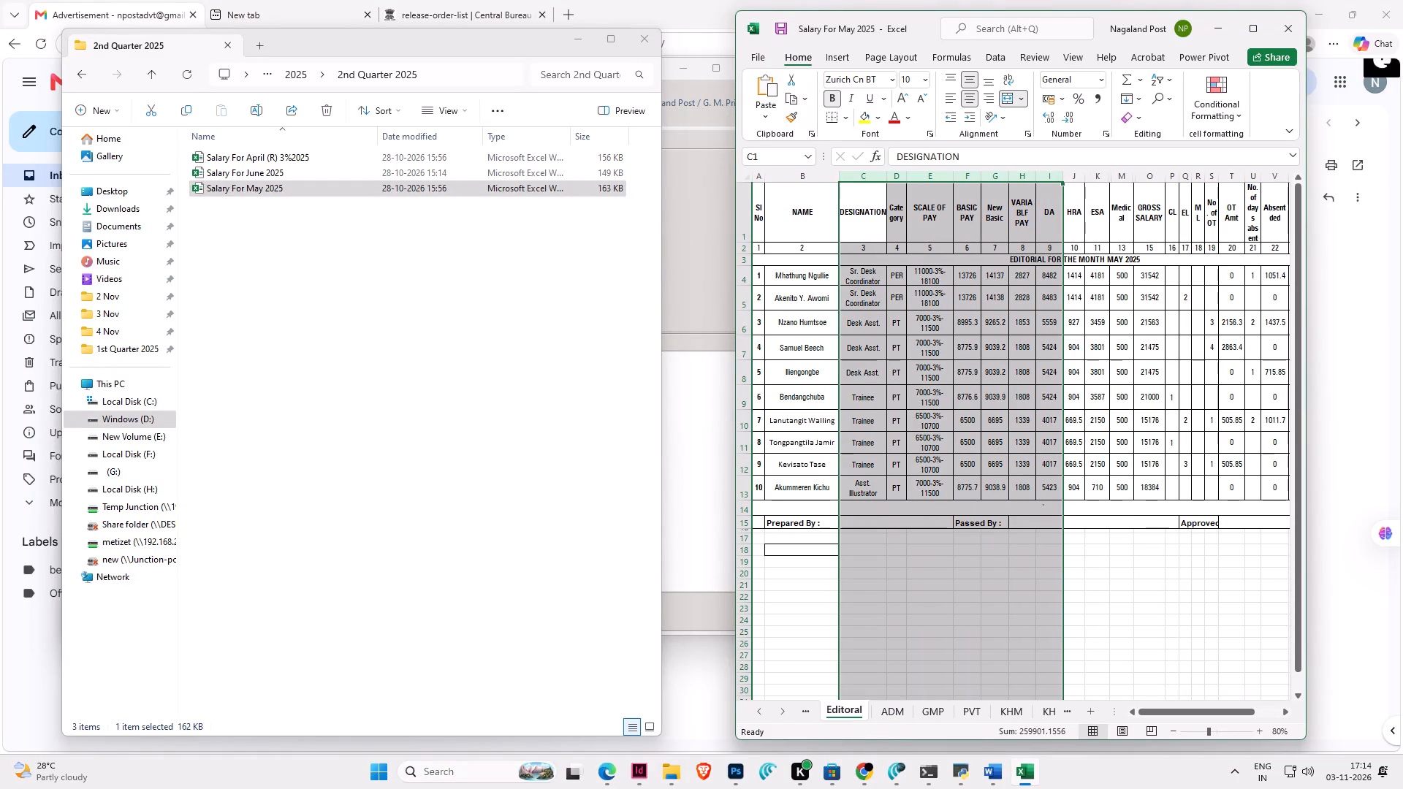
{"action": "right_click", "coordinate": [1014, 370]}
{"action": "left_click", "coordinate": [1069, 597]}
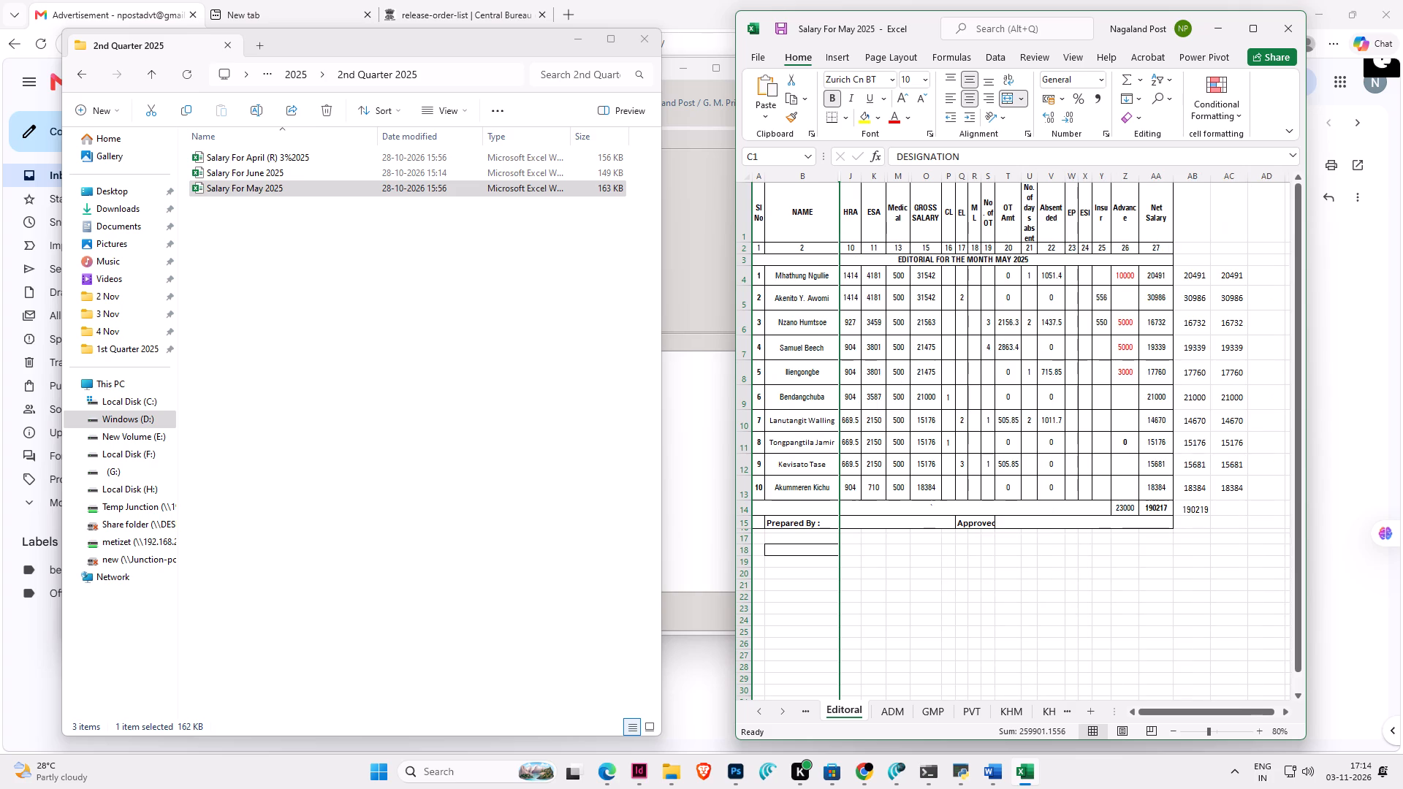
{"action": "scroll", "coordinate": [833, 327], "scroll_direction": "up", "scroll_amount": 5}
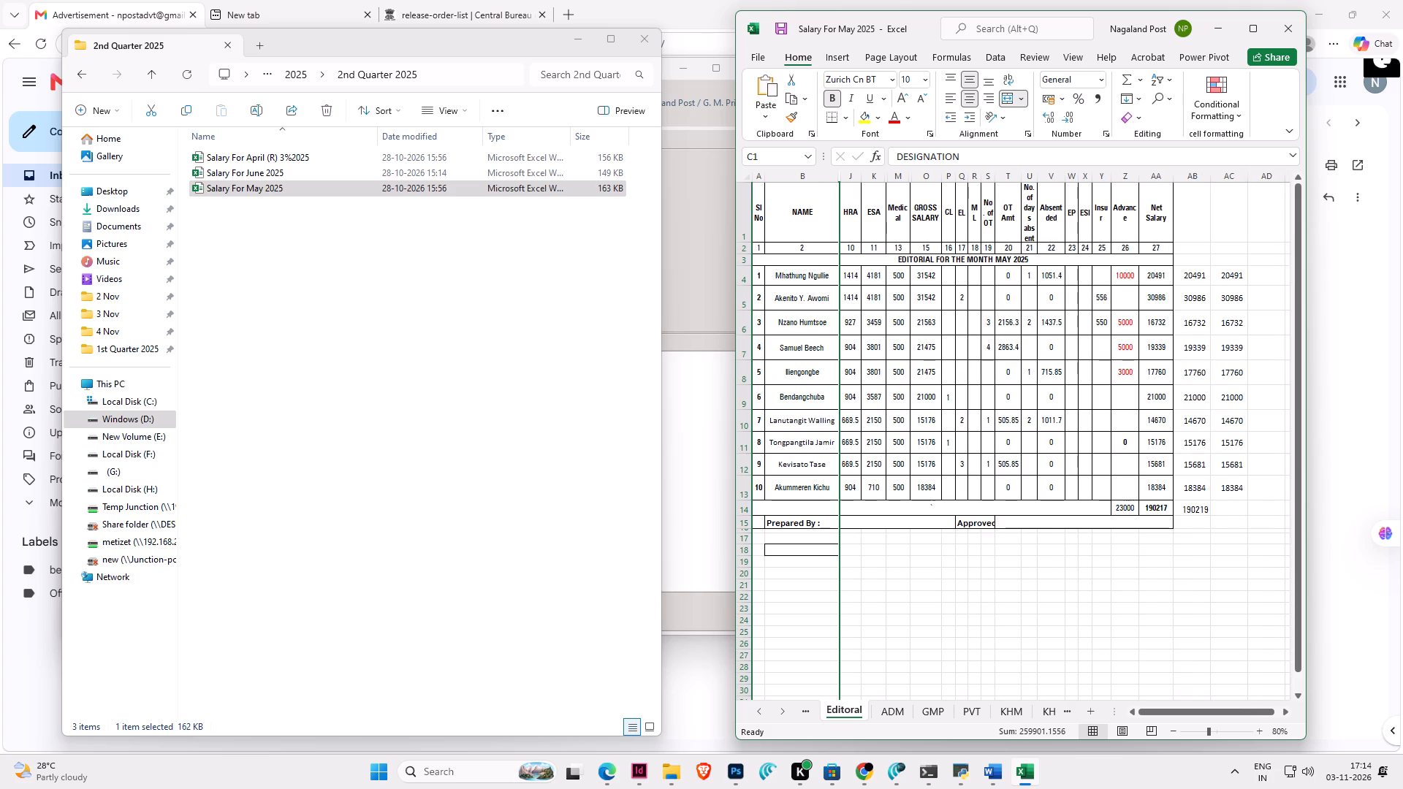
{"action": "left_click", "coordinate": [878, 322]}
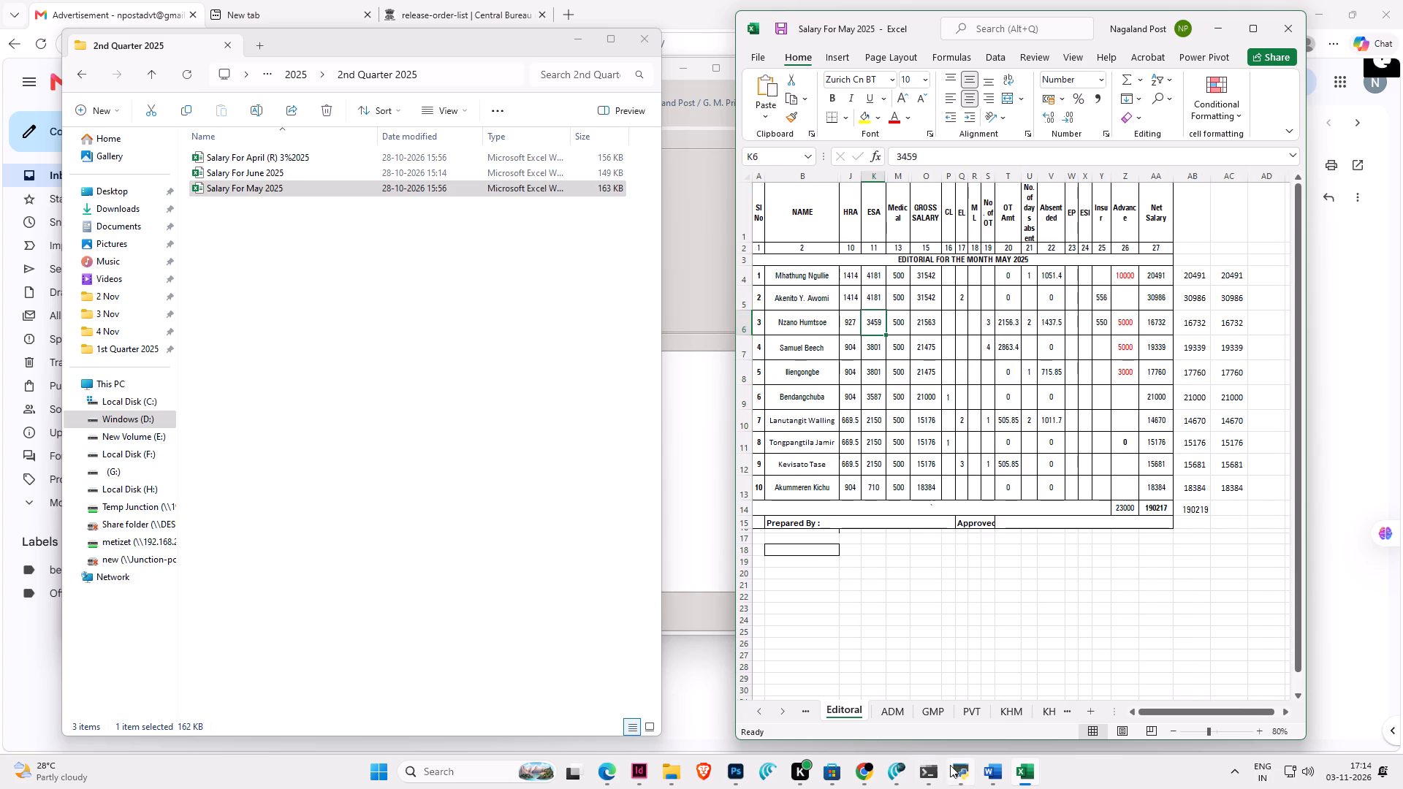
In the Labour Register, save an EL entry from 12-5-2025 to 13-5-2025 for the working journalist at serial number 2 on the Editoral sheet.
{"action": "left_click", "coordinate": [959, 772]}
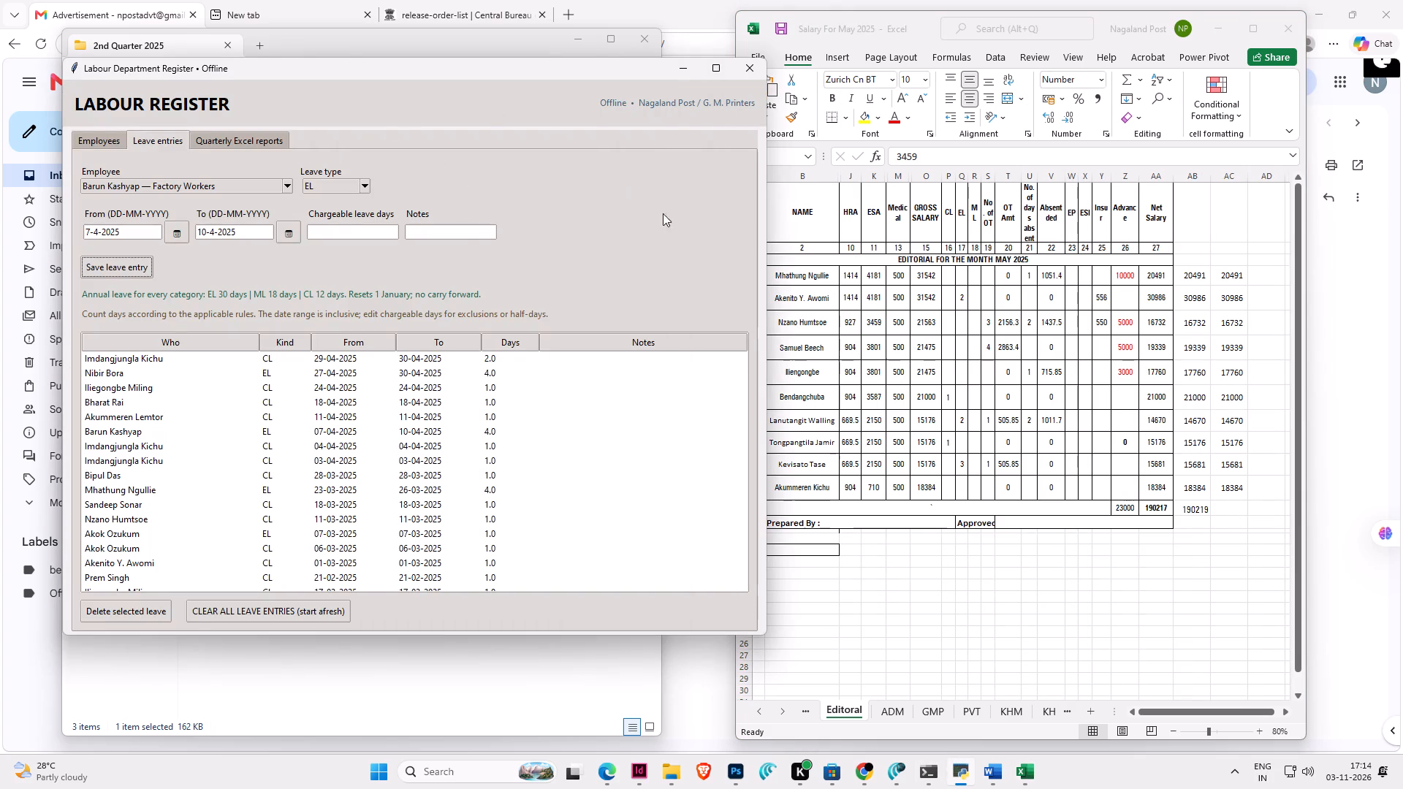
{"action": "left_click_drag", "start_coordinate": [579, 67], "coordinate": [547, 49]}
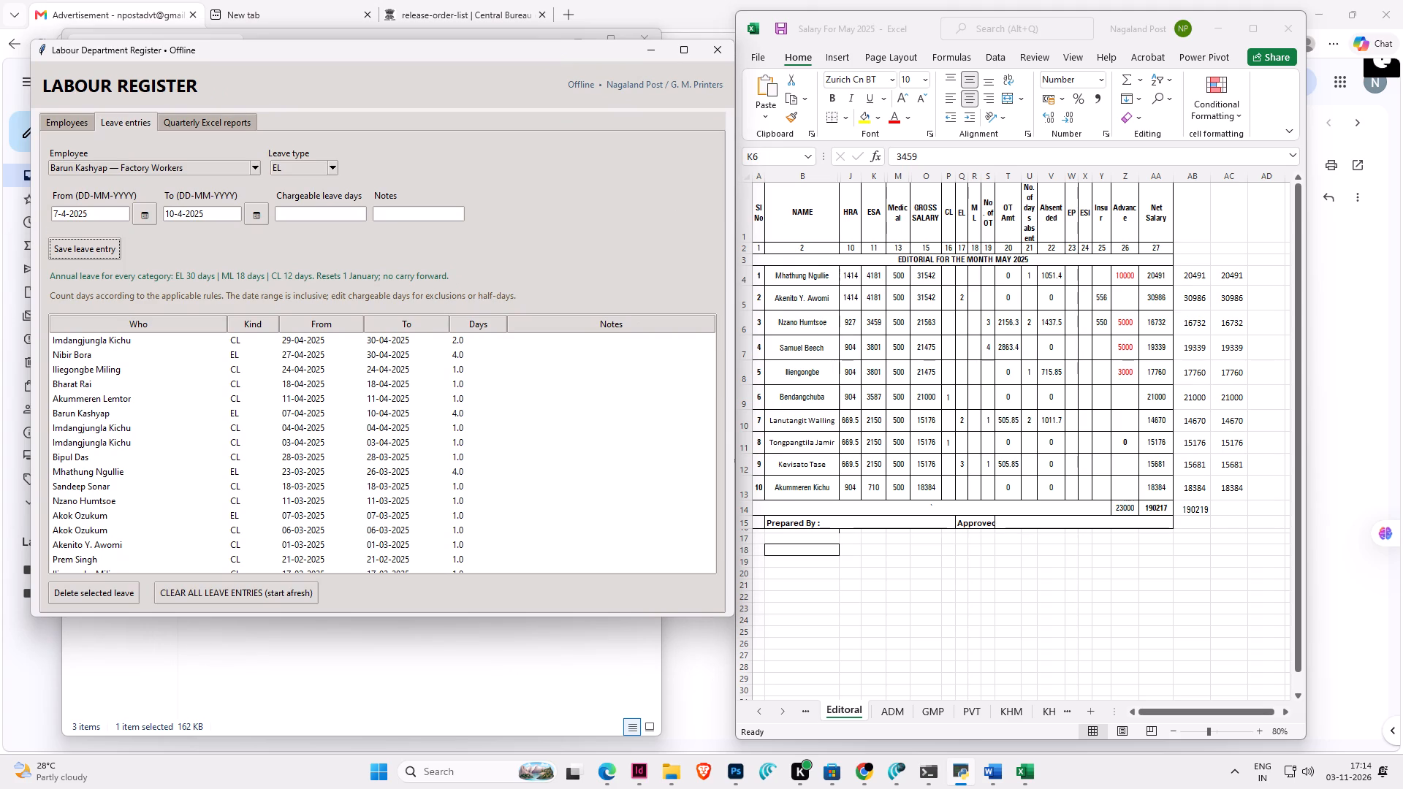
{"action": "left_click", "coordinate": [147, 162]}
{"action": "scroll", "coordinate": [142, 188], "scroll_direction": "up", "scroll_amount": 3}
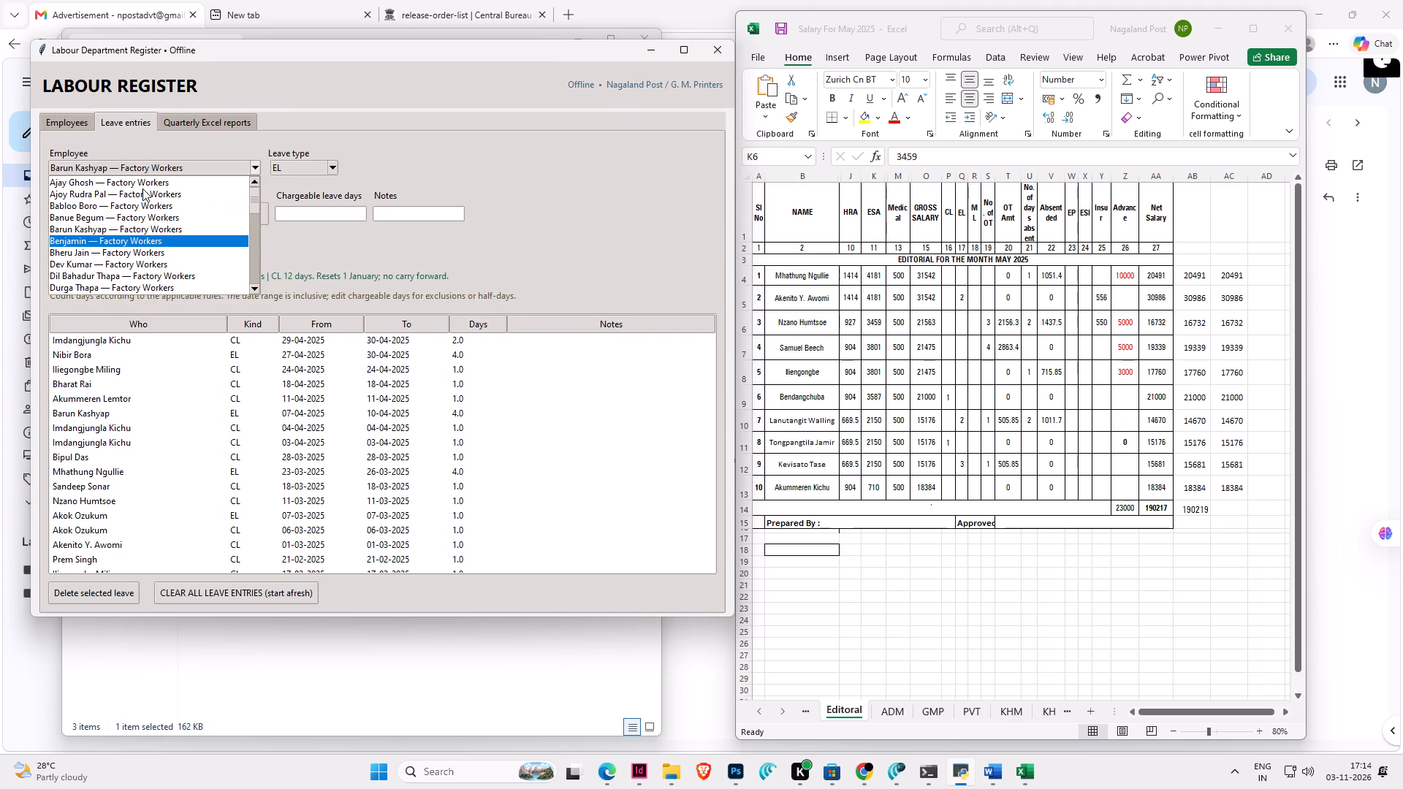
{"action": "scroll", "coordinate": [141, 199], "scroll_direction": "down", "scroll_amount": 3}
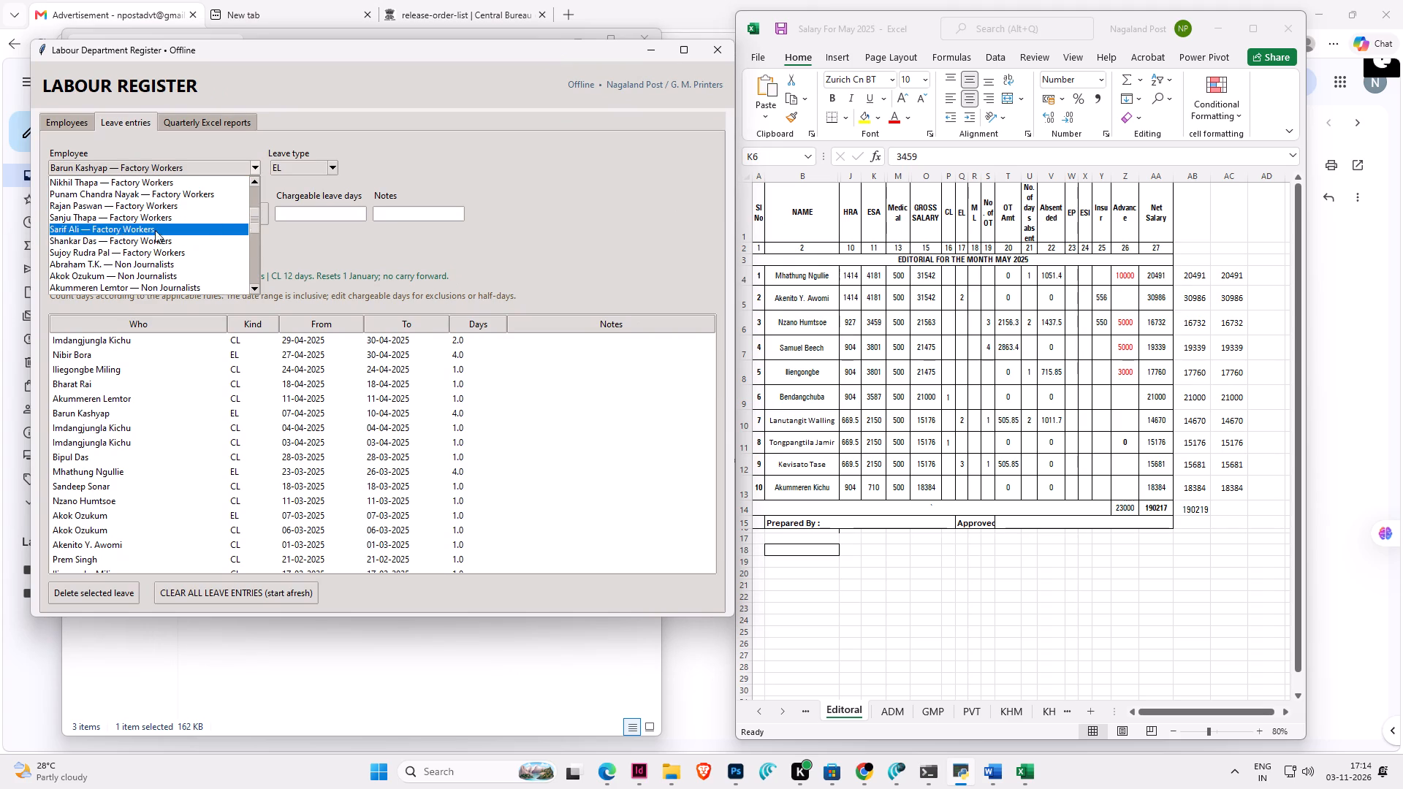
{"action": "scroll", "coordinate": [159, 245], "scroll_direction": "down", "scroll_amount": 1}
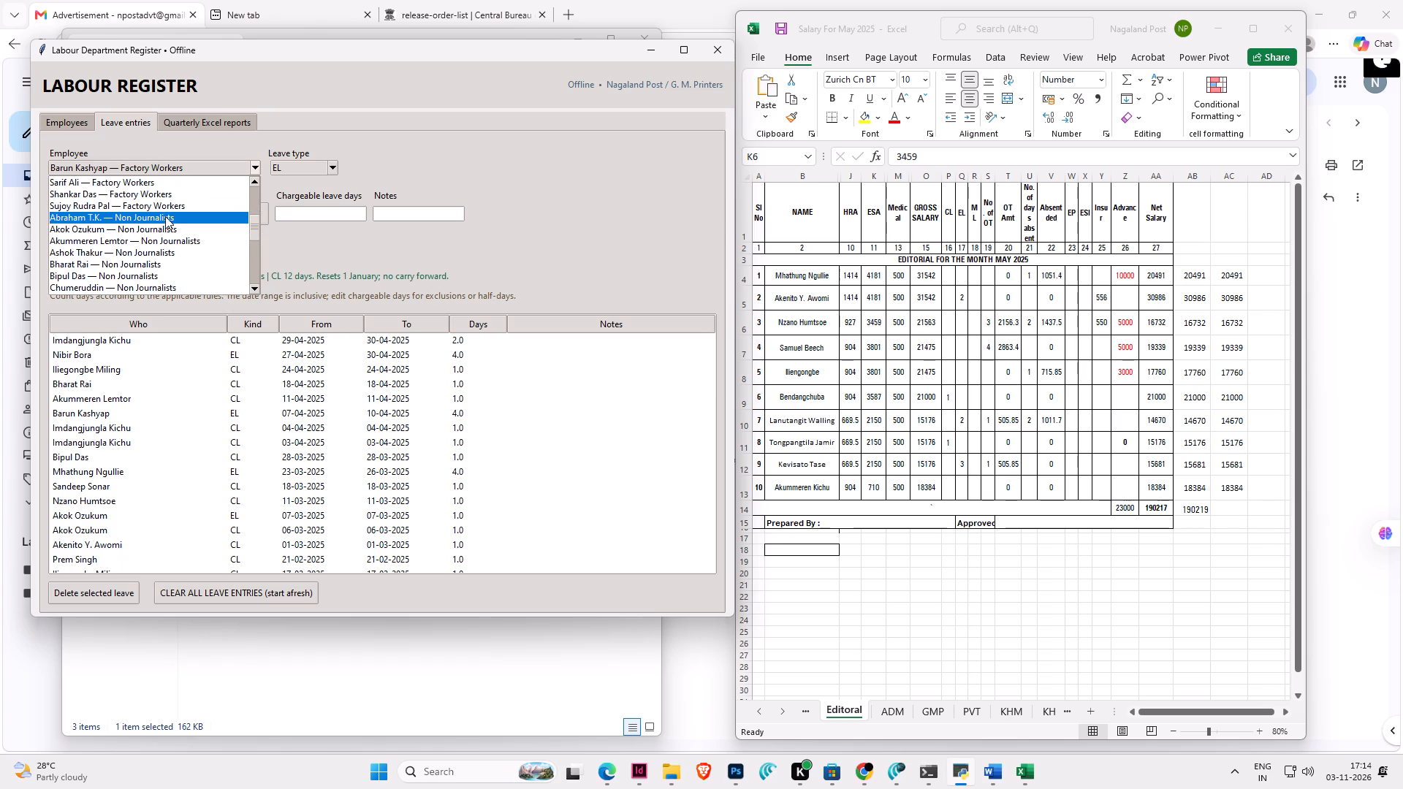
{"action": "scroll", "coordinate": [172, 207], "scroll_direction": "down", "scroll_amount": 4}
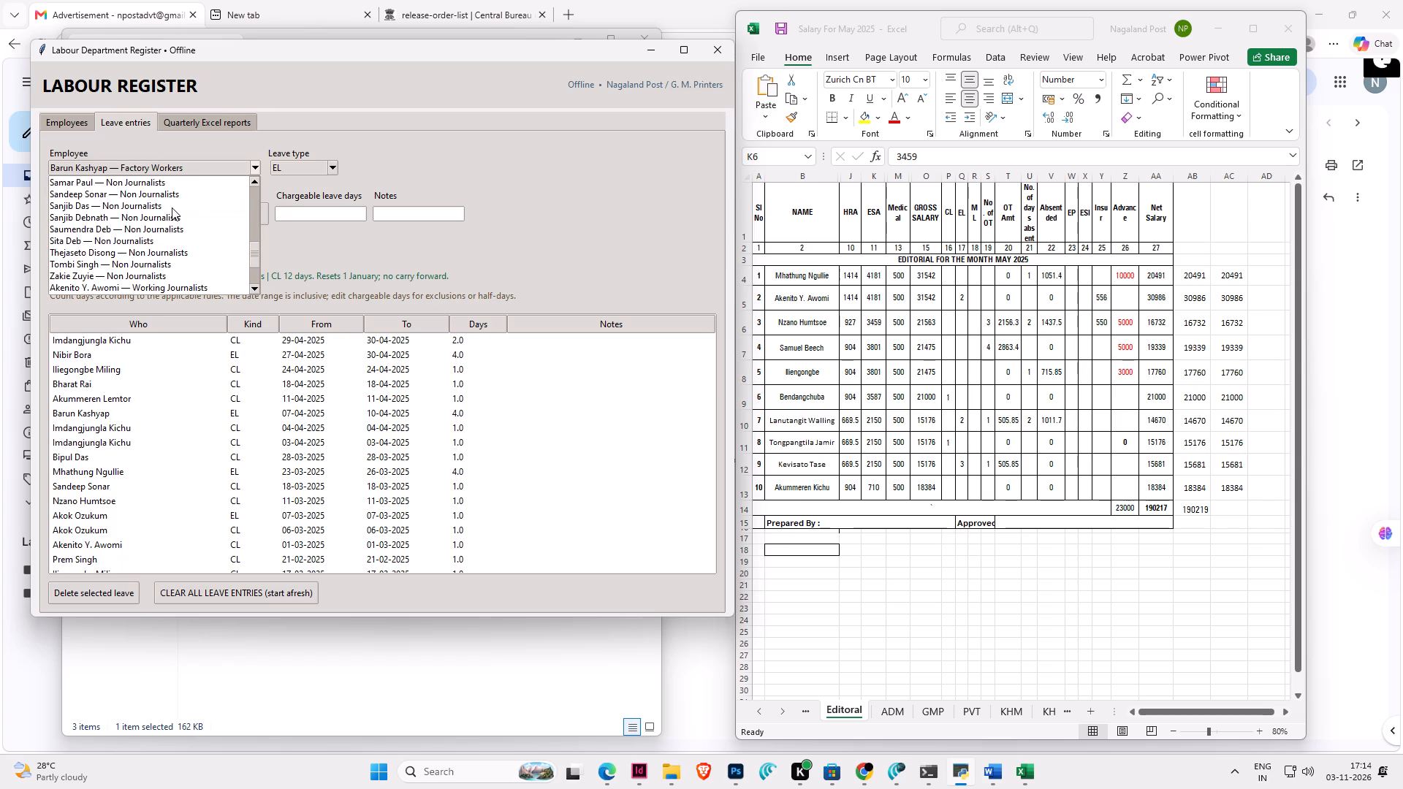
{"action": "scroll", "coordinate": [172, 207], "scroll_direction": "down", "scroll_amount": 2}
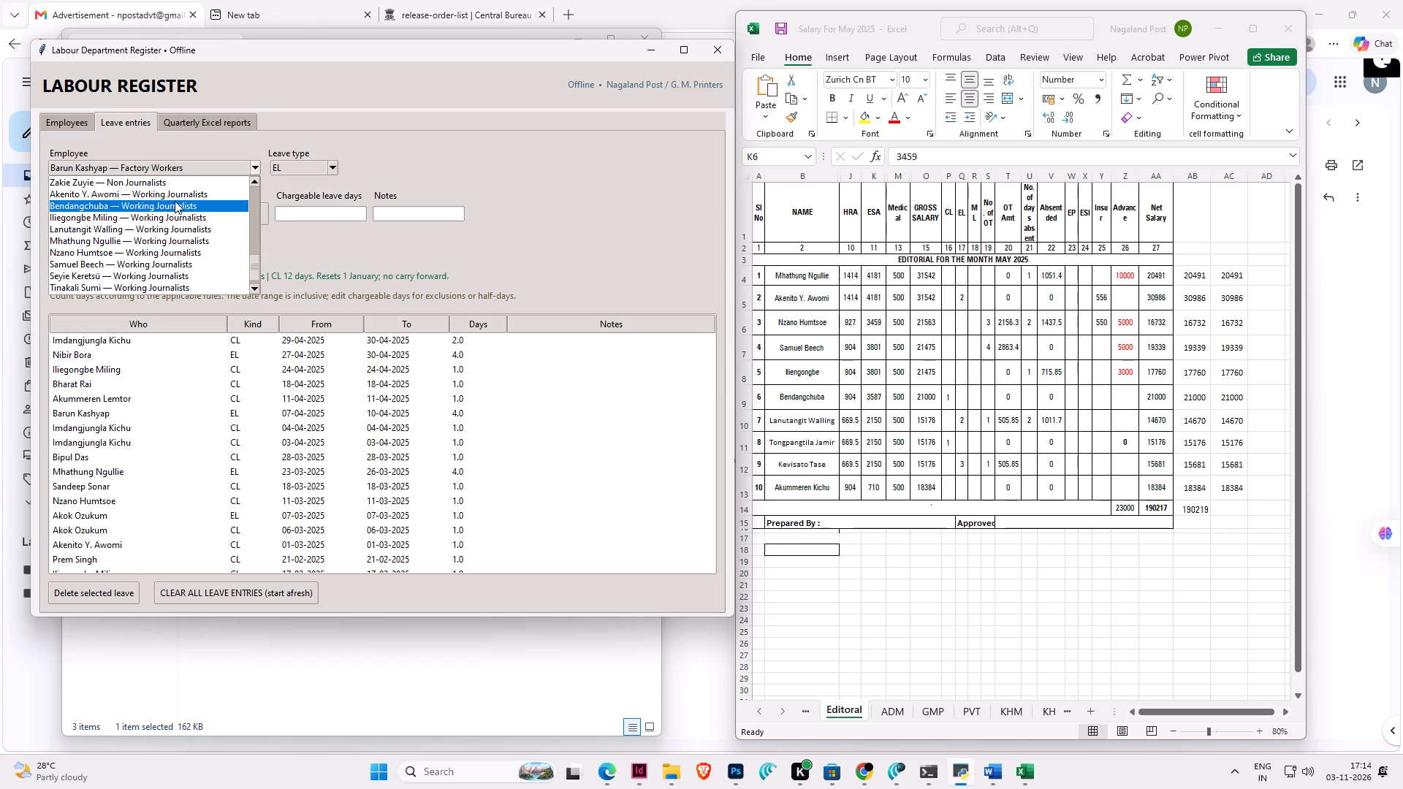
{"action": "left_click_drag", "start_coordinate": [175, 201], "coordinate": [179, 194]}
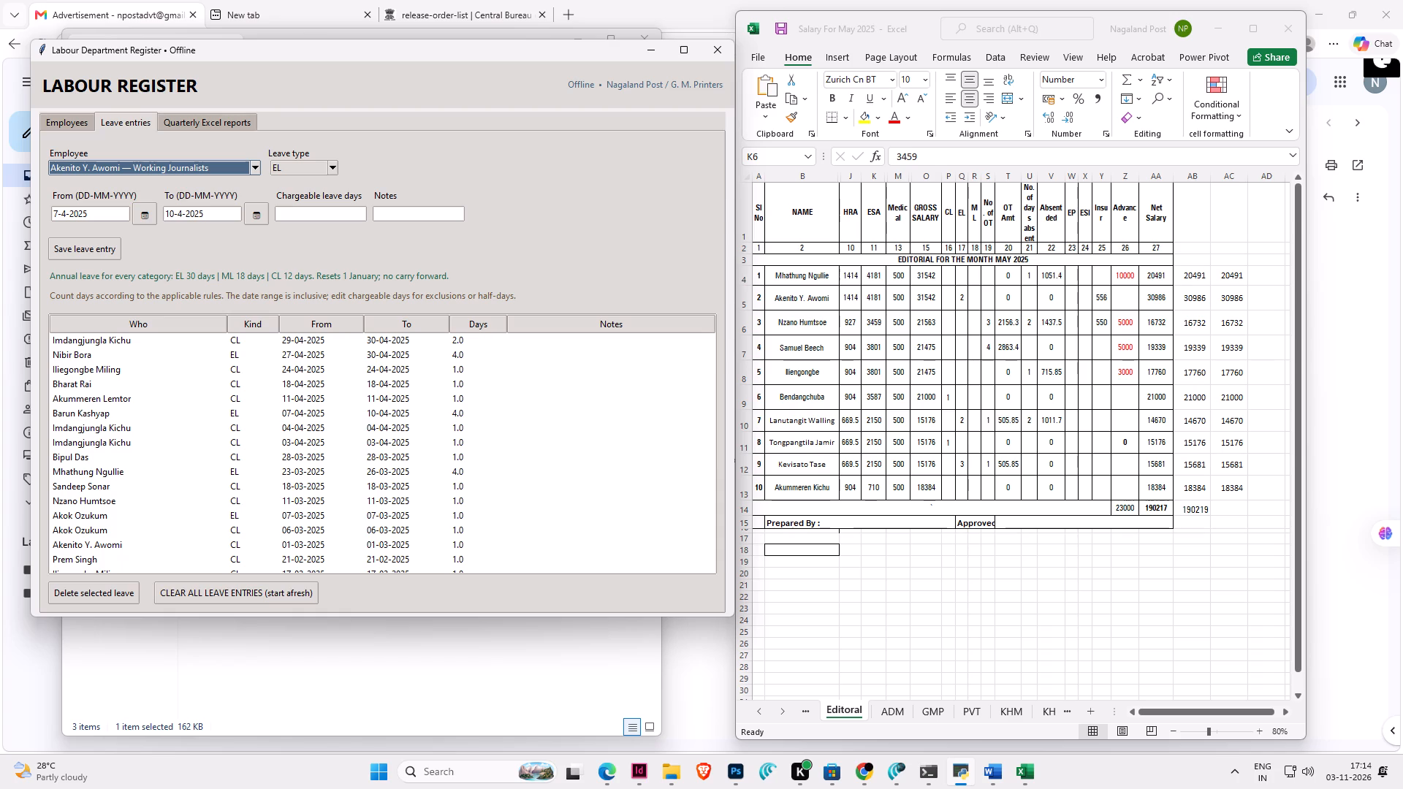
{"action": "left_click_drag", "start_coordinate": [57, 215], "coordinate": [22, 214]}
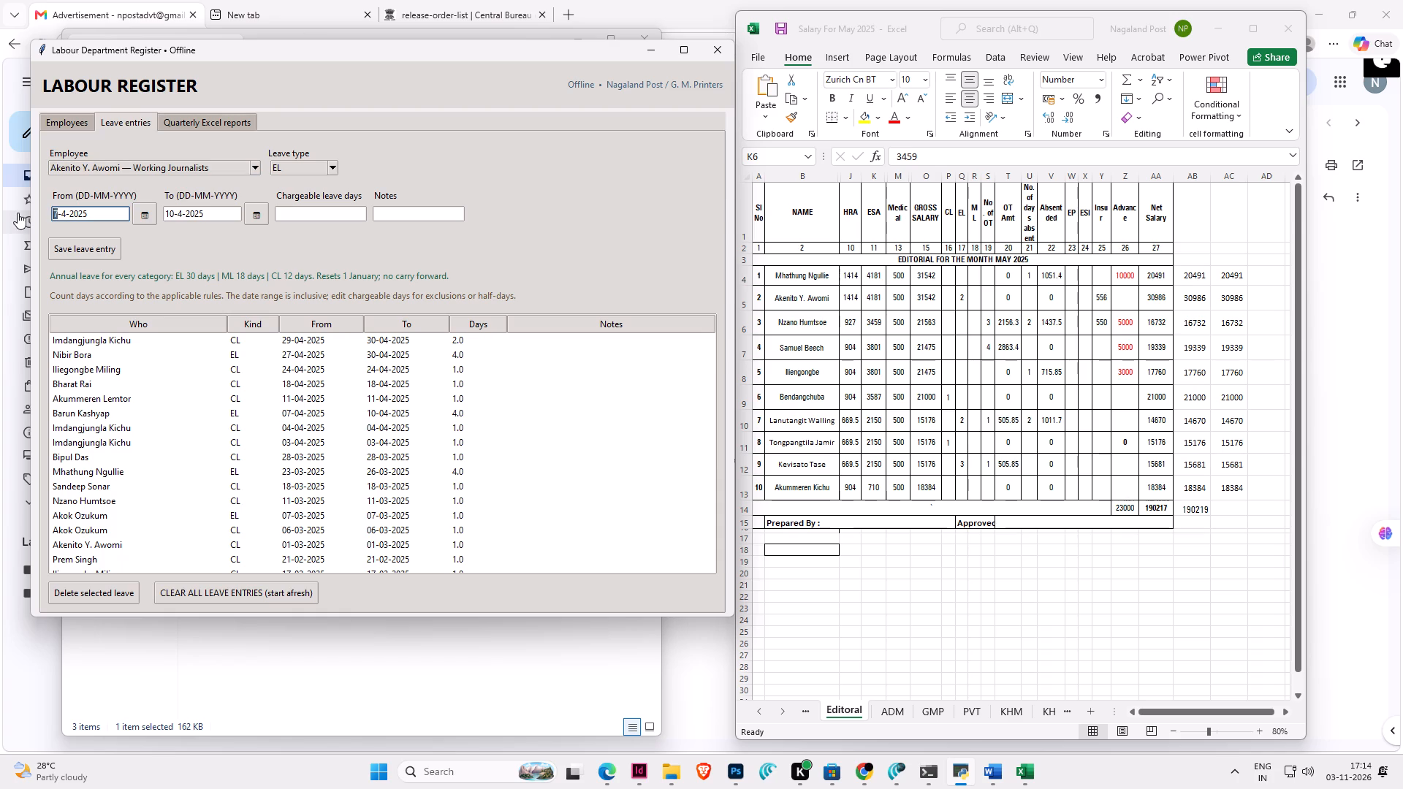
{"action": "type", "text": "12"}
{"action": "key", "text": "Right"}
{"action": "key", "text": "shift+Right"}
{"action": "key", "text": "5"}
{"action": "left_click_drag", "start_coordinate": [172, 212], "coordinate": [96, 199]}
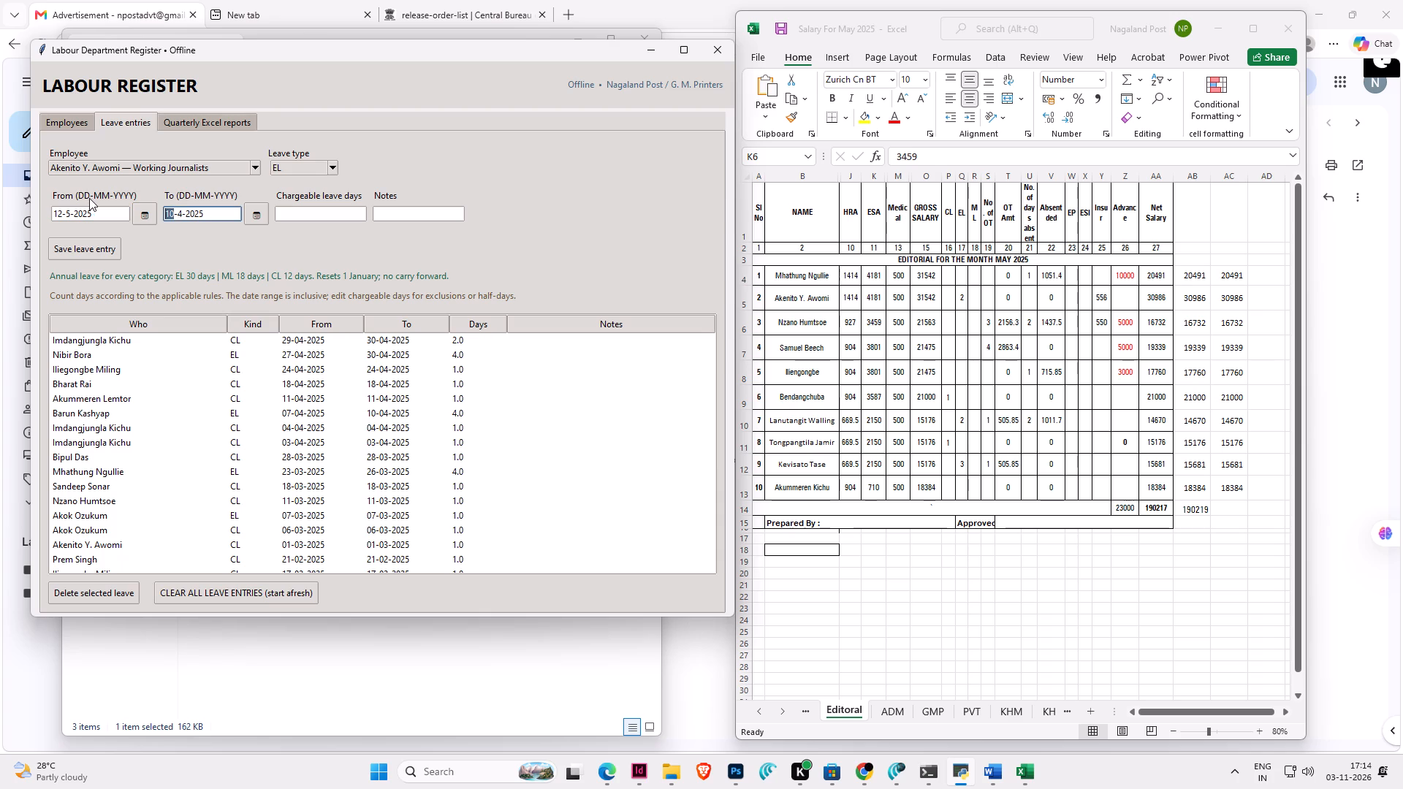
{"action": "type", "text": "13"}
{"action": "key", "text": "Right"}
{"action": "key", "text": "Right"}
{"action": "key", "text": "shift+Left"}
{"action": "key", "text": "5"}
{"action": "left_click", "coordinate": [88, 241]}
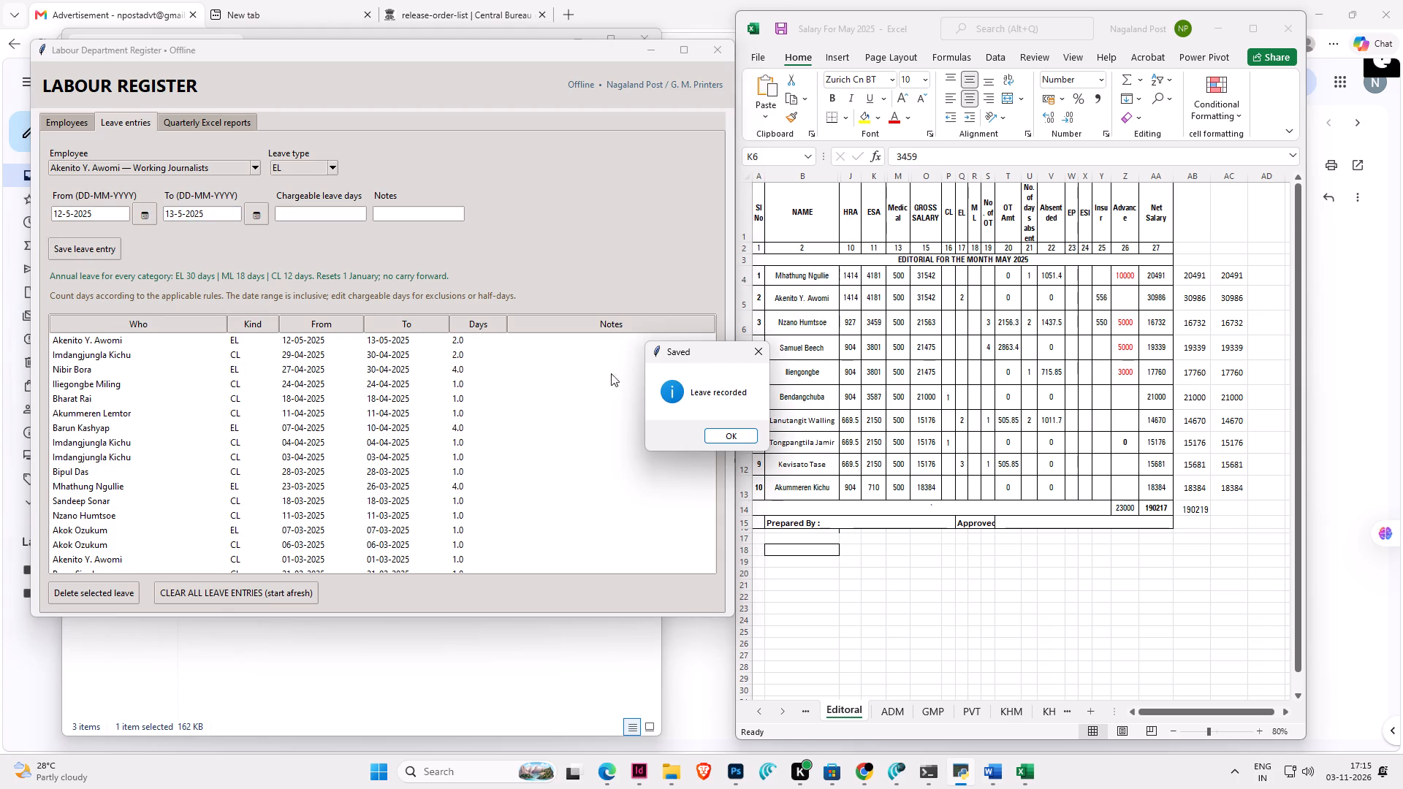
{"action": "left_click", "coordinate": [737, 435]}
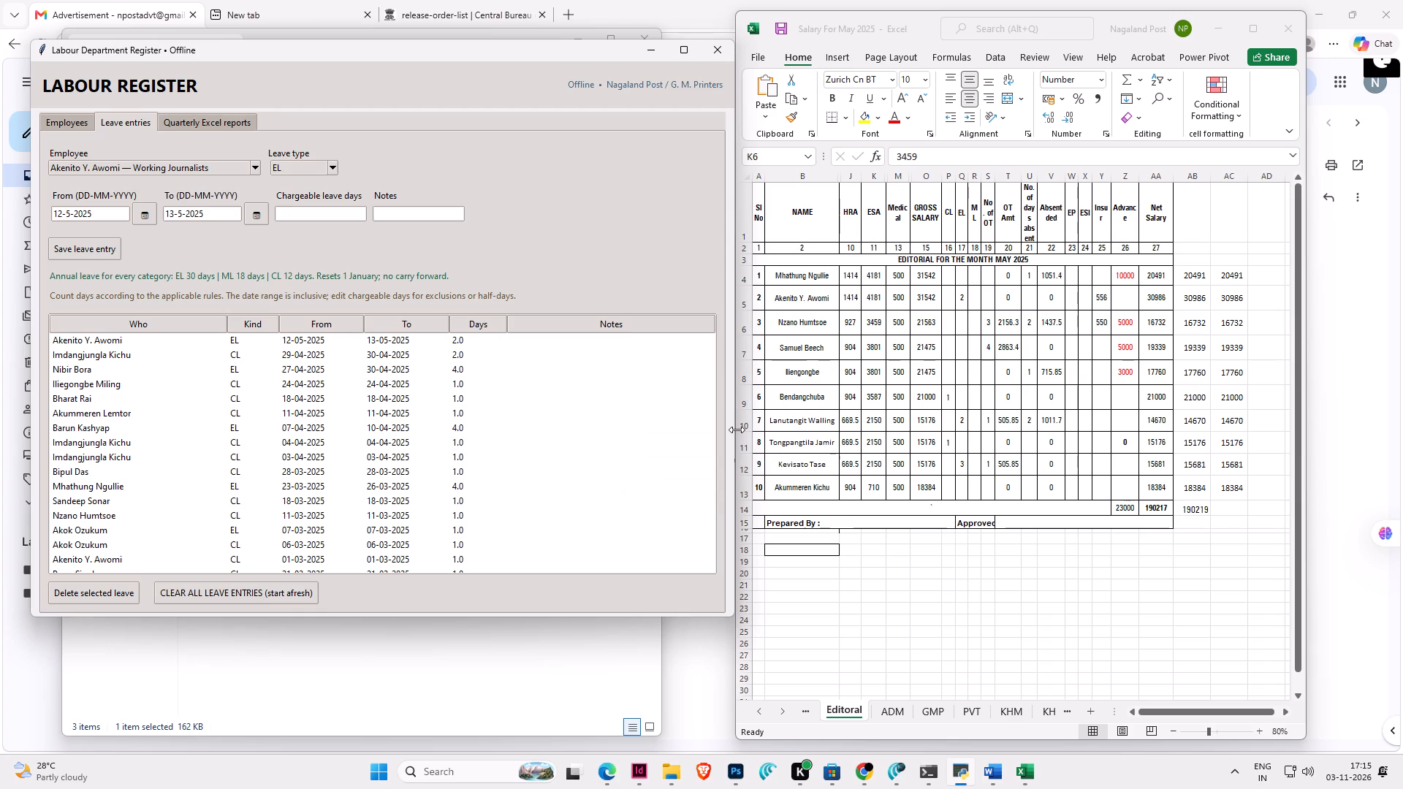
Save a one-day CL entry for 5-5-2025 for the working journalist at serial number 6 on the Editoral sheet.
{"action": "left_click", "coordinate": [173, 166]}
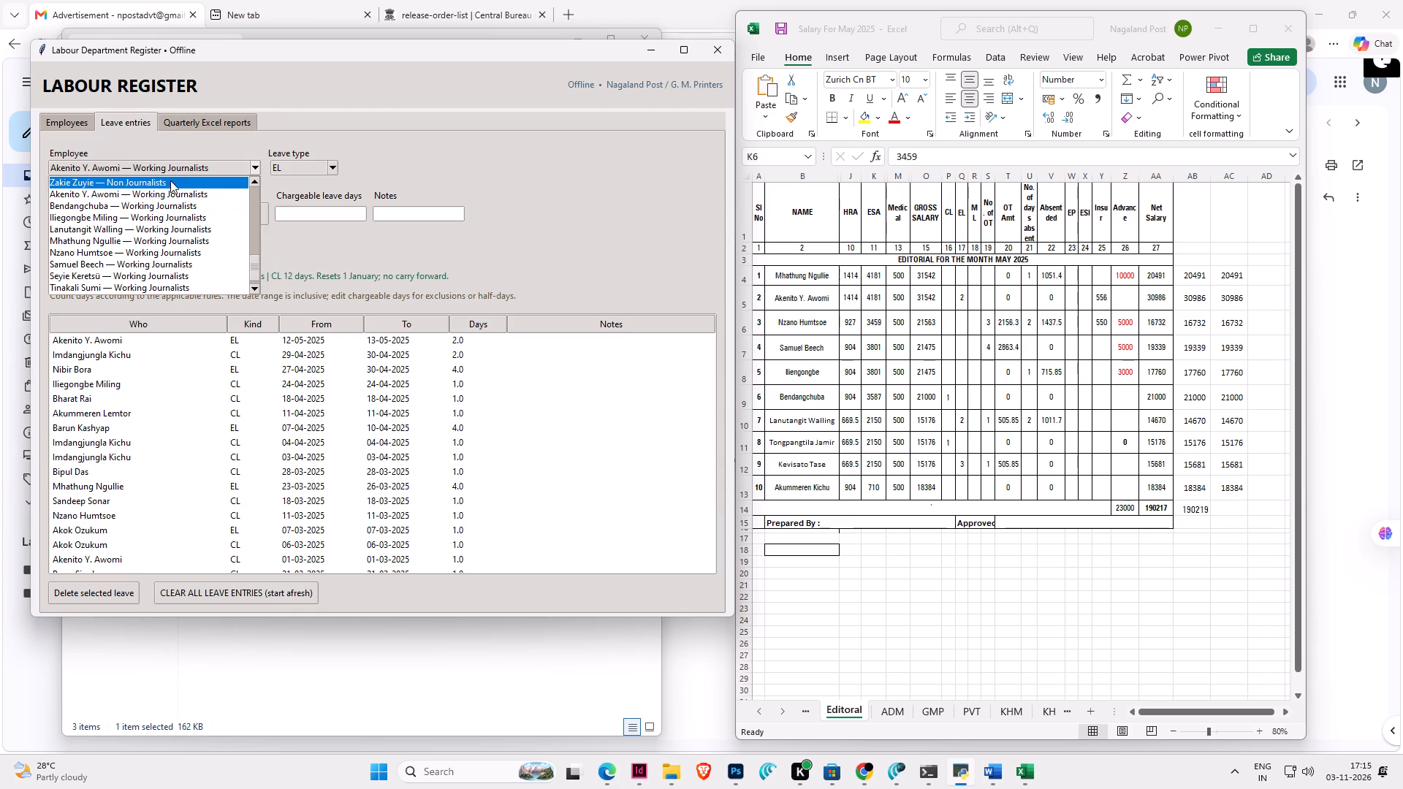
{"action": "left_click", "coordinate": [167, 204]}
{"action": "left_click_drag", "start_coordinate": [61, 214], "coordinate": [52, 214]}
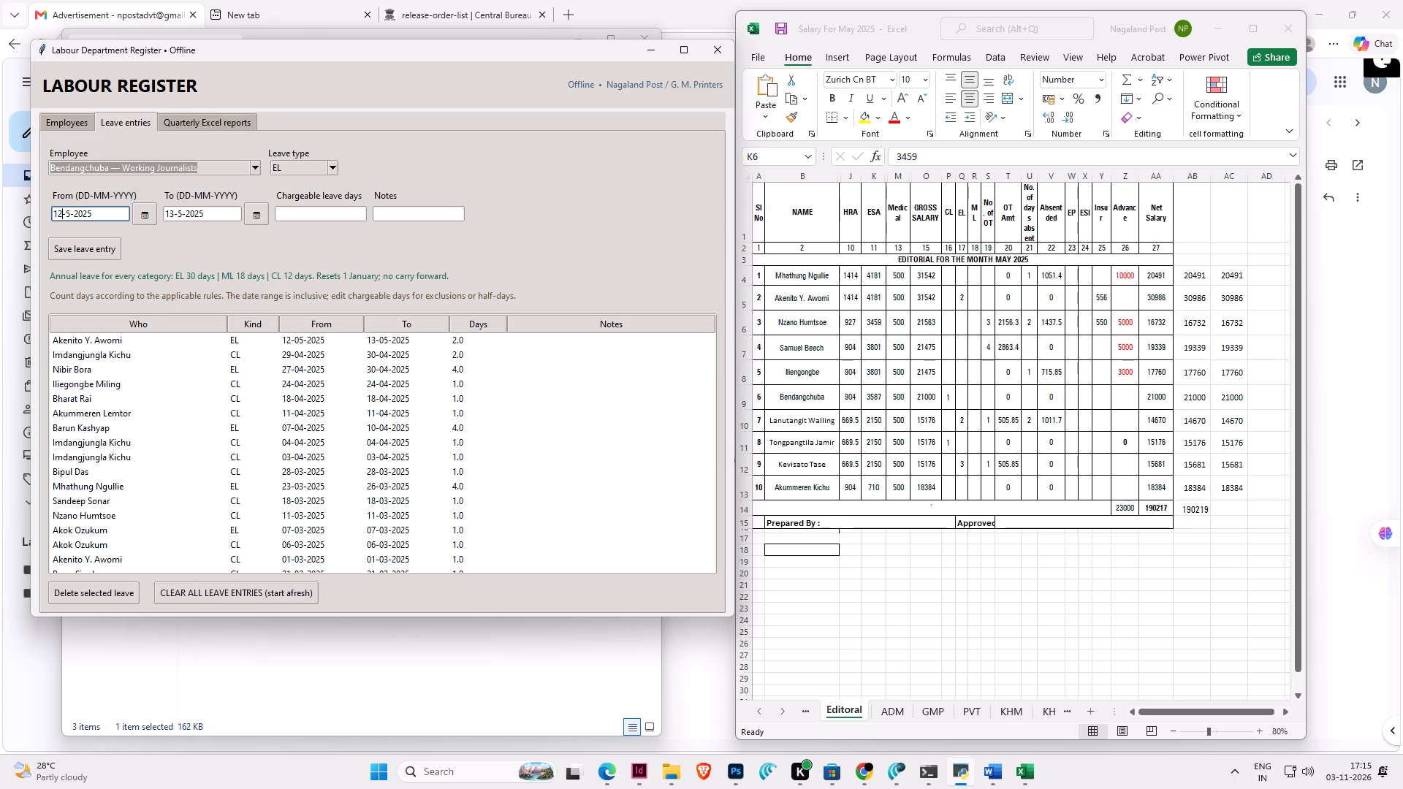
{"action": "left_click_drag", "start_coordinate": [52, 214], "coordinate": [26, 210]}
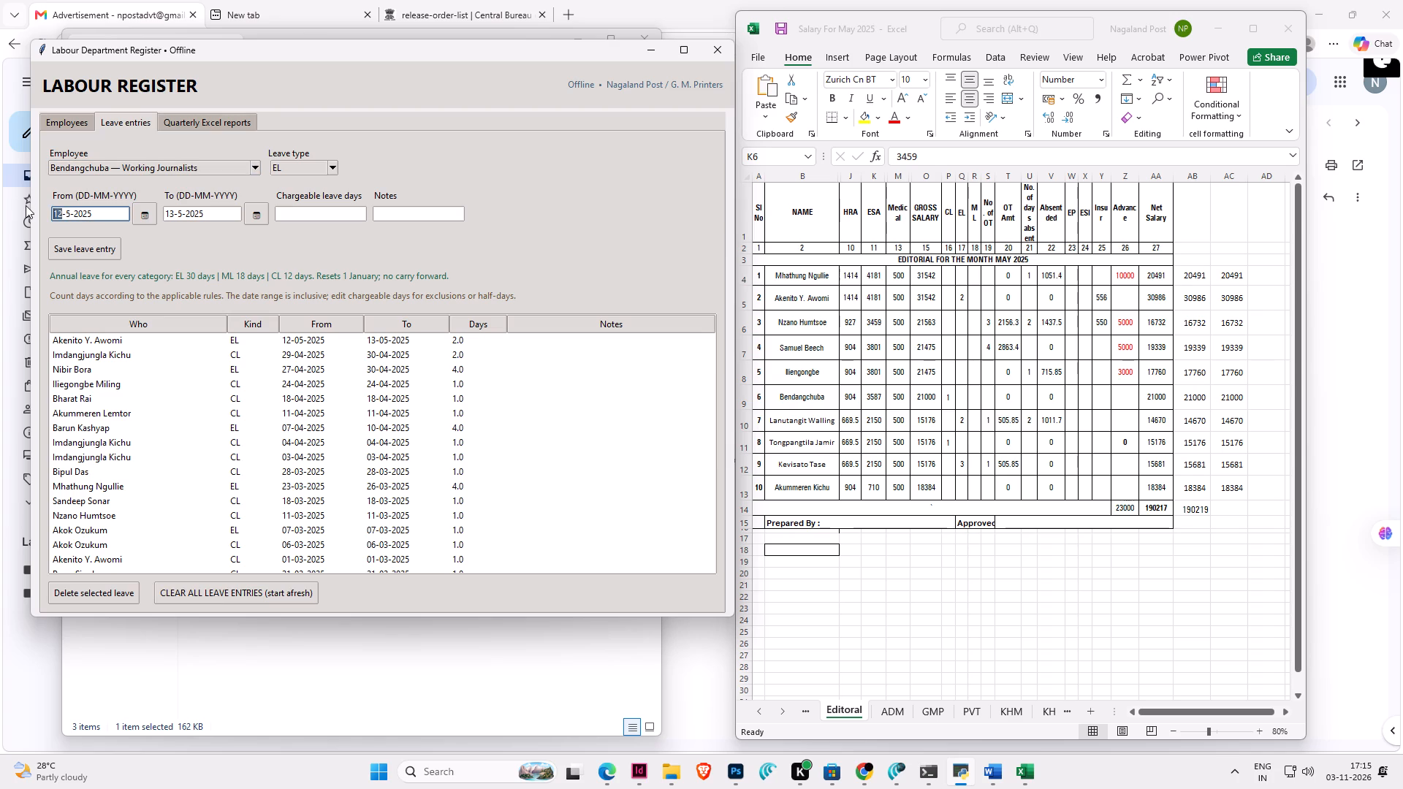
{"action": "key", "text": "5"}
{"action": "left_click_drag", "start_coordinate": [176, 209], "coordinate": [164, 210]}
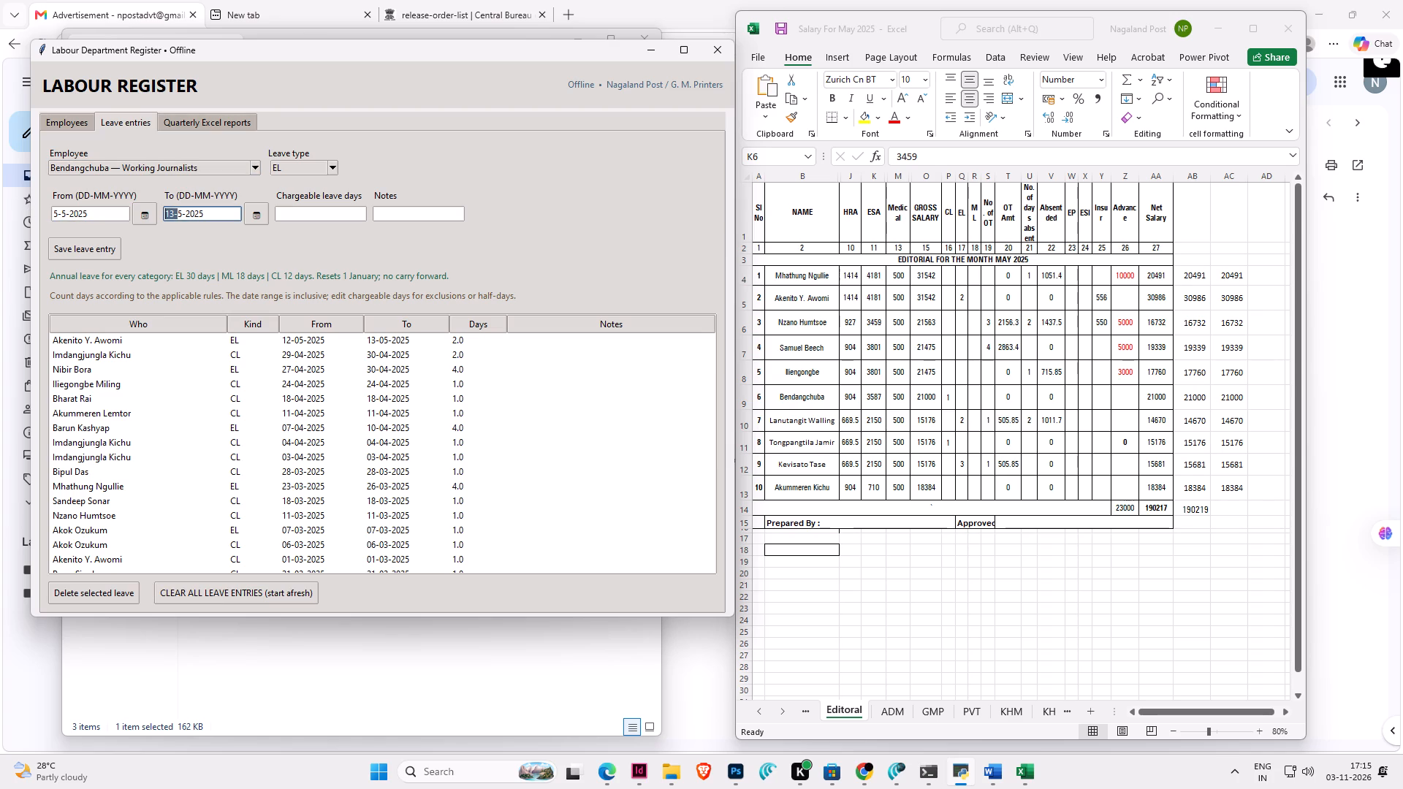
{"action": "left_click_drag", "start_coordinate": [164, 210], "coordinate": [150, 210]}
{"action": "key", "text": "Left"}
{"action": "key", "text": "shift+Right"}
{"action": "key", "text": "shift+Right"}
{"action": "key", "text": "5"}
{"action": "left_click", "coordinate": [325, 167]}
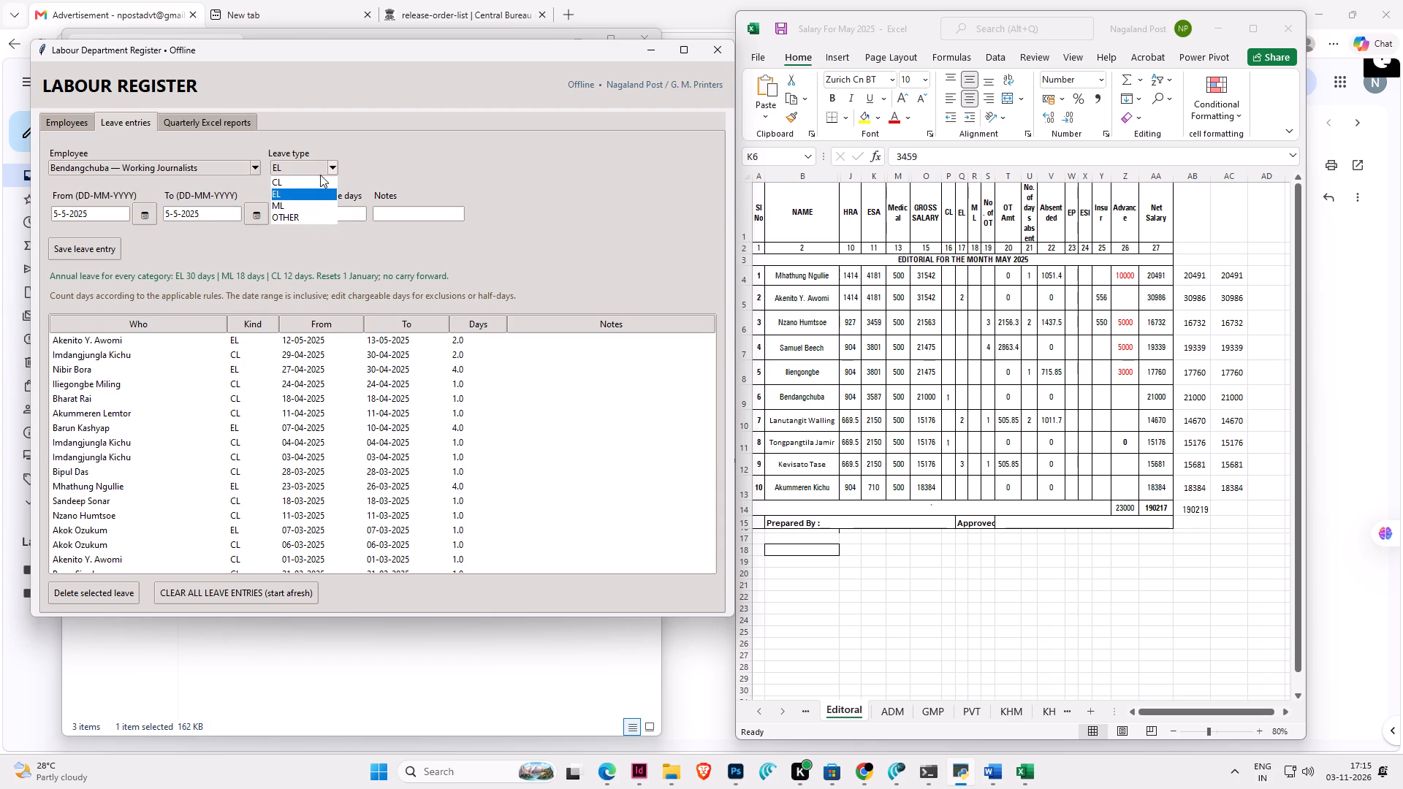
{"action": "left_click", "coordinate": [310, 186]}
{"action": "left_click", "coordinate": [85, 247]}
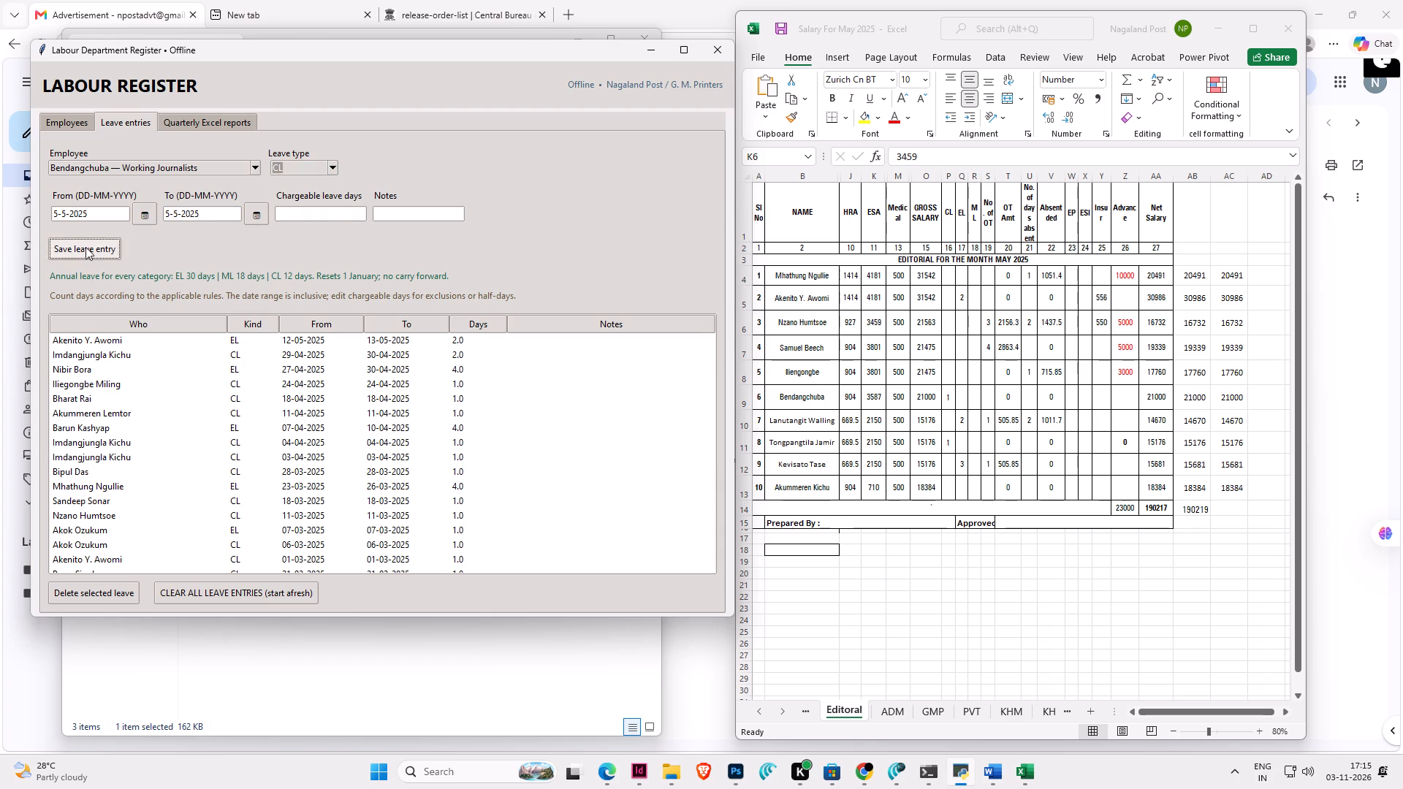
{"action": "left_click", "coordinate": [737, 432]}
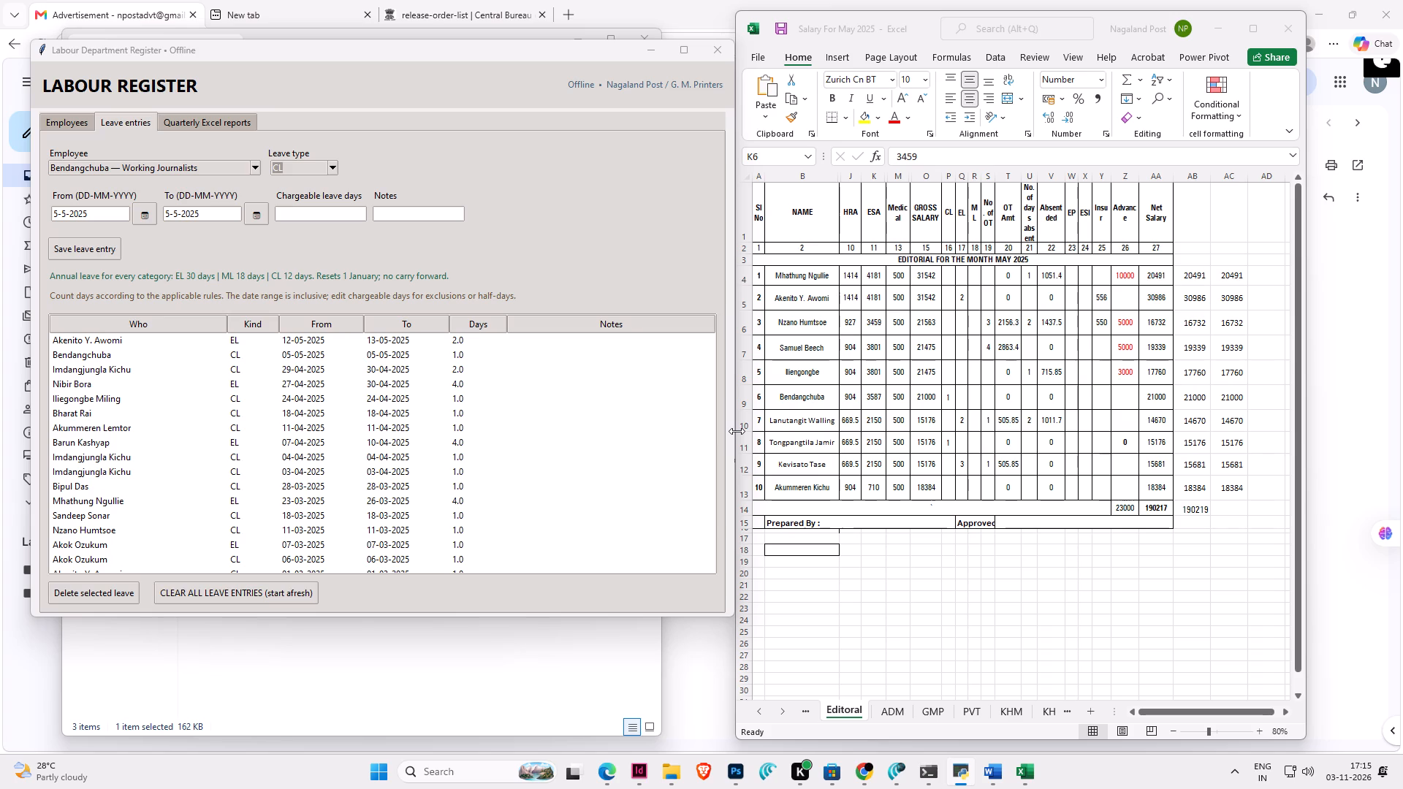
Save an EL entry from 28-5-2025 to 29-5-2025 for the working journalist at serial number 7 on the Editoral sheet.
{"action": "left_click", "coordinate": [202, 171]}
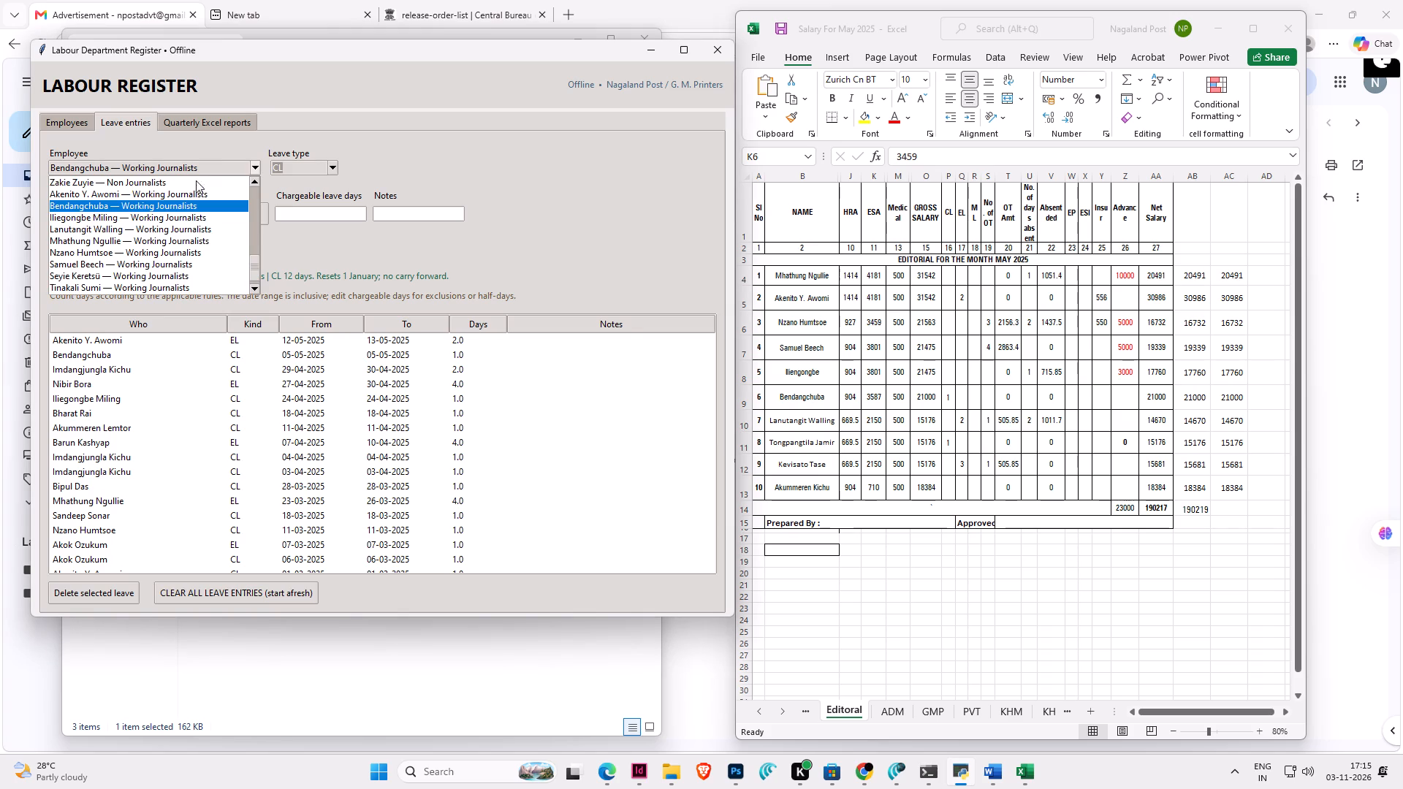
{"action": "left_click", "coordinate": [183, 226]}
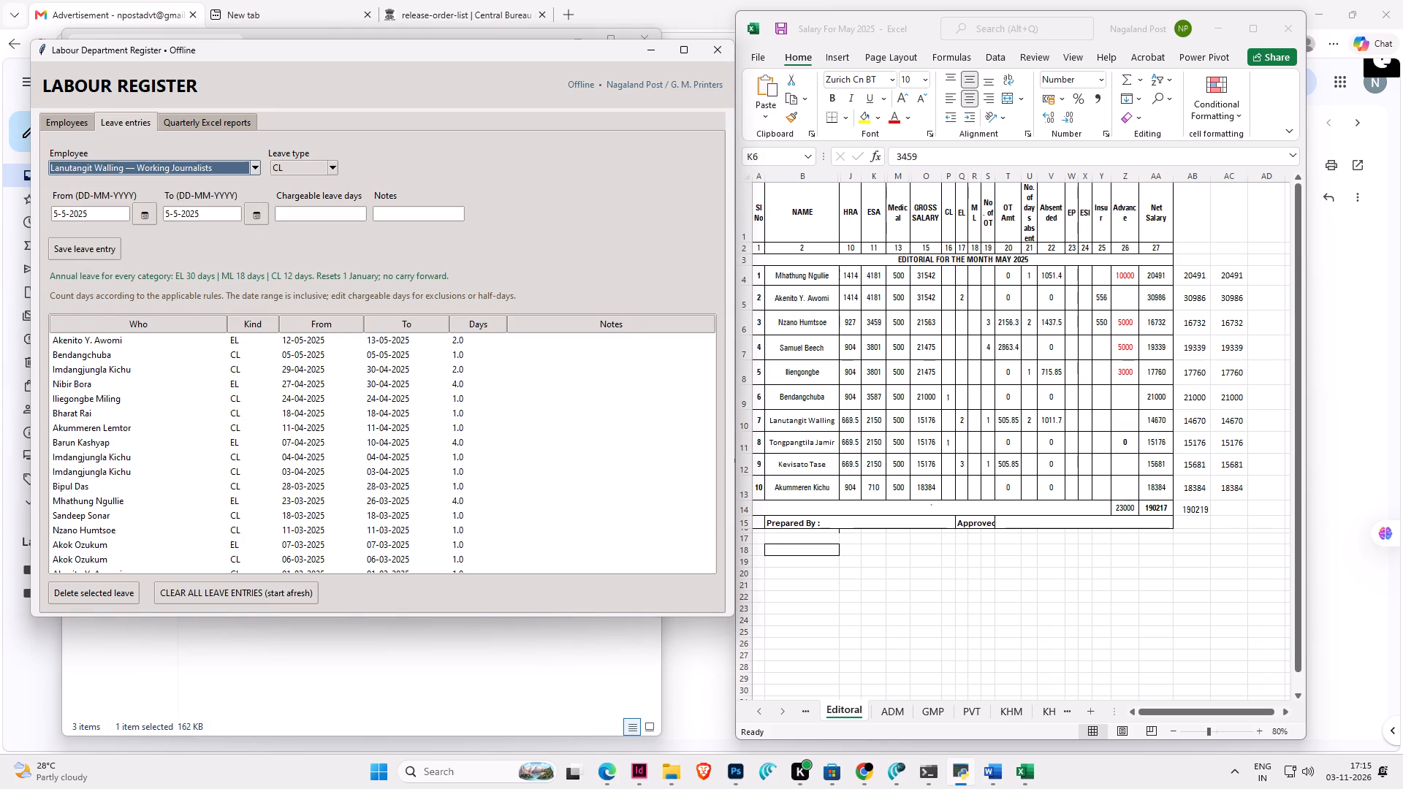
{"action": "left_click_drag", "start_coordinate": [58, 214], "coordinate": [36, 210]}
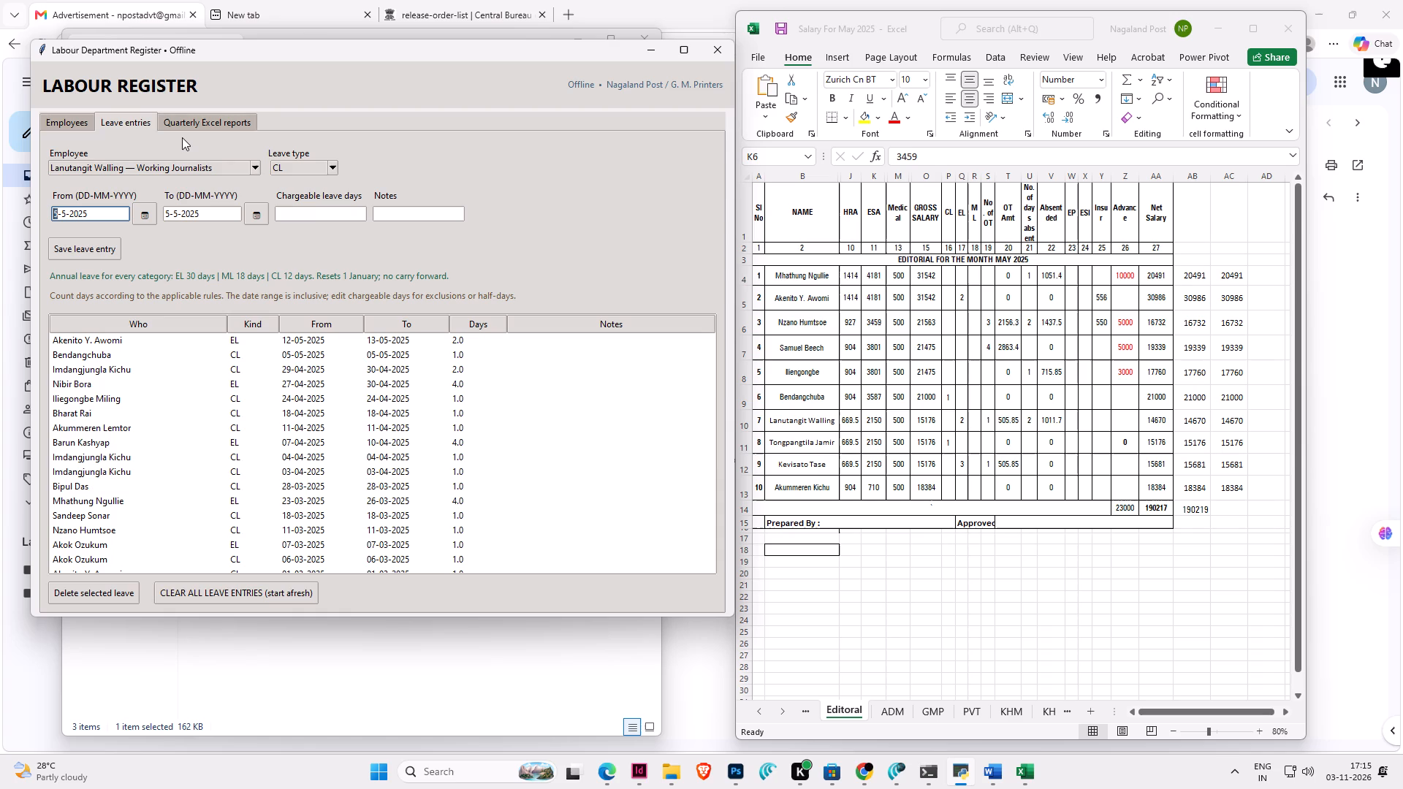
{"action": "type", "text": "28"}
{"action": "left_click_drag", "start_coordinate": [168, 213], "coordinate": [105, 203]}
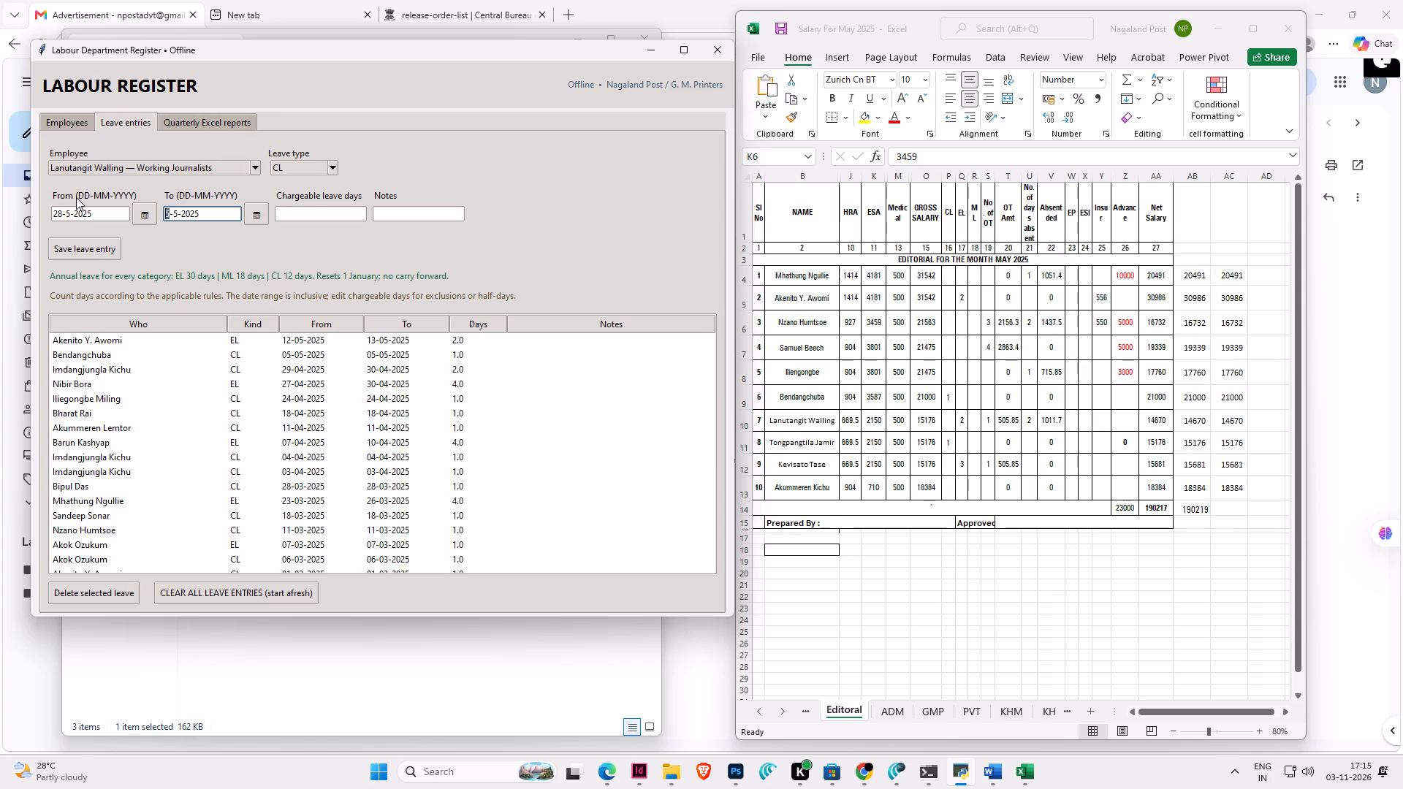
{"action": "type", "text": "29"}
{"action": "left_click", "coordinate": [307, 166]}
{"action": "left_click", "coordinate": [301, 196]}
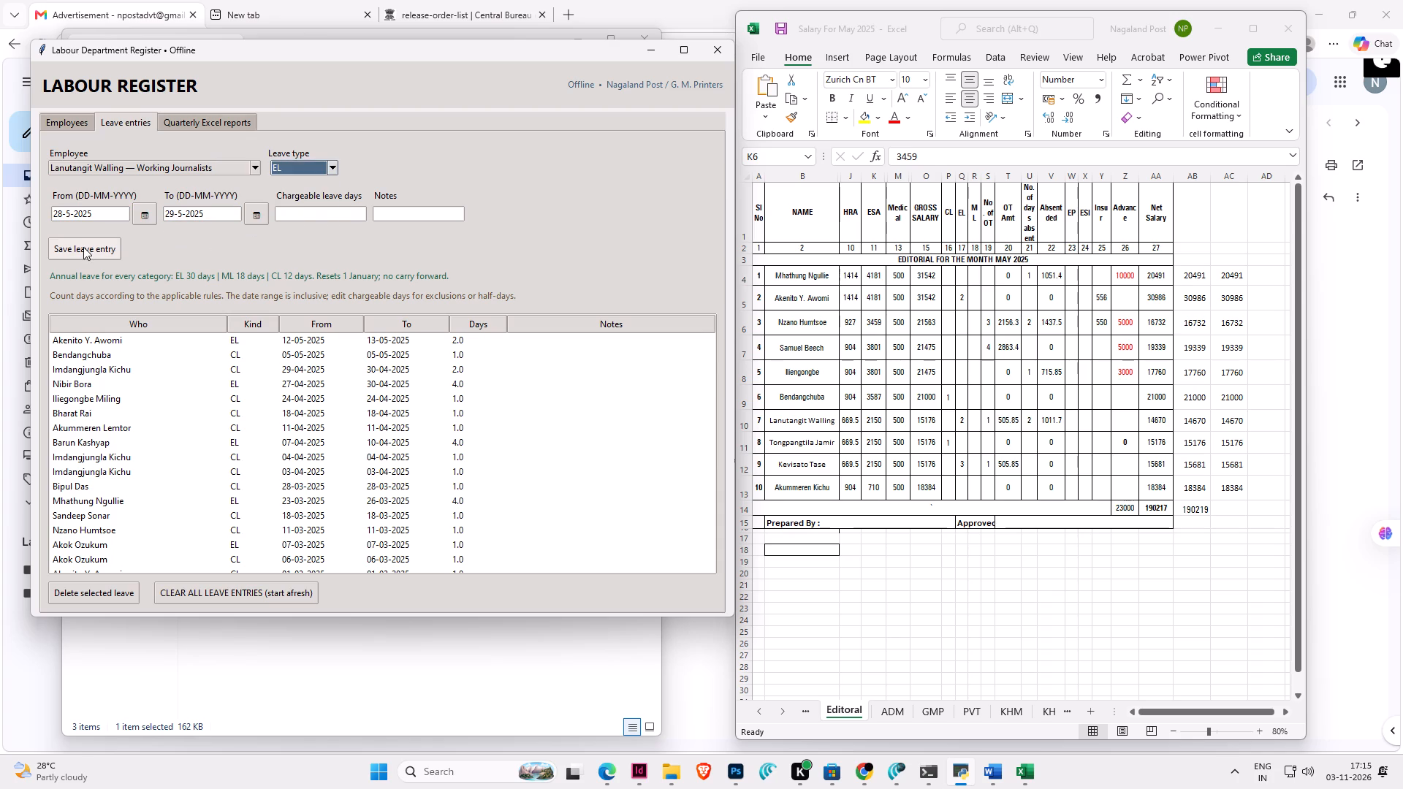
{"action": "left_click", "coordinate": [83, 247]}
{"action": "left_click", "coordinate": [731, 441]}
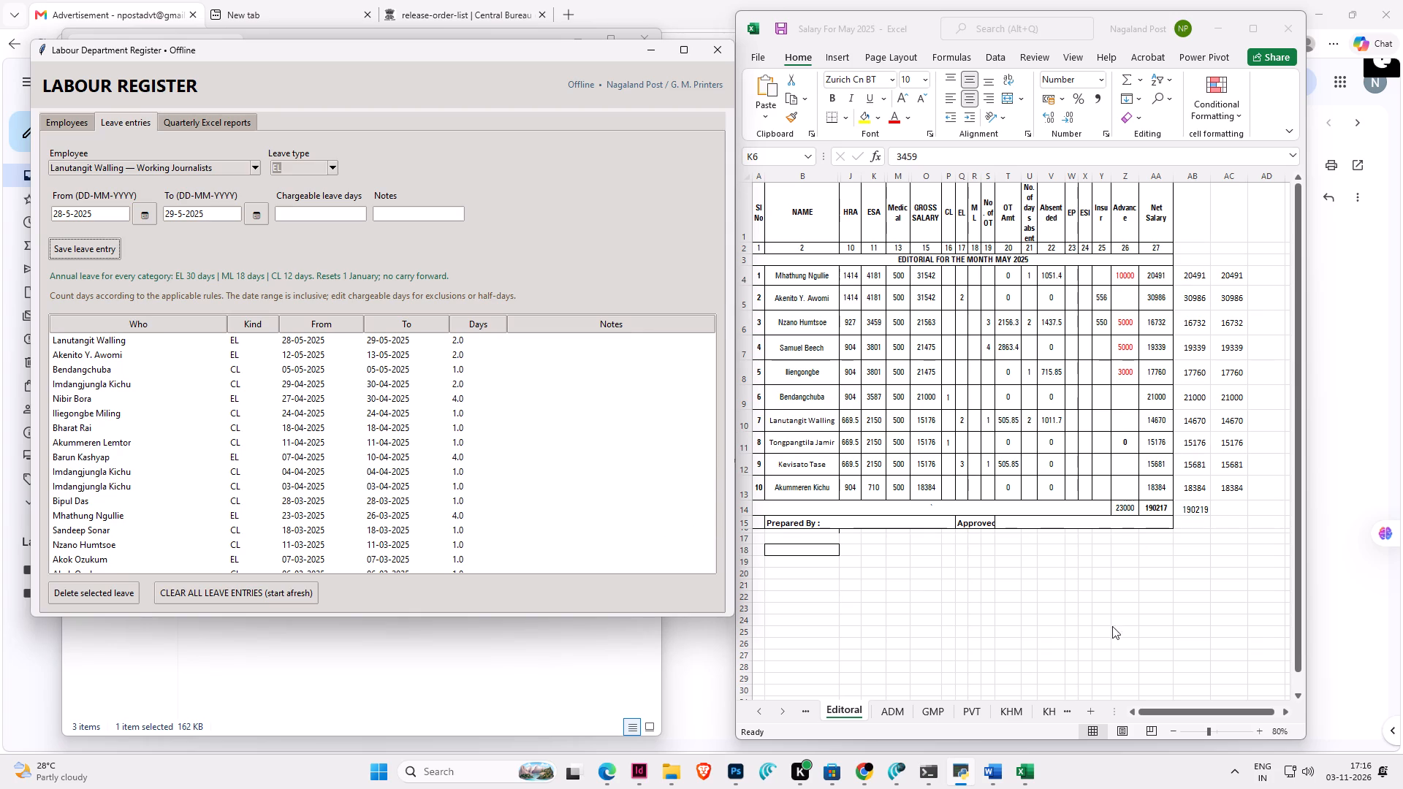
Hide columns C to I, DESIGNATION through DA, on the ADM sheet of the May workbook.
{"action": "double_click", "coordinate": [893, 712]}
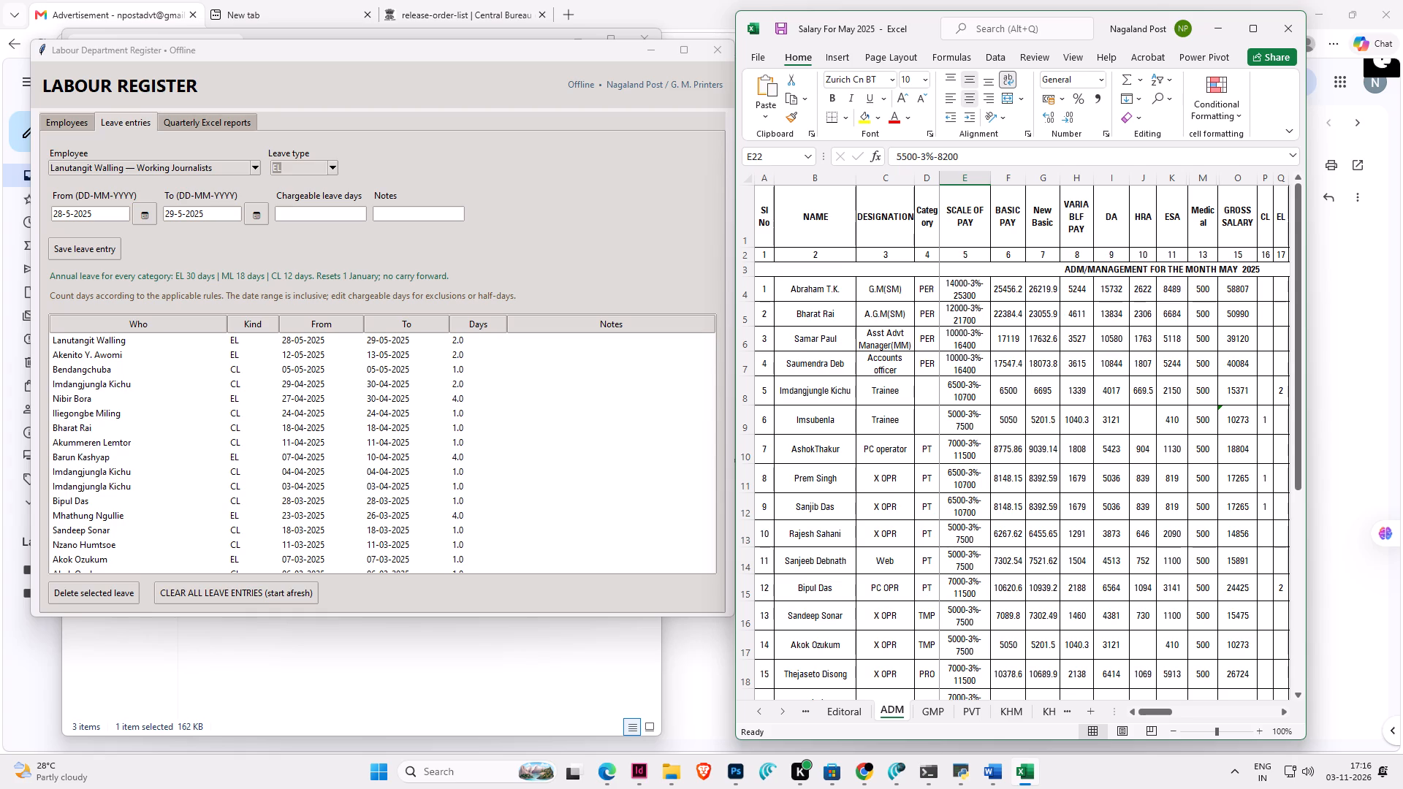
{"action": "left_click_drag", "start_coordinate": [888, 177], "coordinate": [1152, 209]}
{"action": "right_click", "coordinate": [1074, 406]}
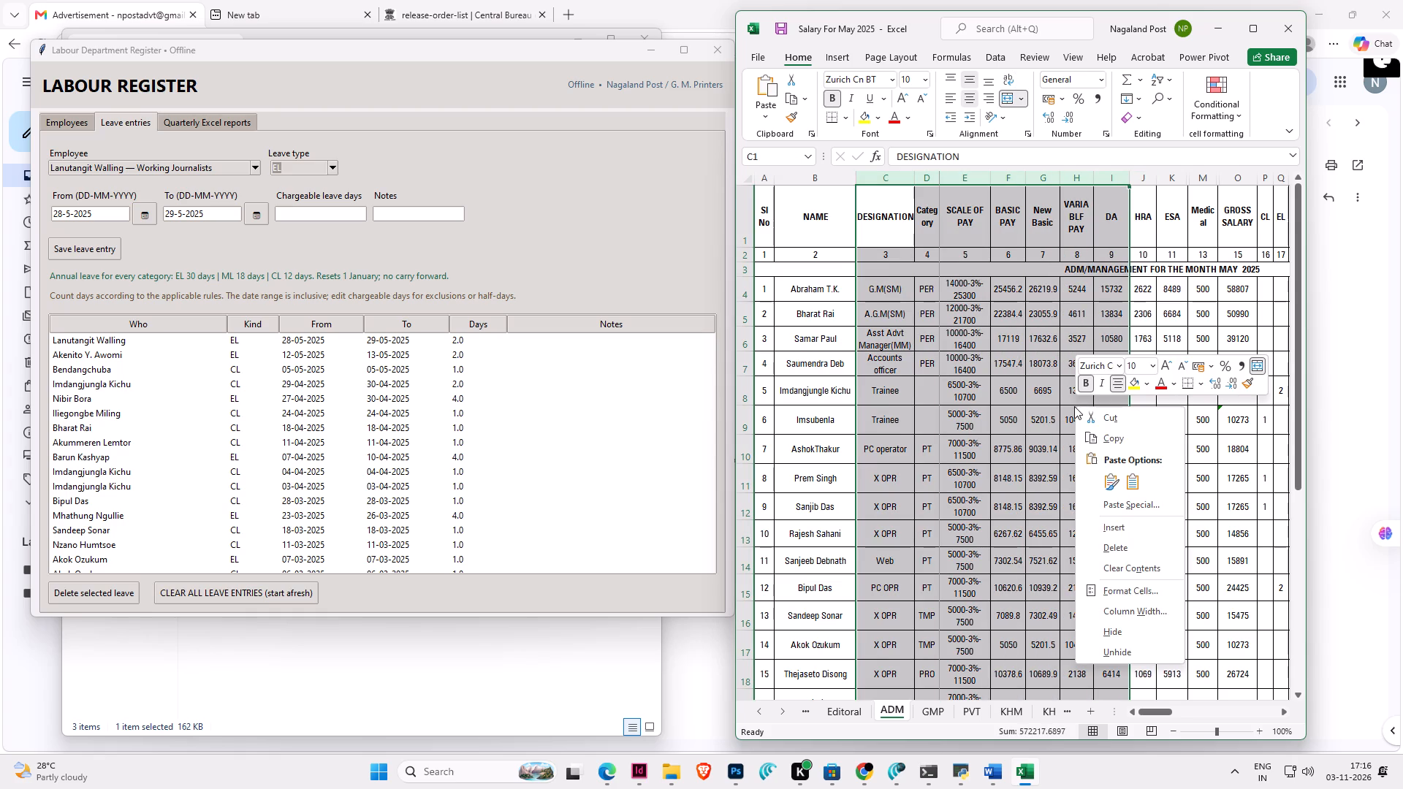
{"action": "left_click", "coordinate": [1132, 630]}
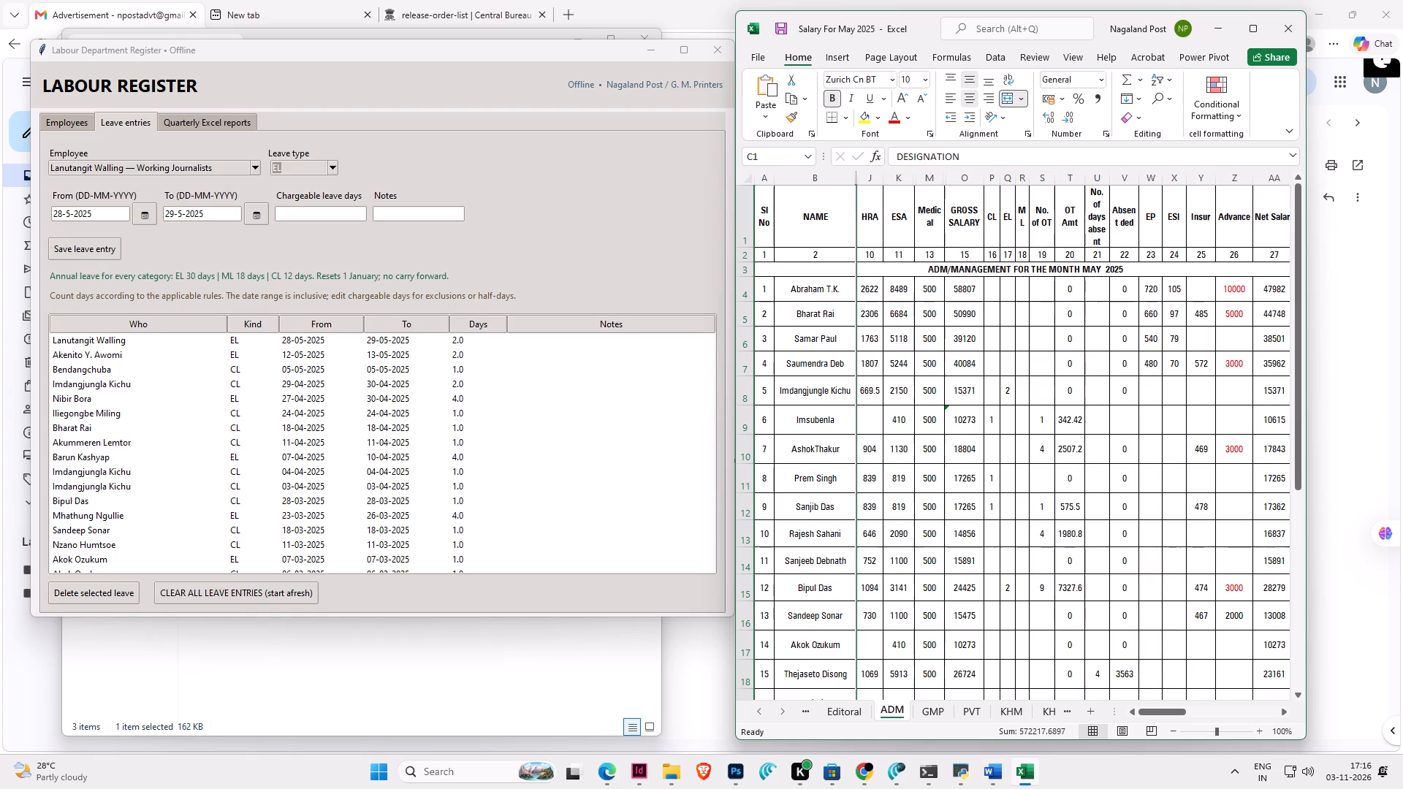
{"action": "left_click", "coordinate": [908, 451]}
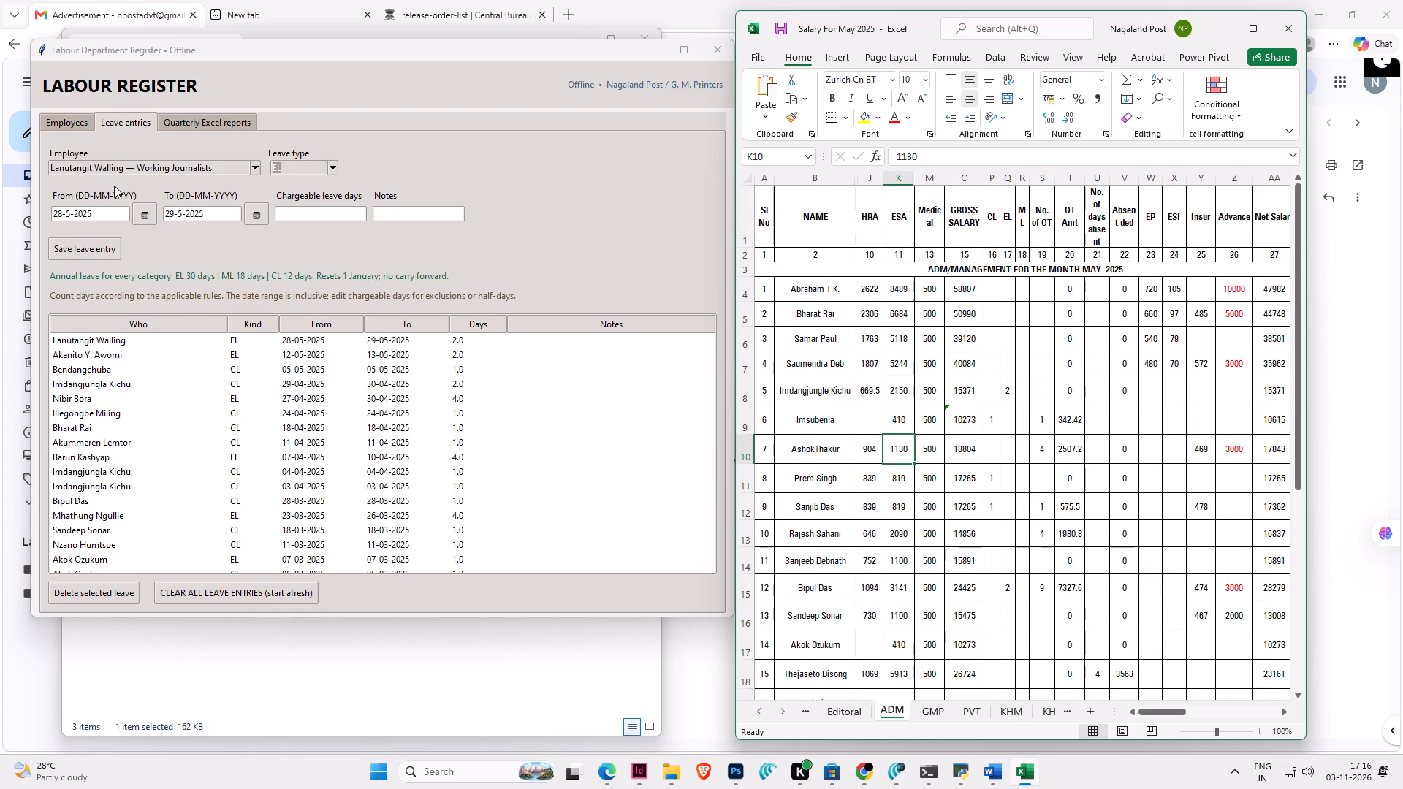
In the Labour Register, save an EL entry from 28-5-2025 to 29-5-2025 for the non-journalist at serial number 5 on the ADM sheet.
{"action": "left_click", "coordinate": [117, 166]}
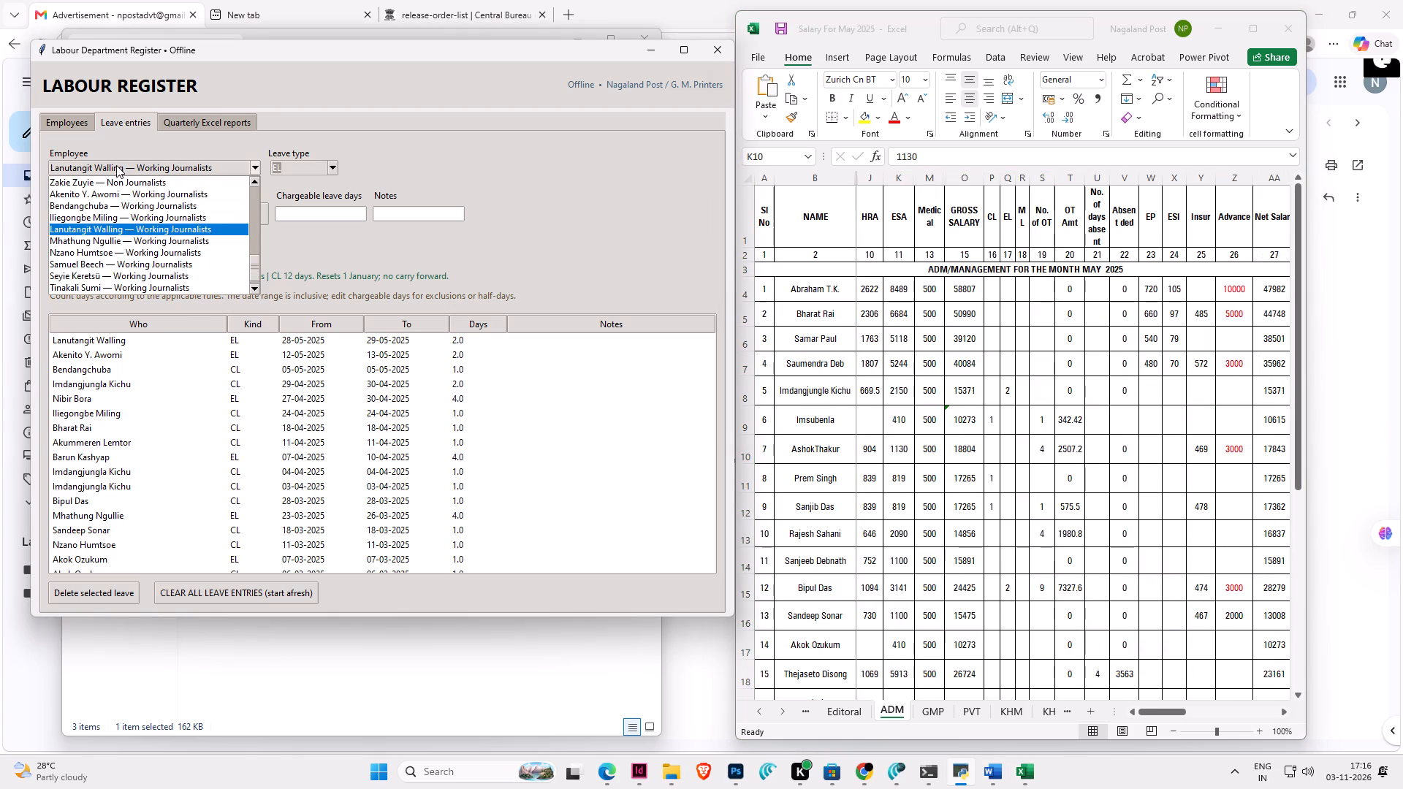
{"action": "scroll", "coordinate": [115, 223], "scroll_direction": "up", "scroll_amount": 4}
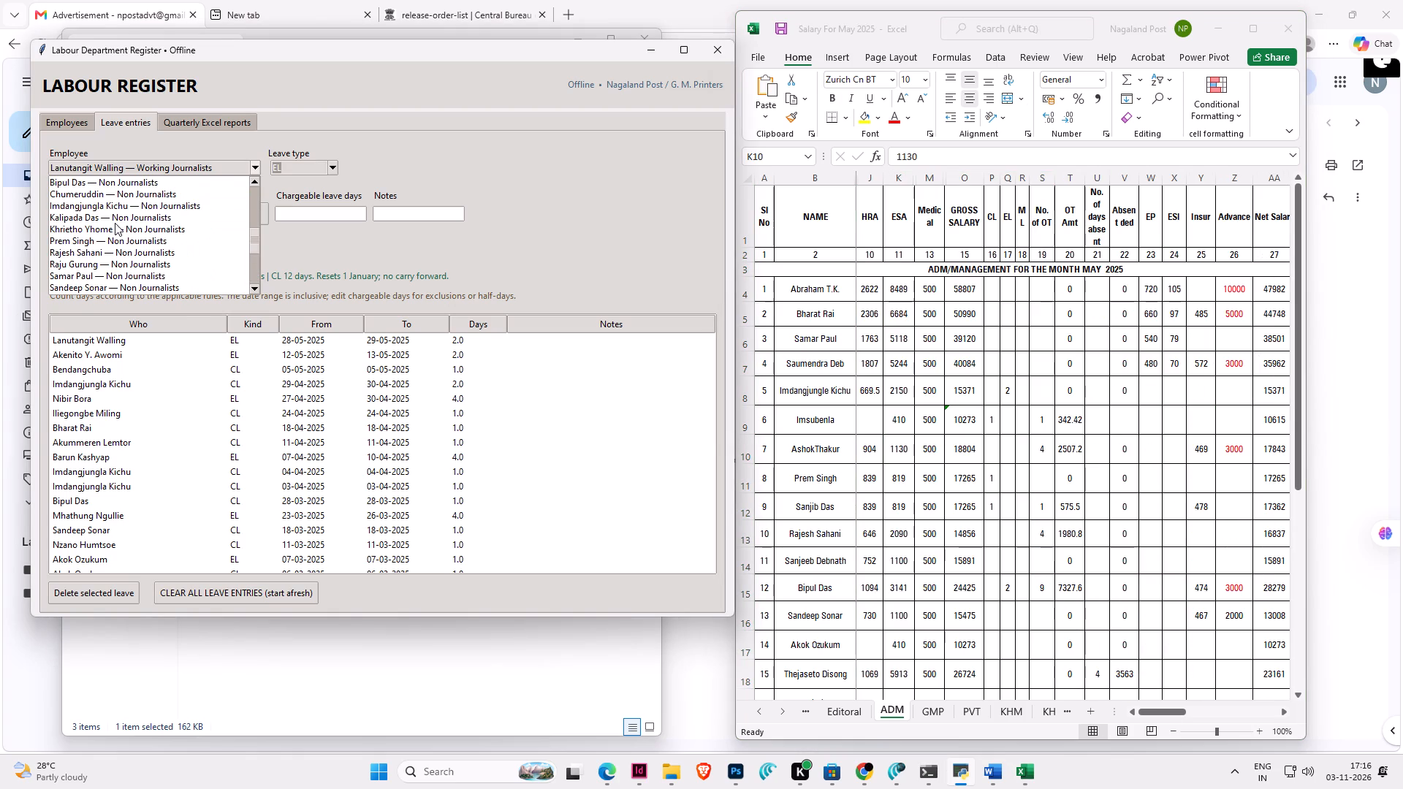
{"action": "scroll", "coordinate": [115, 223], "scroll_direction": "up", "scroll_amount": 2}
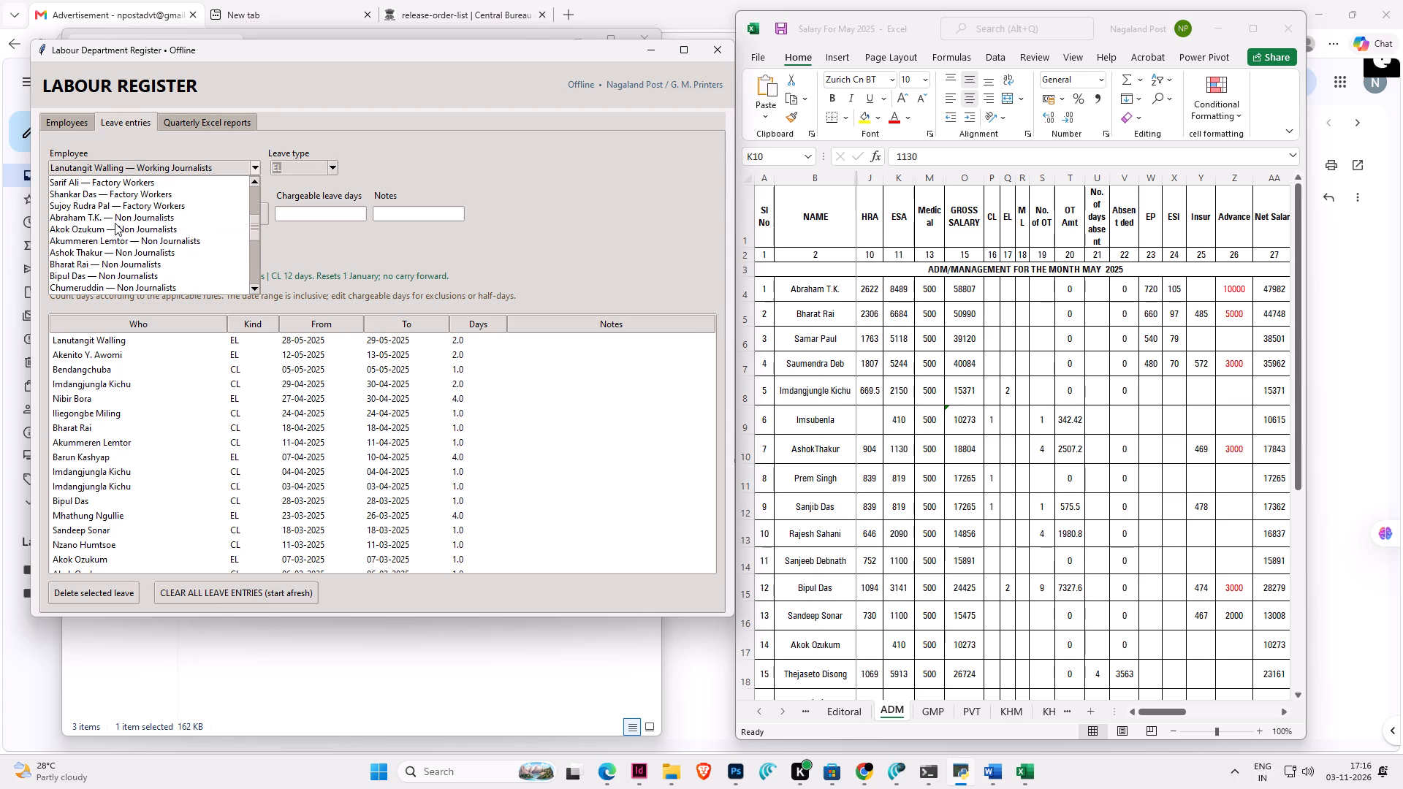
{"action": "scroll", "coordinate": [115, 223], "scroll_direction": "down", "scroll_amount": 1}
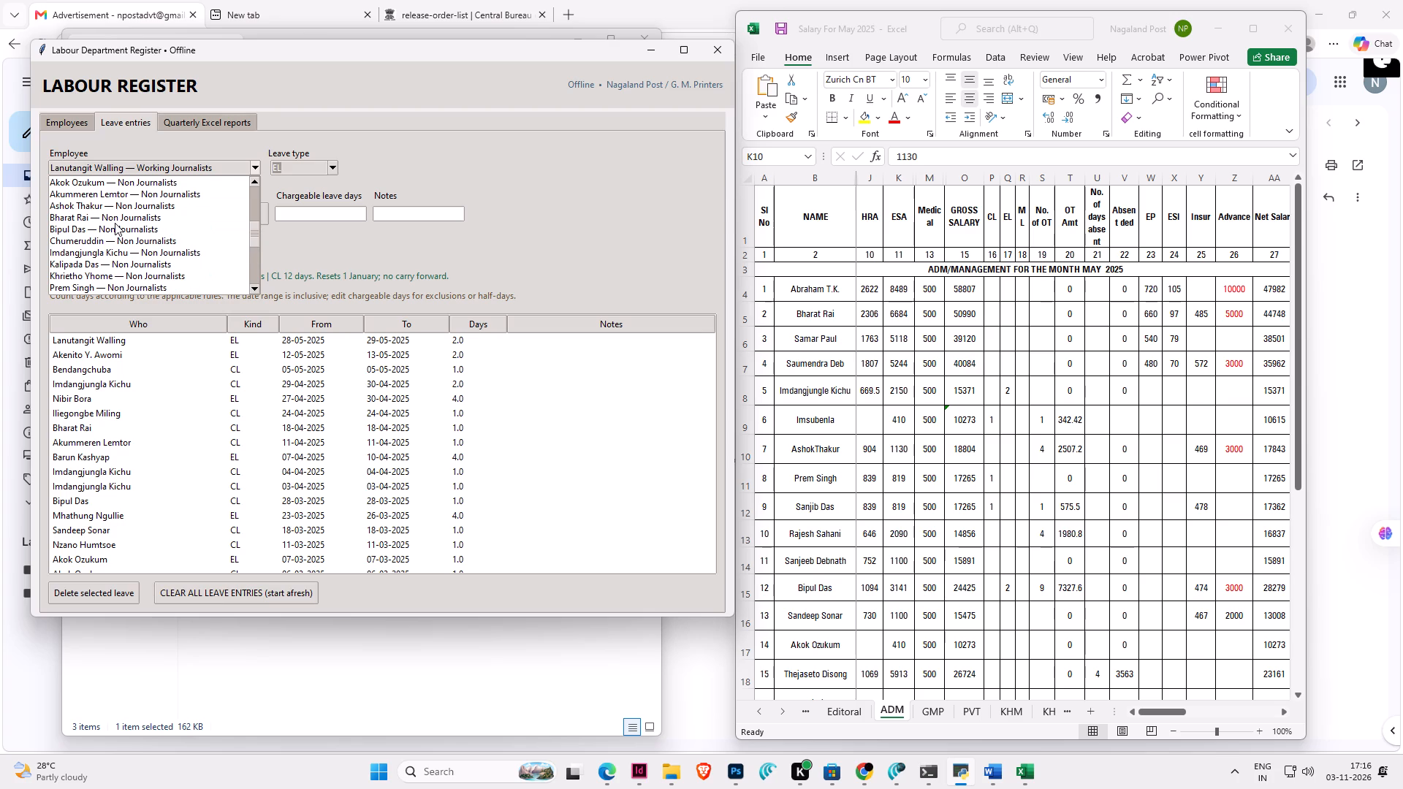
{"action": "left_click", "coordinate": [111, 249]}
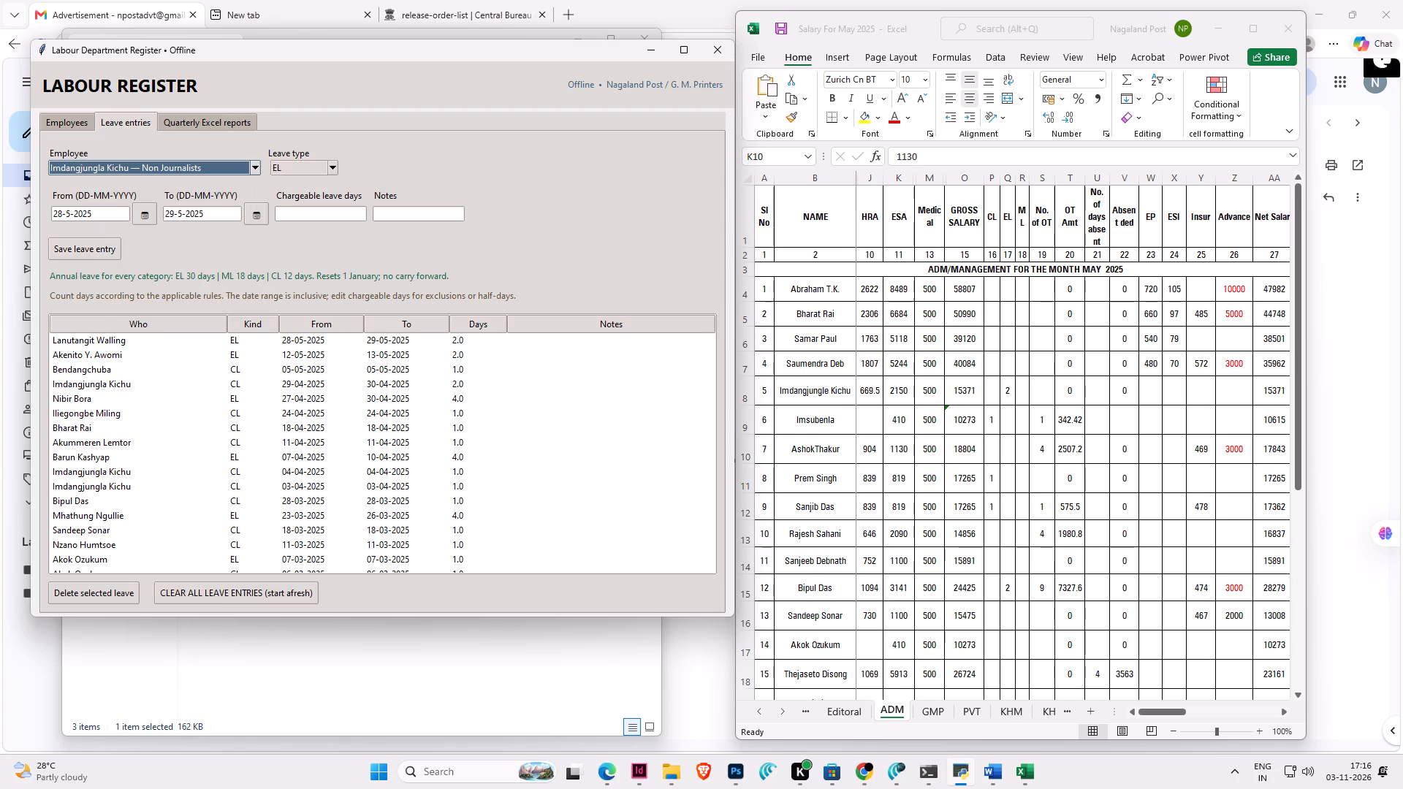
{"action": "left_click_drag", "start_coordinate": [61, 213], "coordinate": [46, 213]}
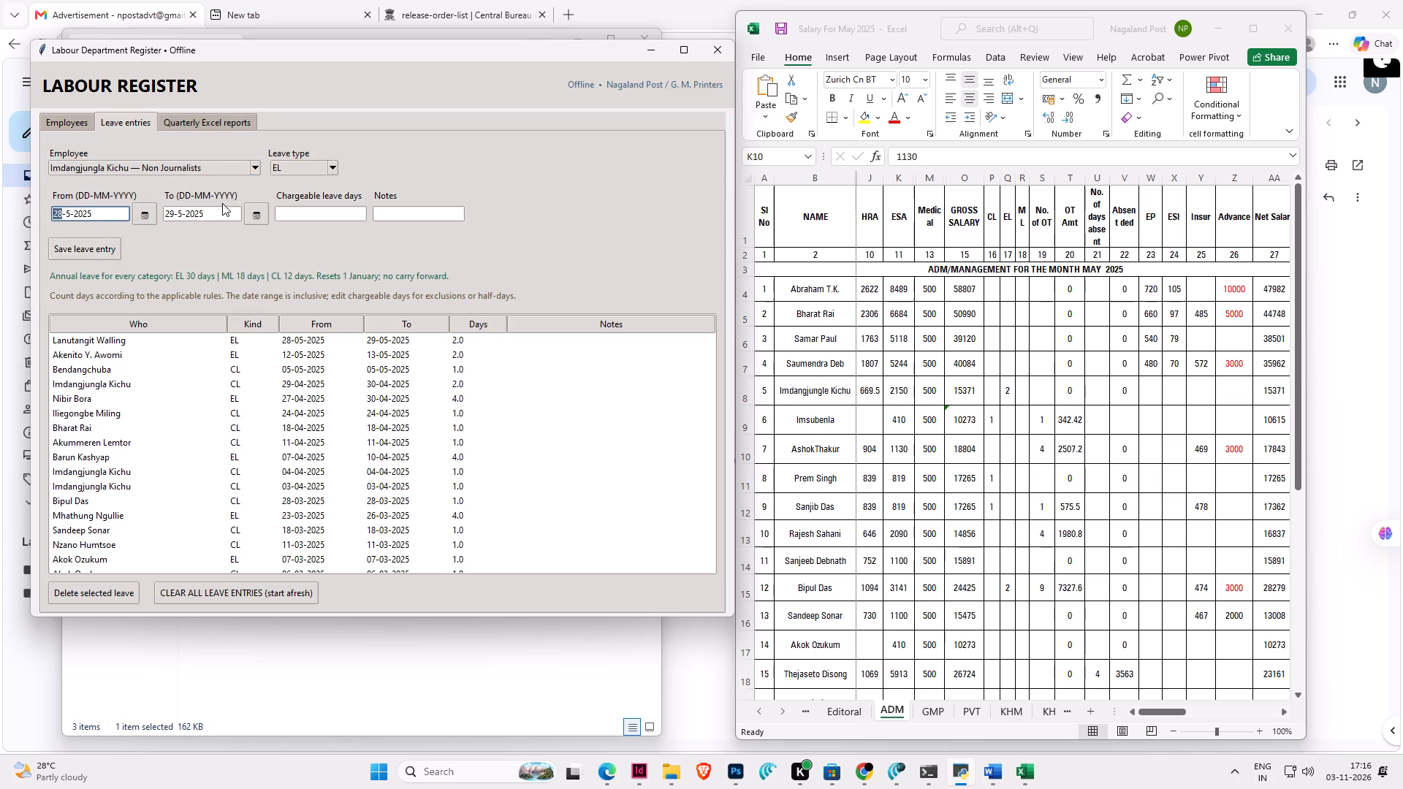
{"action": "left_click", "coordinate": [95, 246]}
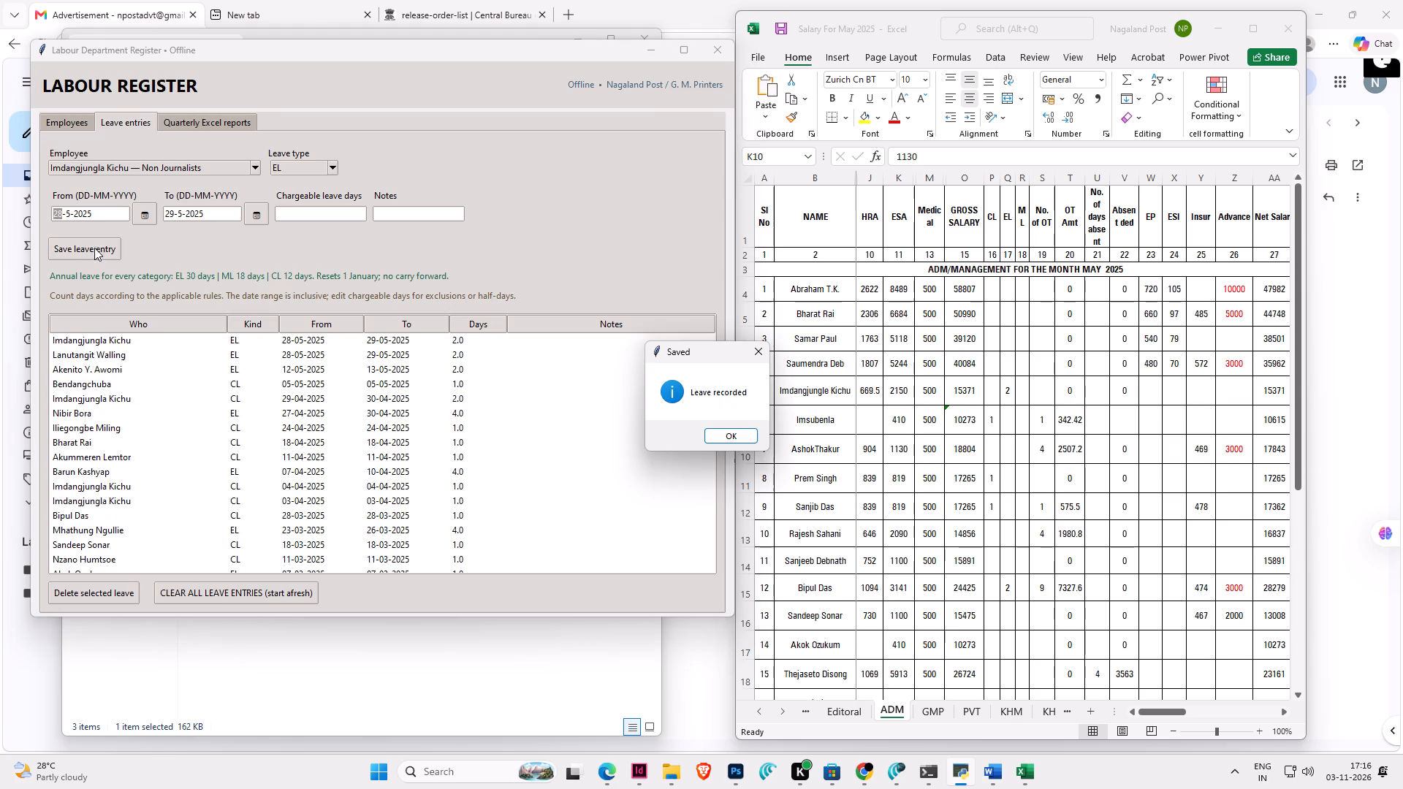
{"action": "left_click", "coordinate": [720, 433]}
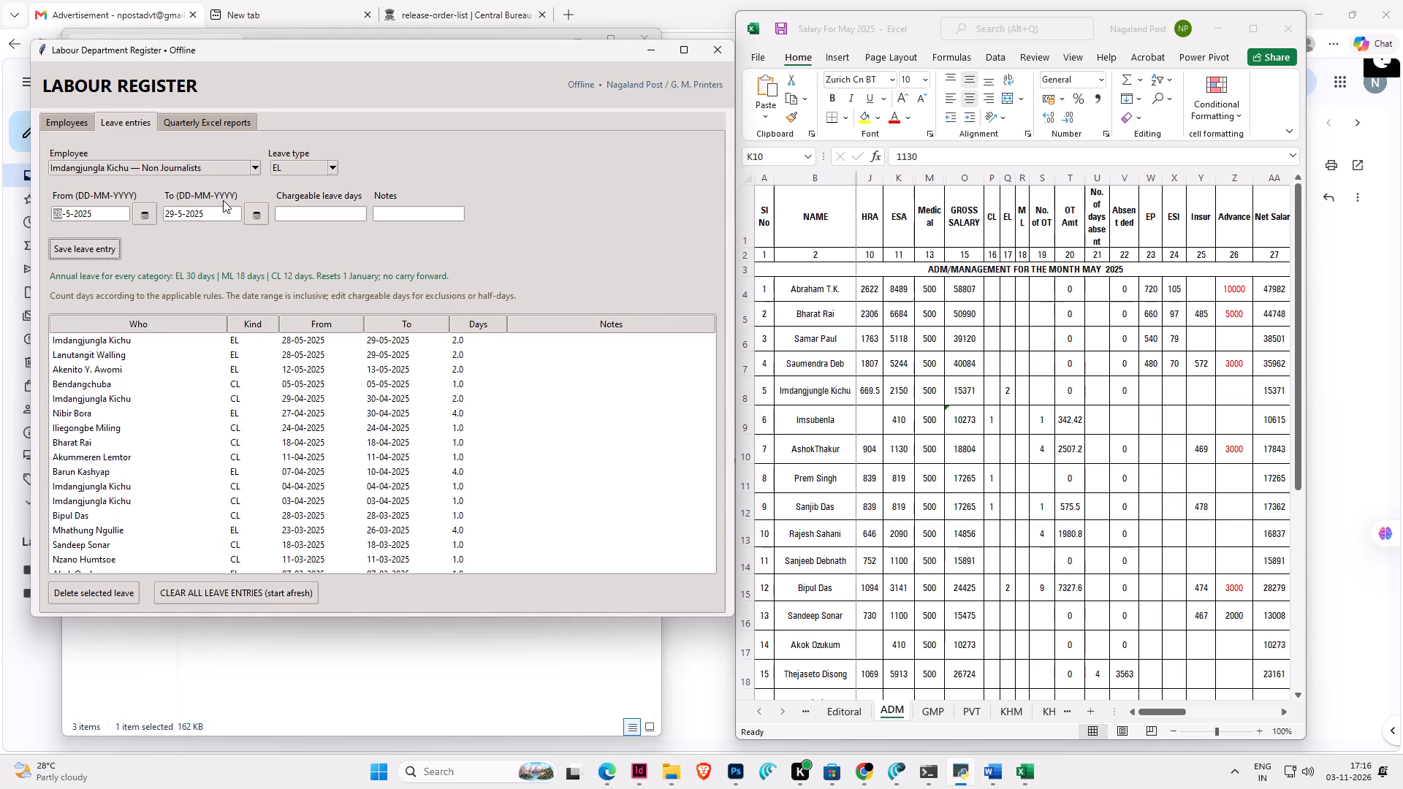
Save a one-day CL entry for 11-5-2025 for the non-journalist at serial number 8 on the ADM sheet.
{"action": "left_click", "coordinate": [185, 169]}
{"action": "scroll", "coordinate": [141, 252], "scroll_direction": "down", "scroll_amount": 1}
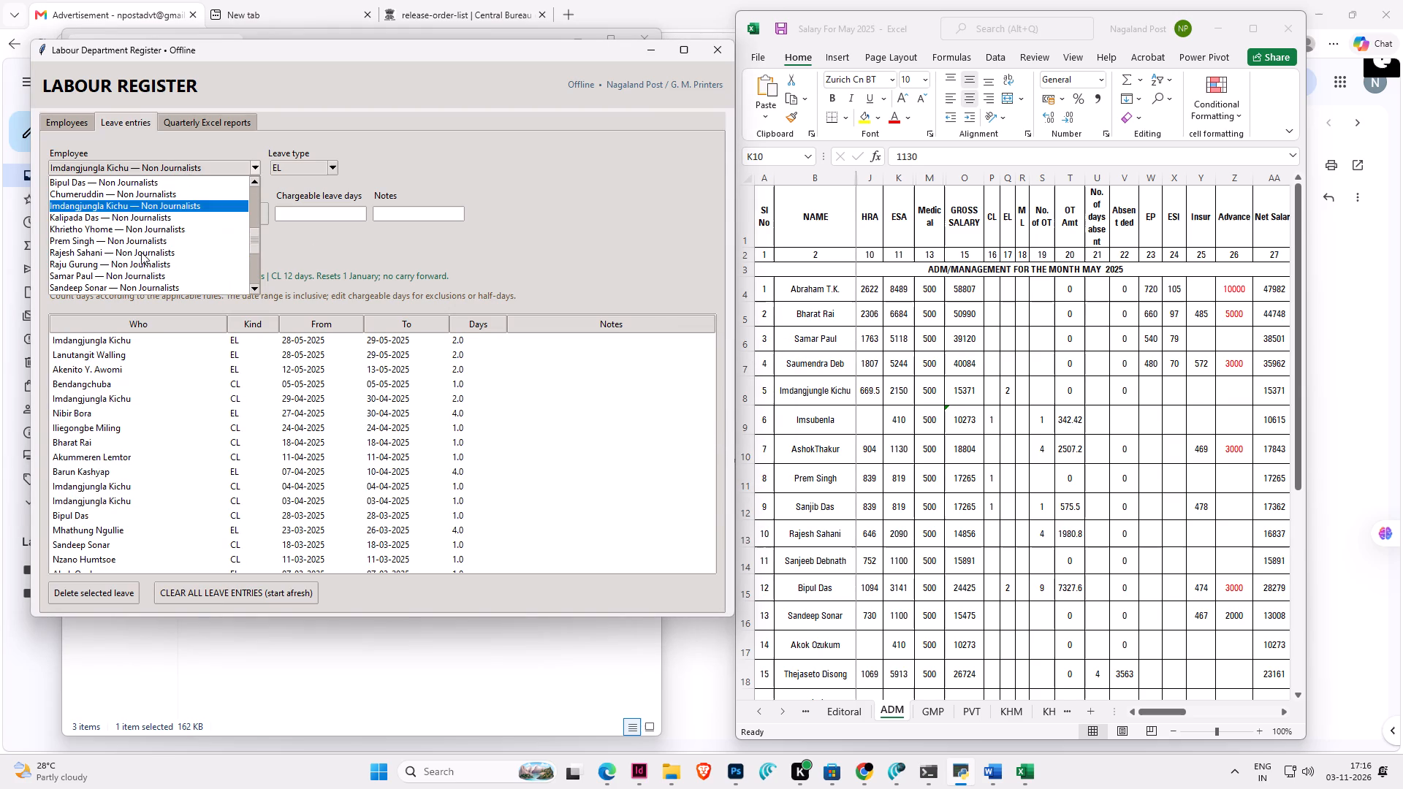
{"action": "left_click", "coordinate": [148, 243]}
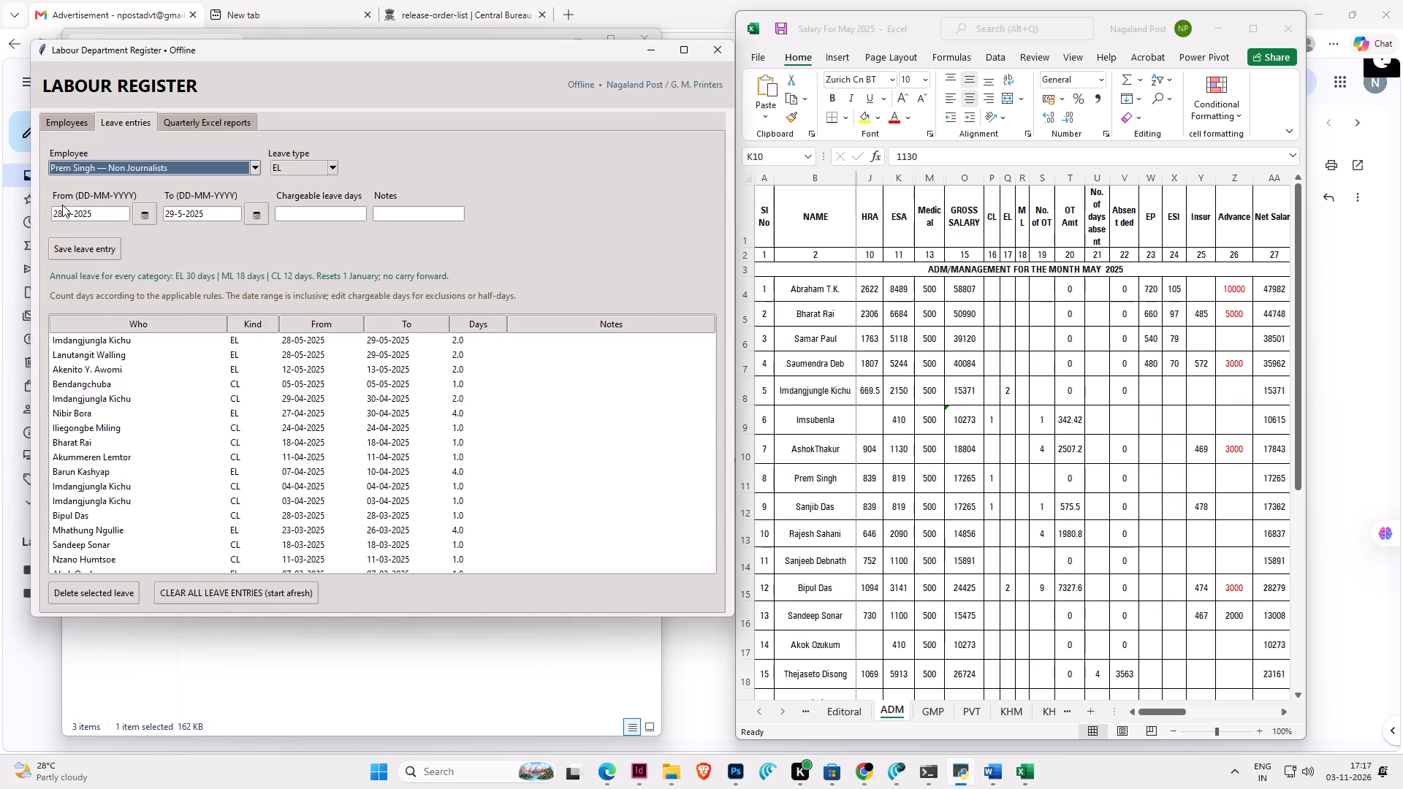
{"action": "left_click_drag", "start_coordinate": [61, 212], "coordinate": [21, 213]}
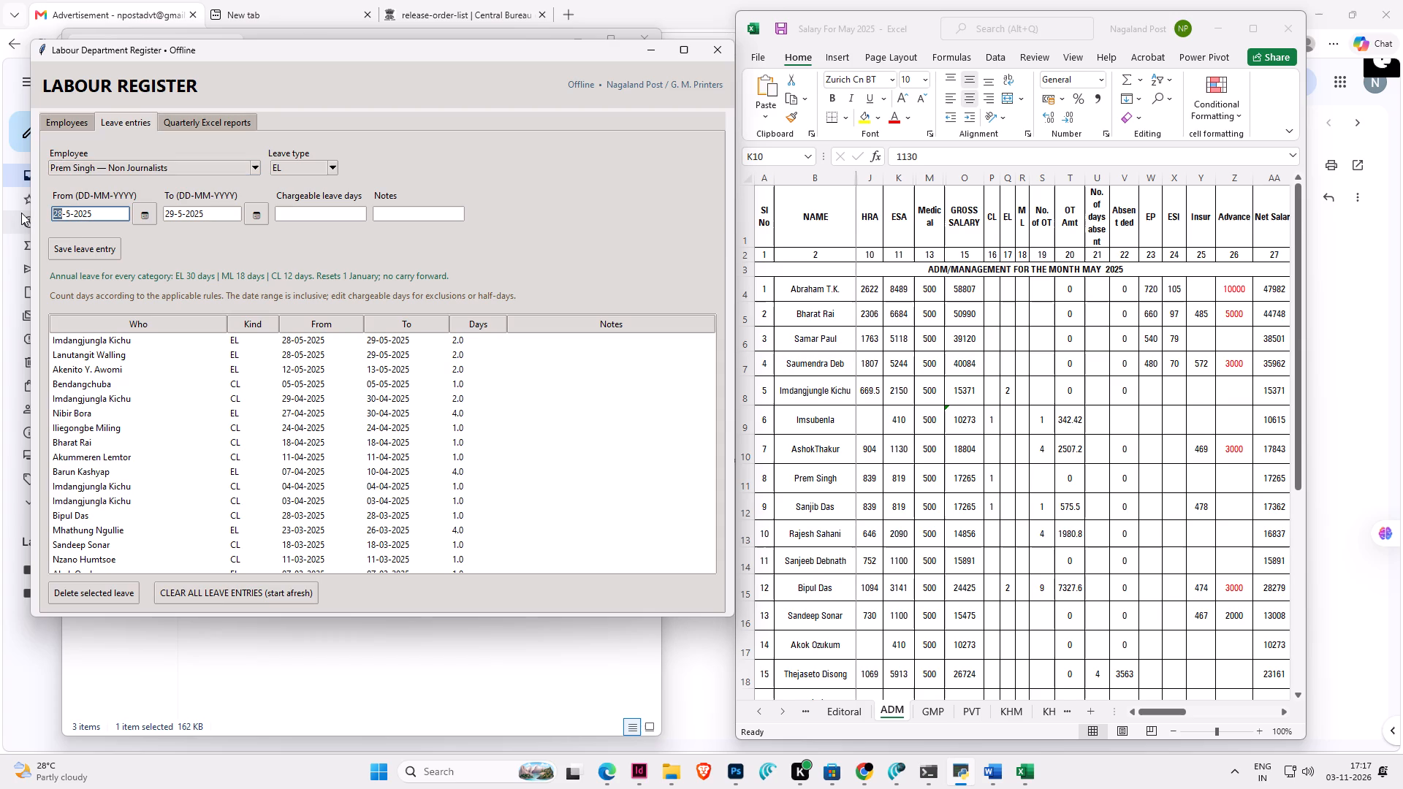
{"action": "type", "text": "11"}
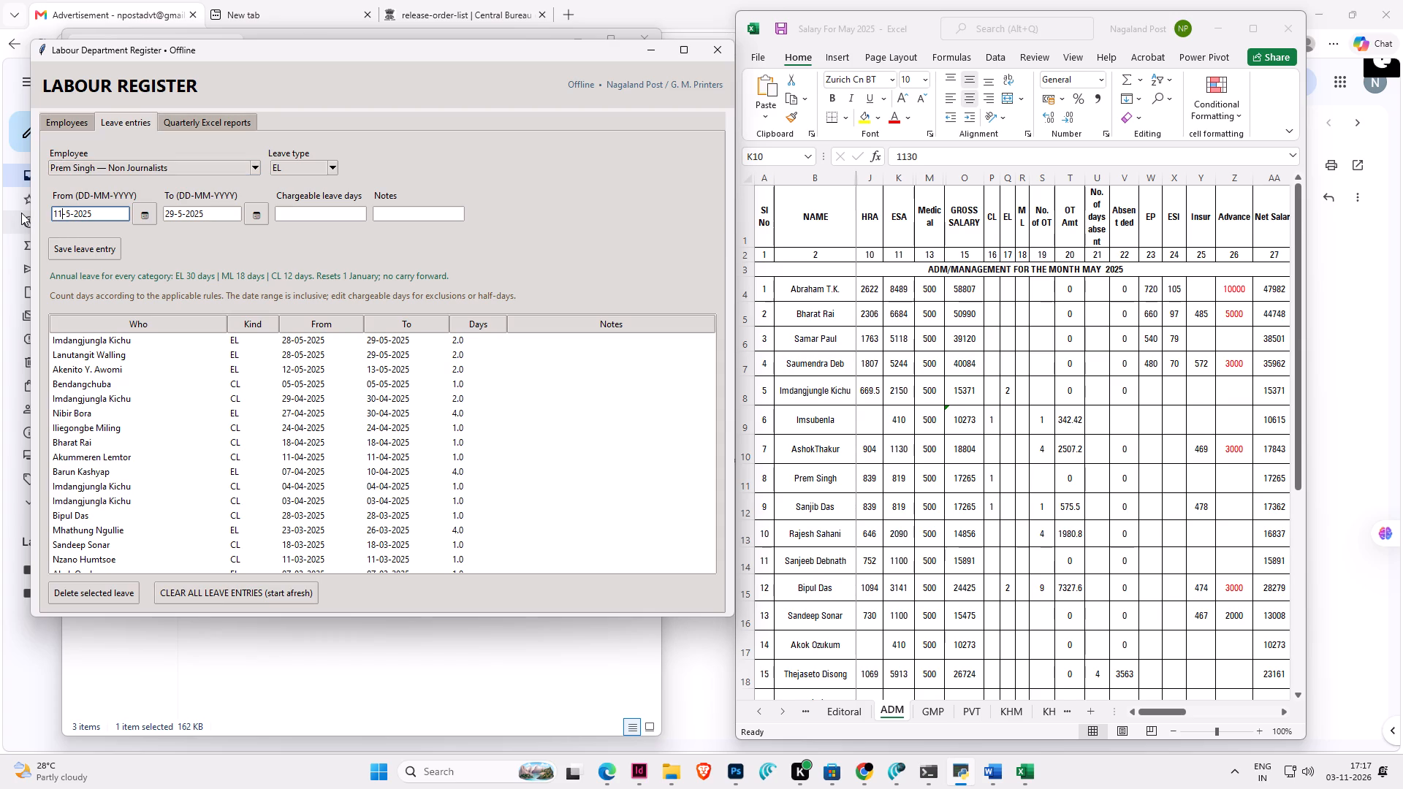
{"action": "left_click_drag", "start_coordinate": [172, 209], "coordinate": [118, 203]}
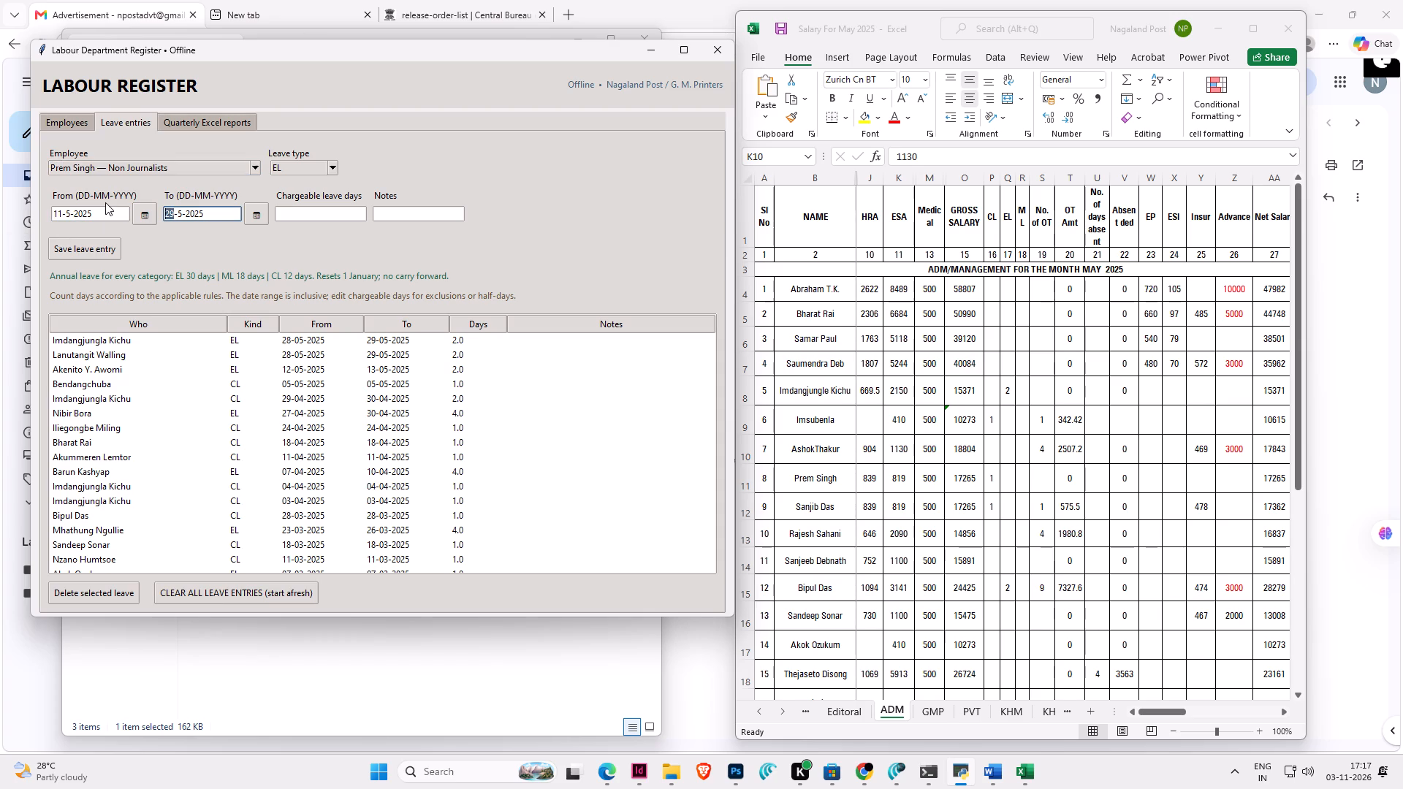
{"action": "type", "text": "11"}
{"action": "left_click", "coordinate": [319, 165]}
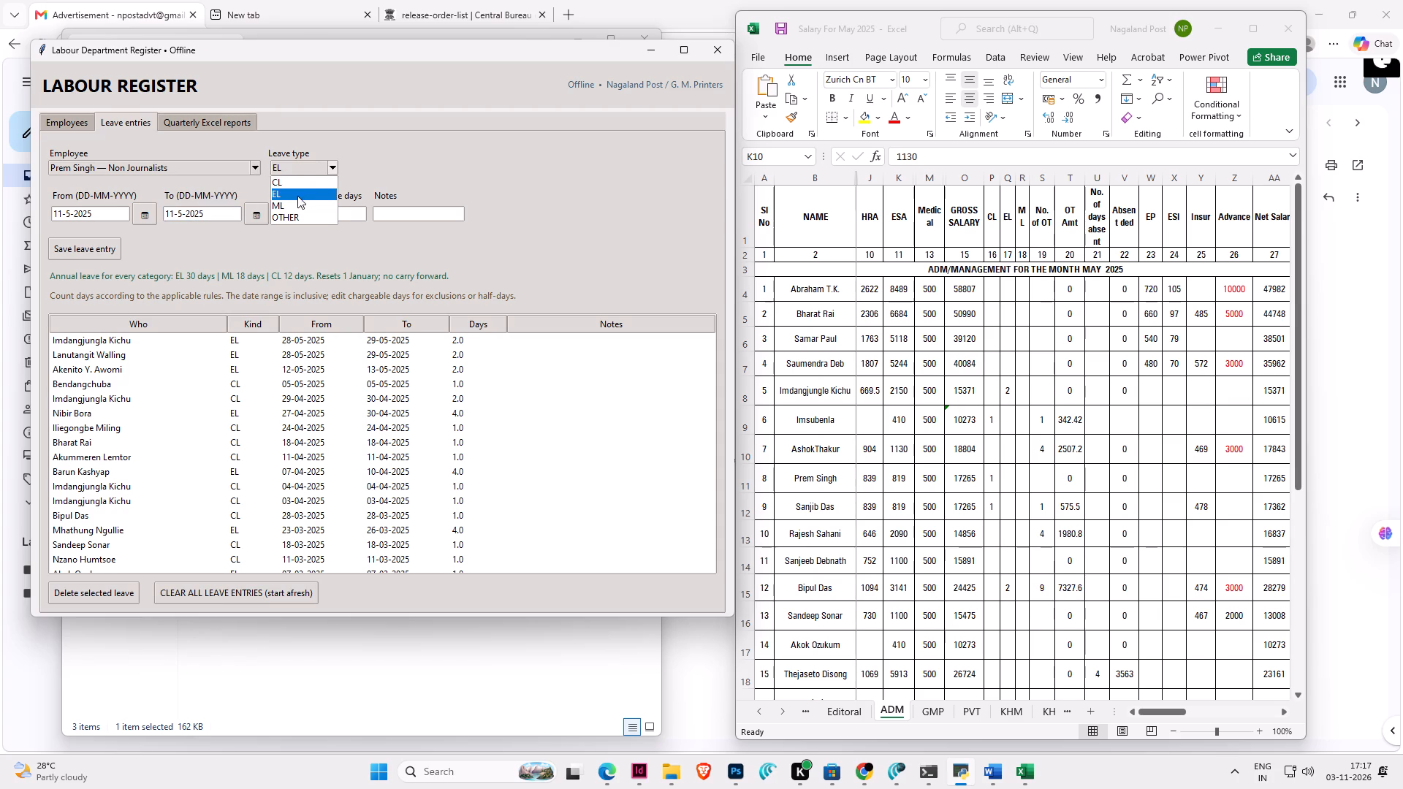
{"action": "left_click", "coordinate": [301, 184]}
{"action": "left_click", "coordinate": [67, 252]}
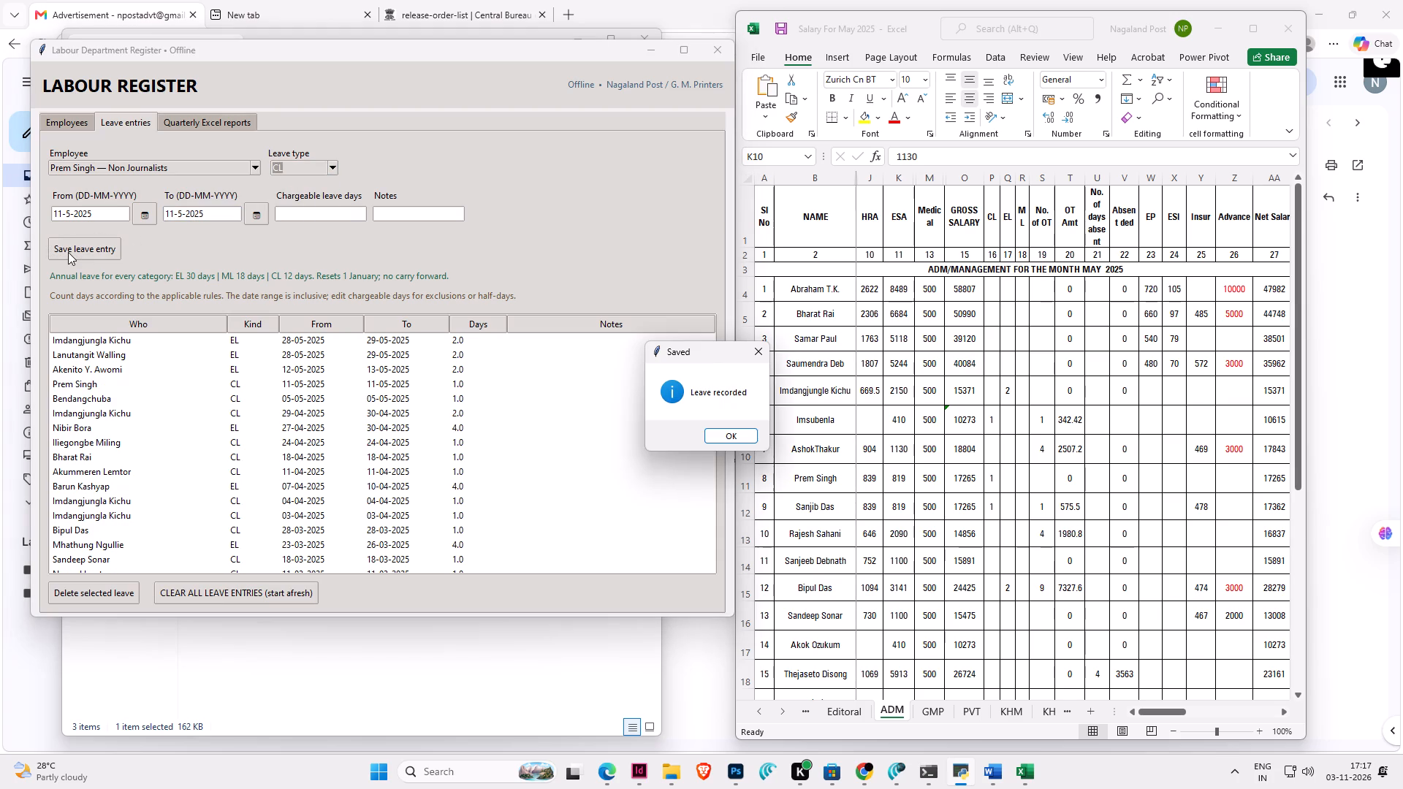
{"action": "left_click", "coordinate": [728, 435]}
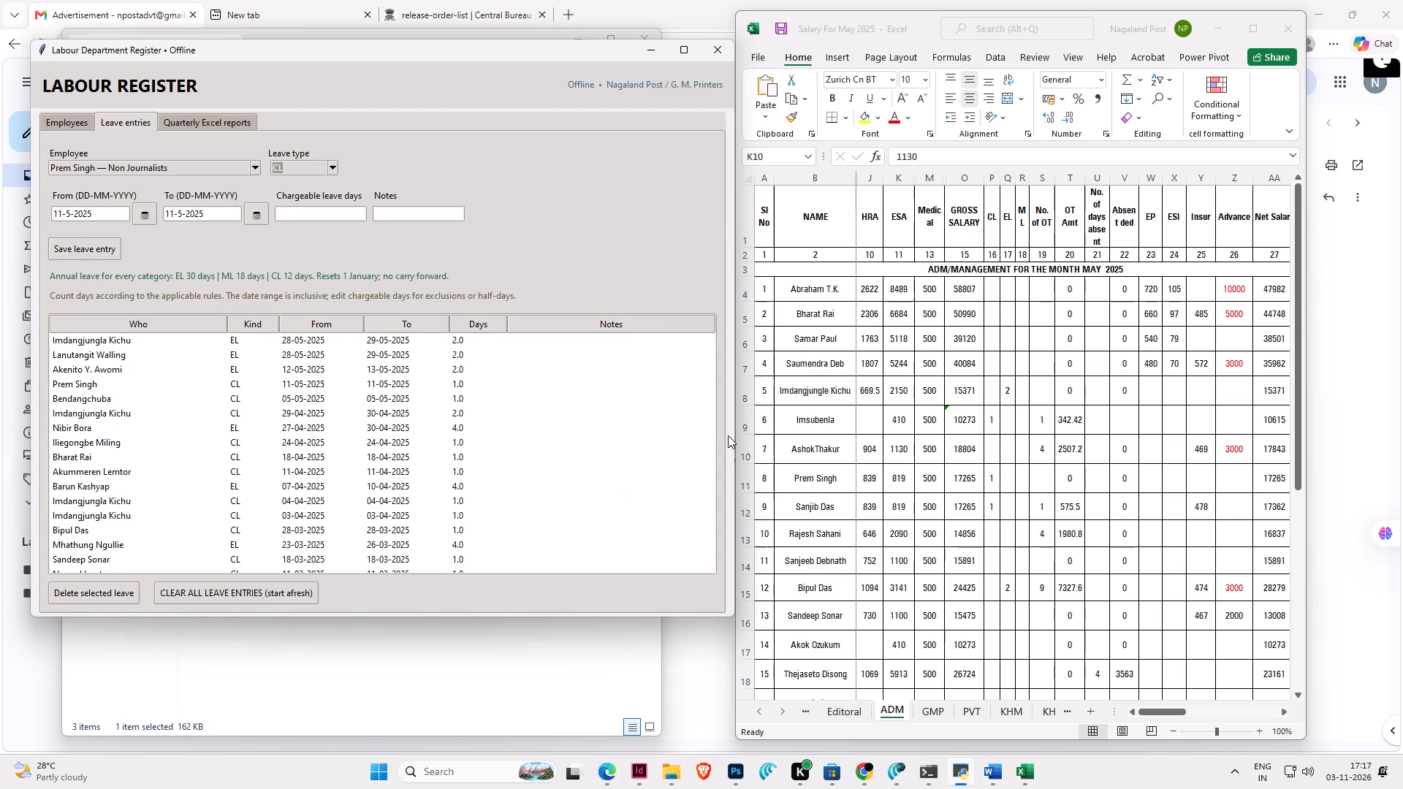
Save a one-day CL entry for 14-5-2025 for the non-journalist at serial number 9 on the ADM sheet.
{"action": "left_click", "coordinate": [159, 164]}
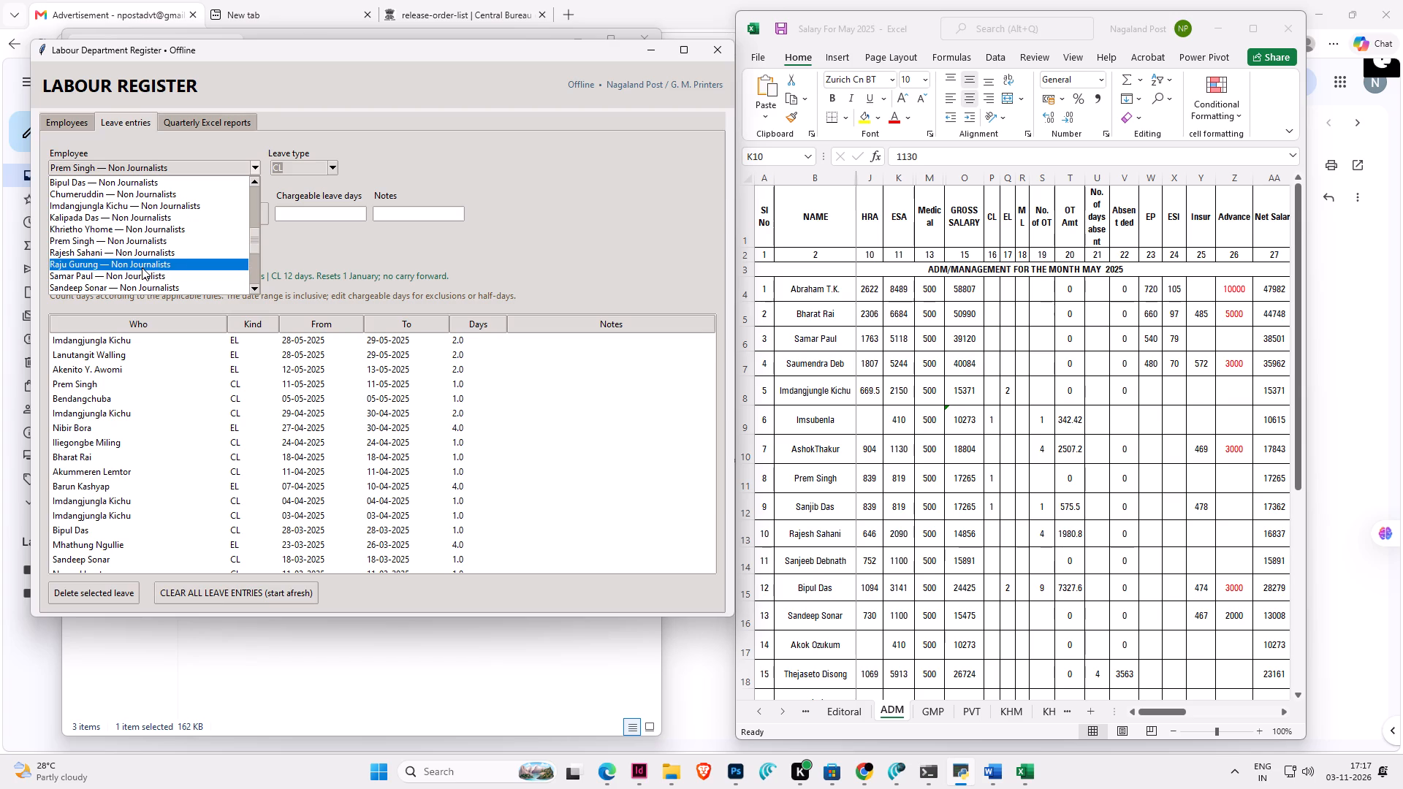
{"action": "scroll", "coordinate": [142, 267], "scroll_direction": "down", "scroll_amount": 1}
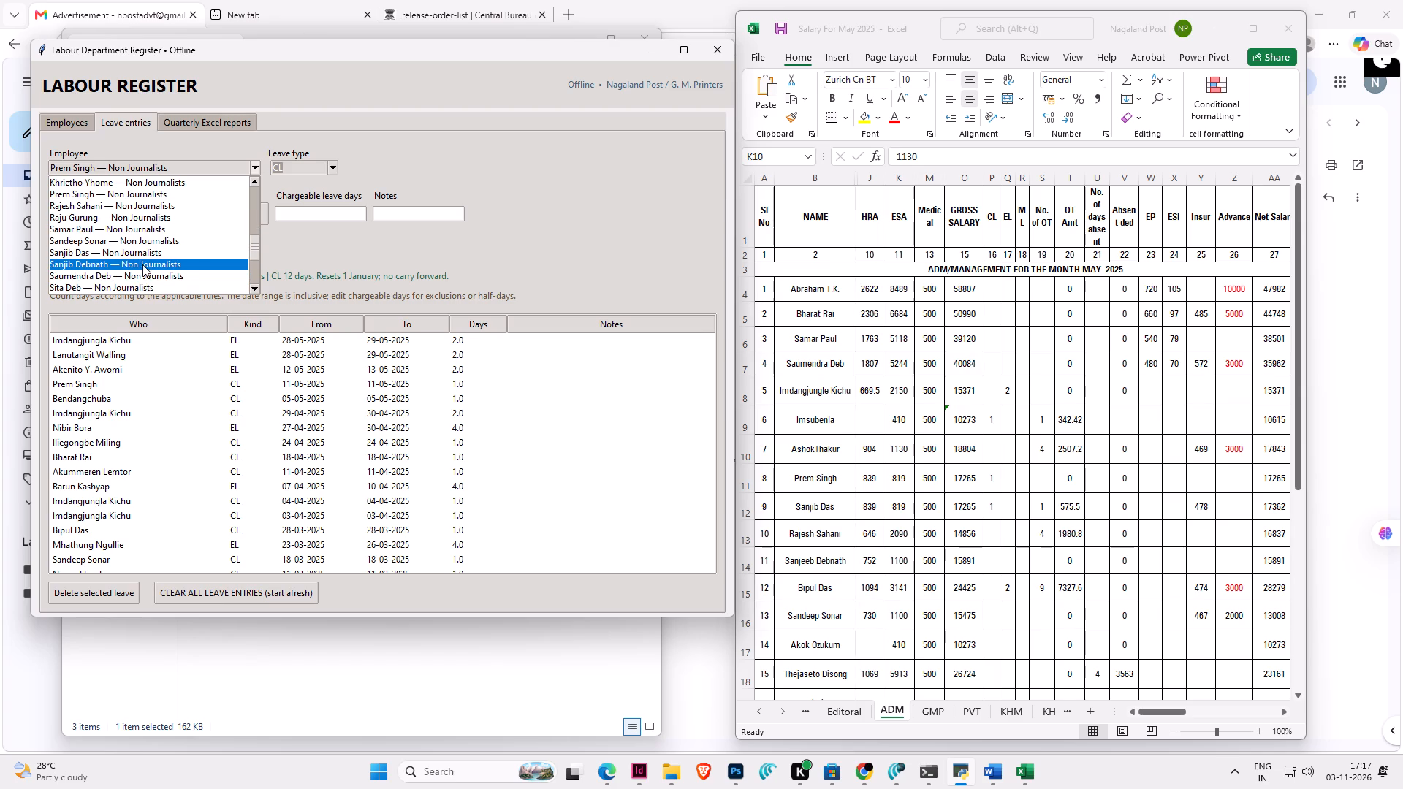
{"action": "left_click", "coordinate": [144, 255]}
{"action": "left_click_drag", "start_coordinate": [64, 213], "coordinate": [36, 213]}
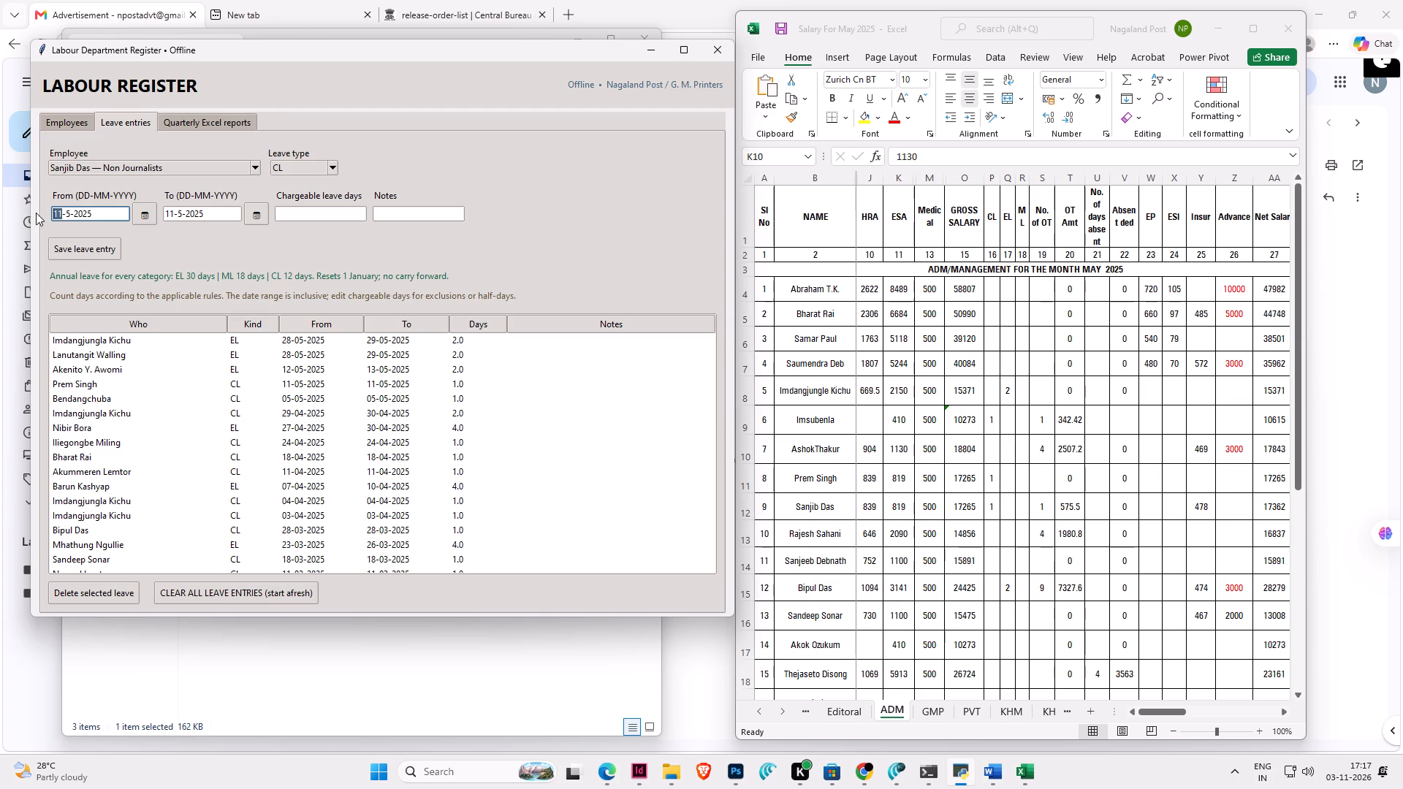
{"action": "key", "text": "1"}
{"action": "key", "text": "4"}
{"action": "left_click_drag", "start_coordinate": [173, 211], "coordinate": [90, 200]}
{"action": "type", "text": "14"}
{"action": "left_click", "coordinate": [66, 245]}
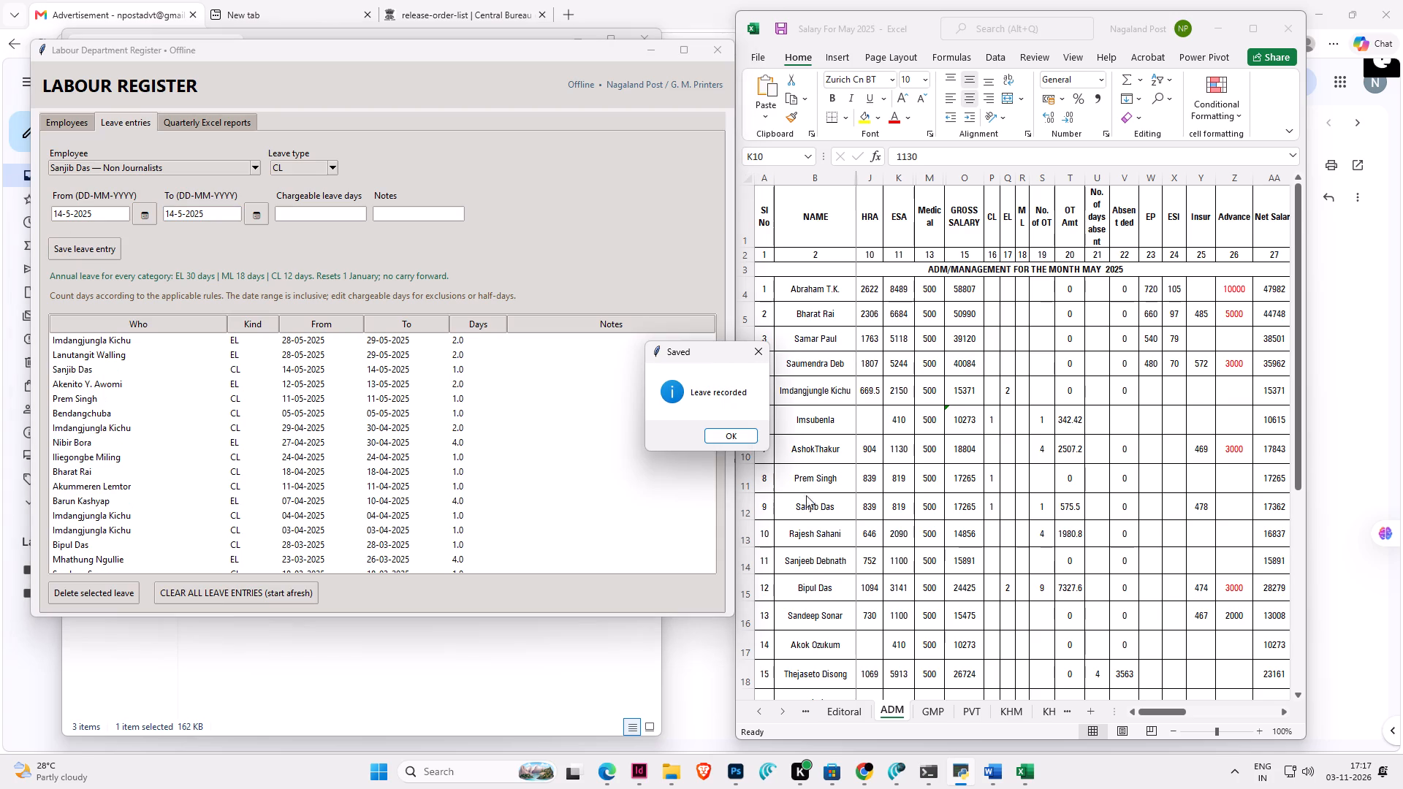
{"action": "left_click", "coordinate": [725, 432]}
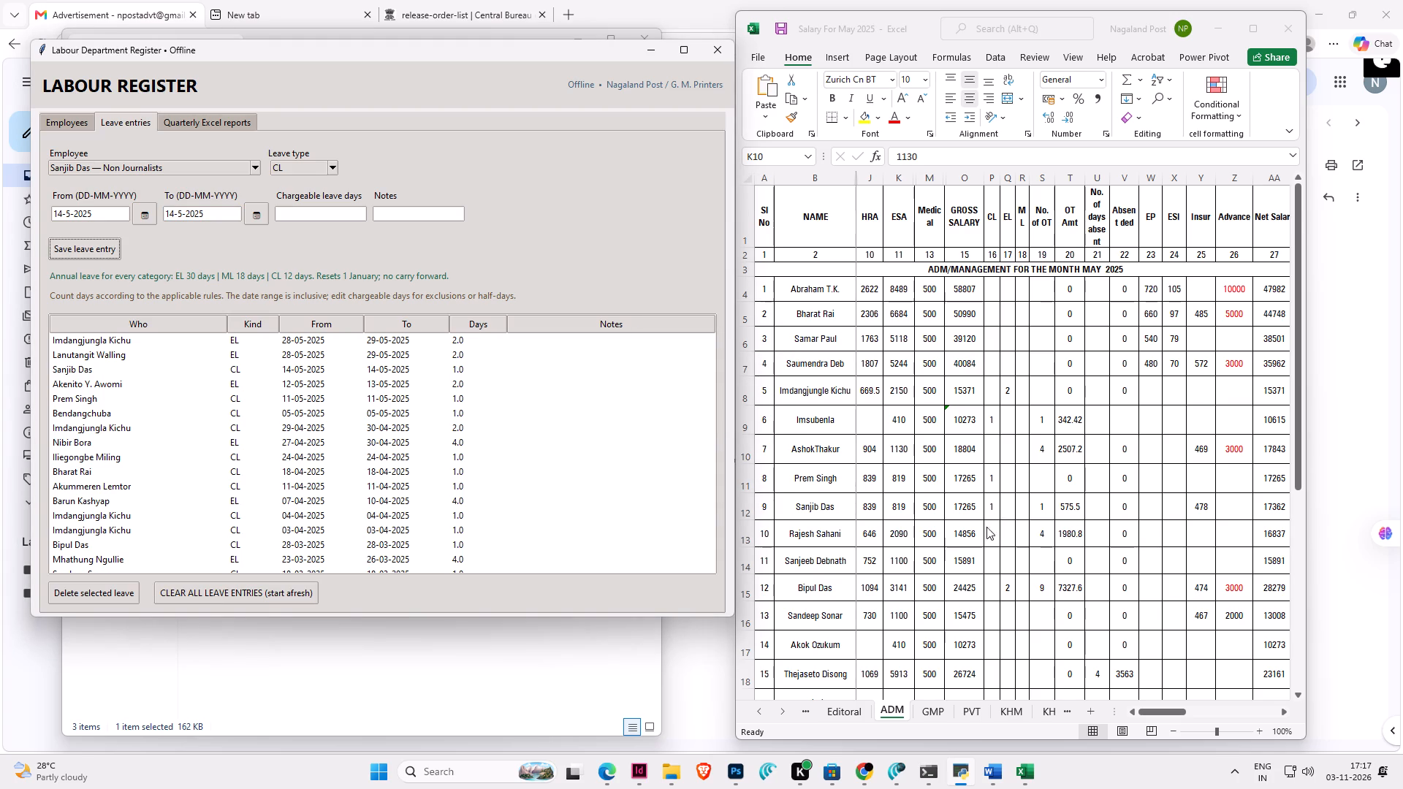
Save an EL entry from 8-5-2025 to 9-5-2025 for the non-journalist at serial number 12 on the ADM sheet.
{"action": "left_click", "coordinate": [110, 163]}
{"action": "scroll", "coordinate": [118, 241], "scroll_direction": "down", "scroll_amount": 1}
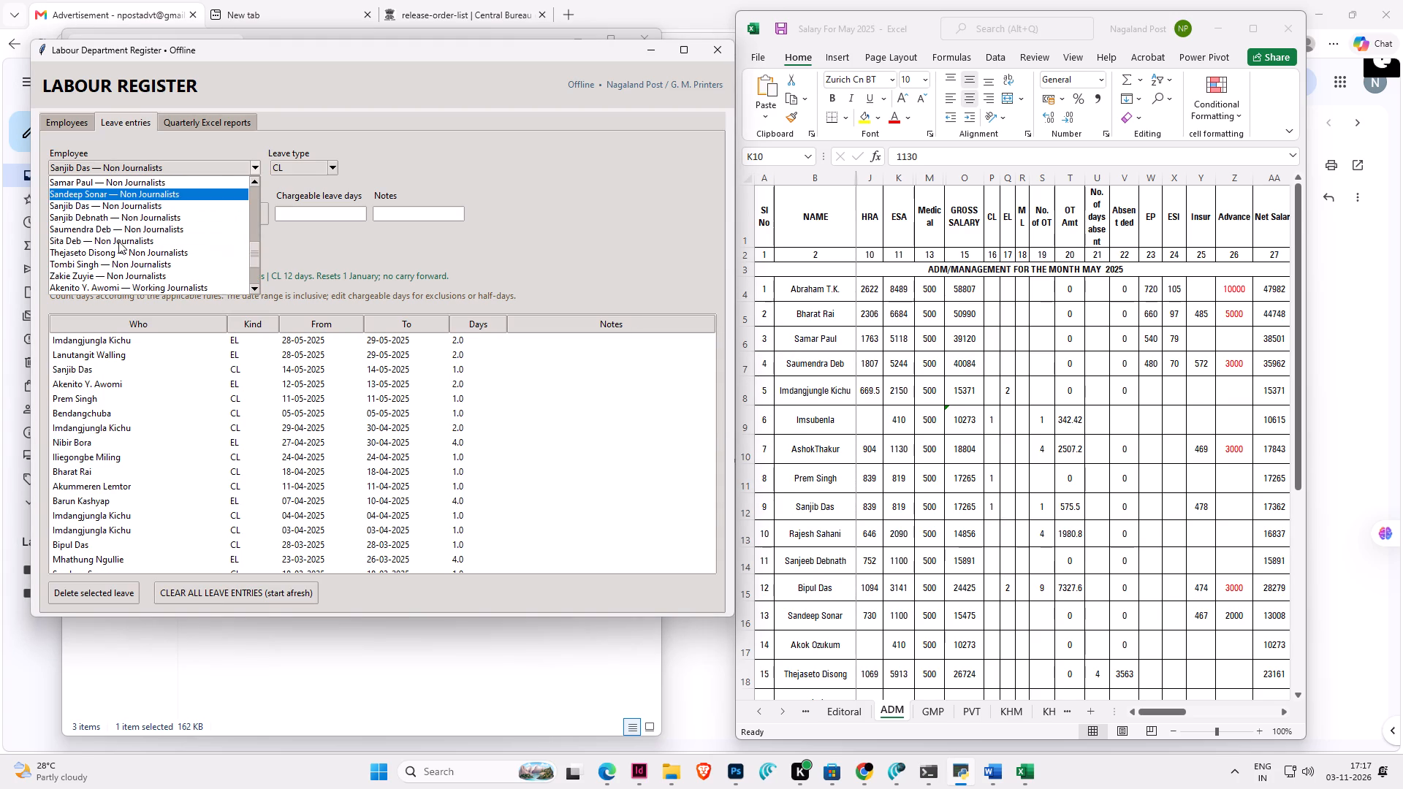
{"action": "scroll", "coordinate": [118, 241], "scroll_direction": "up", "scroll_amount": 2}
{"action": "left_click", "coordinate": [115, 183]}
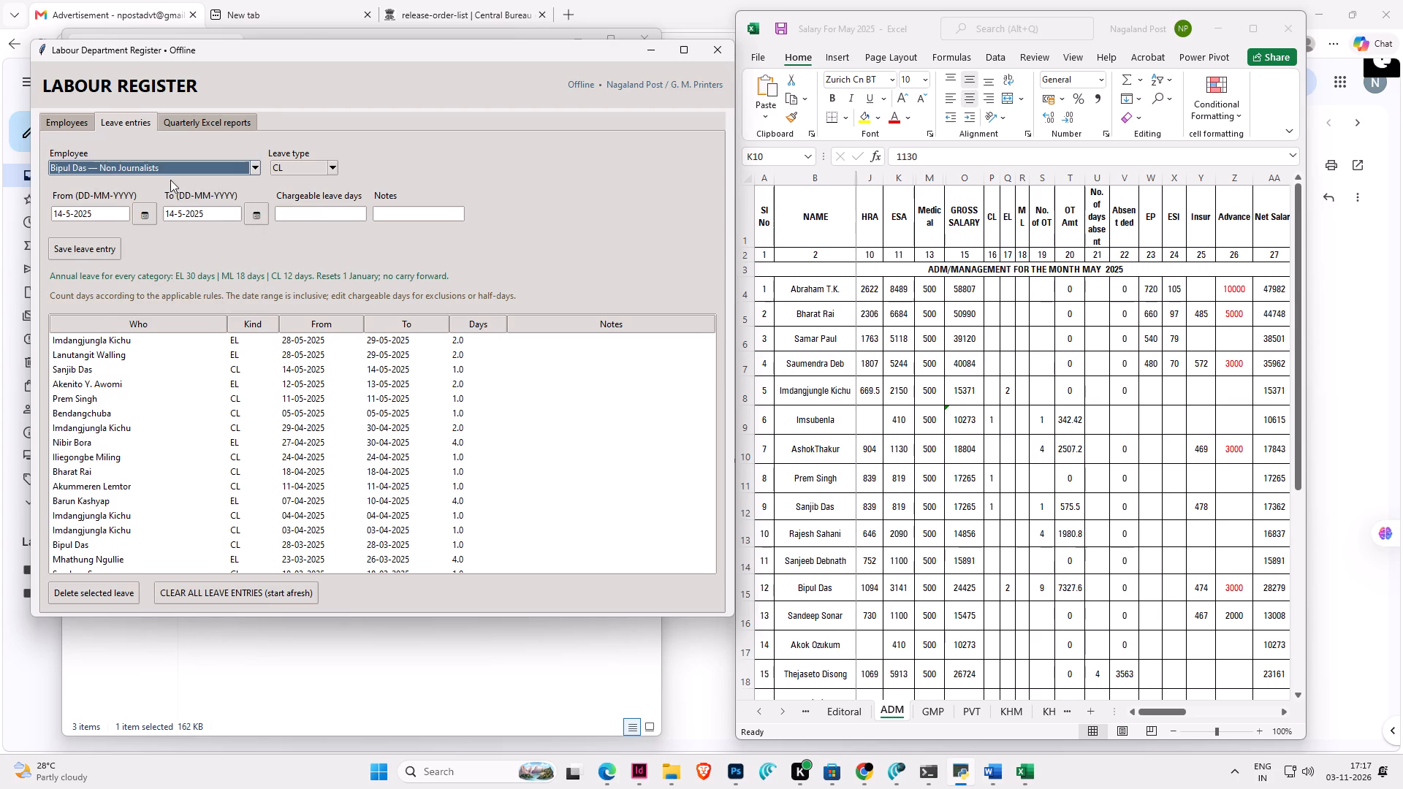
{"action": "left_click", "coordinate": [323, 168]}
{"action": "left_click", "coordinate": [303, 195]}
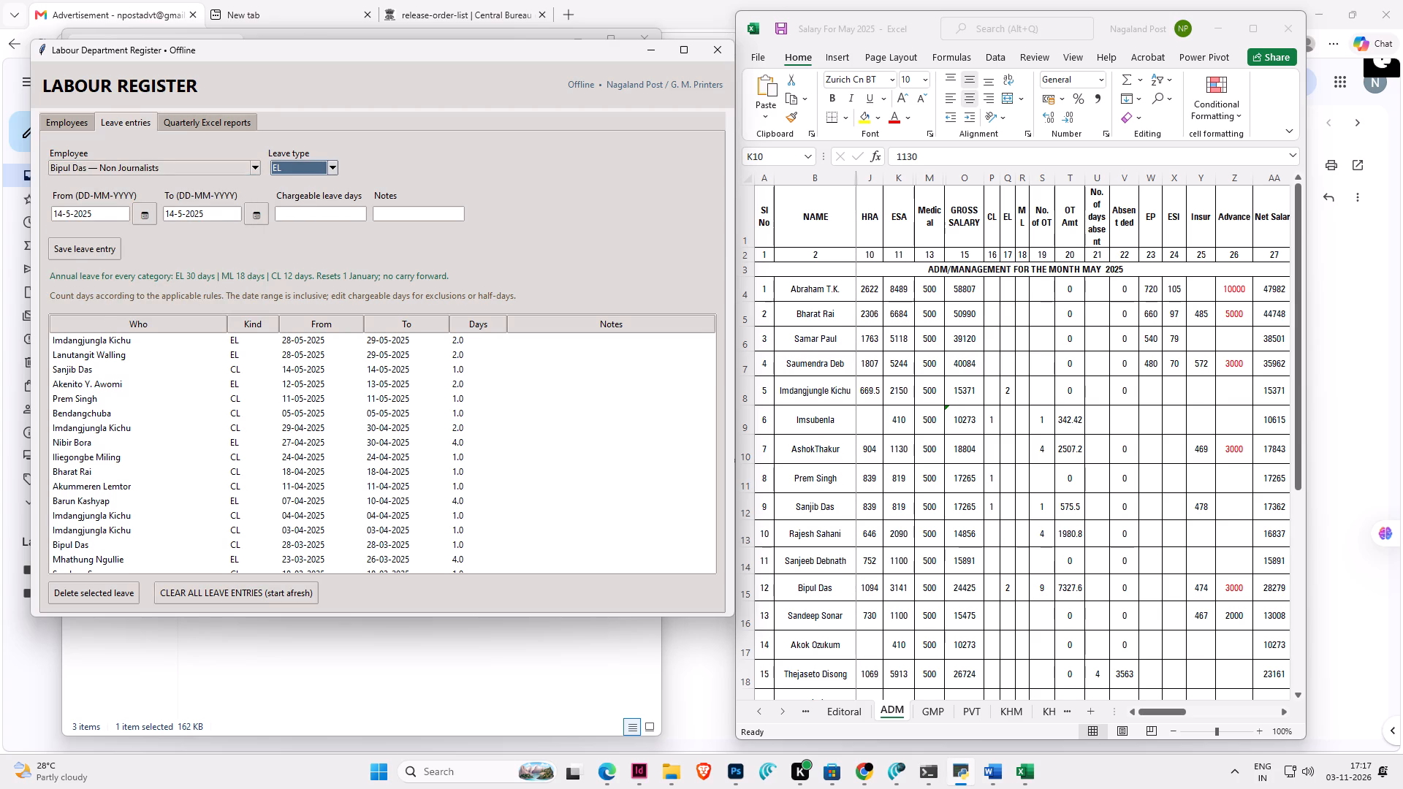
{"action": "left_click_drag", "start_coordinate": [61, 213], "coordinate": [38, 207]}
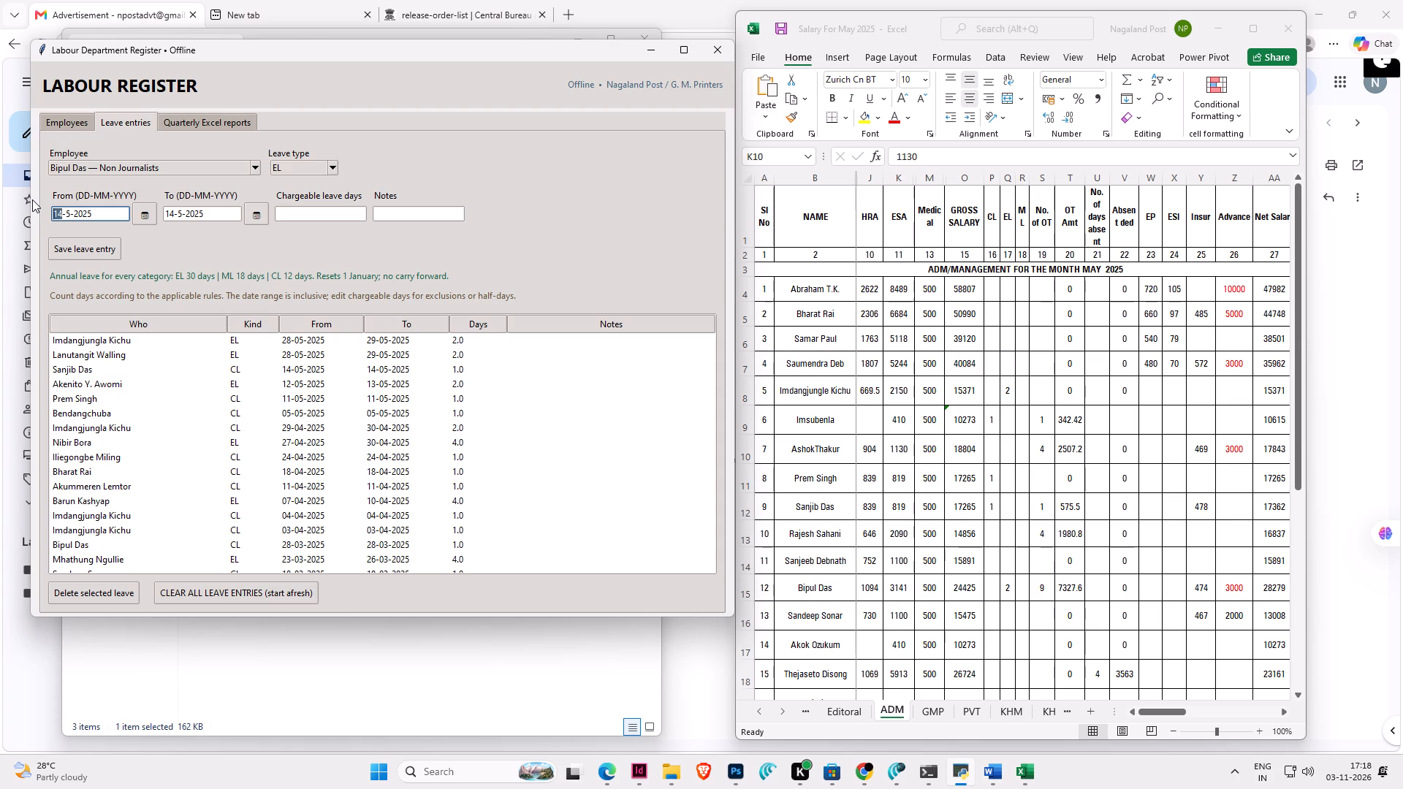
{"action": "key", "text": "8"}
{"action": "left_click_drag", "start_coordinate": [175, 210], "coordinate": [122, 210]}
{"action": "key", "text": "9"}
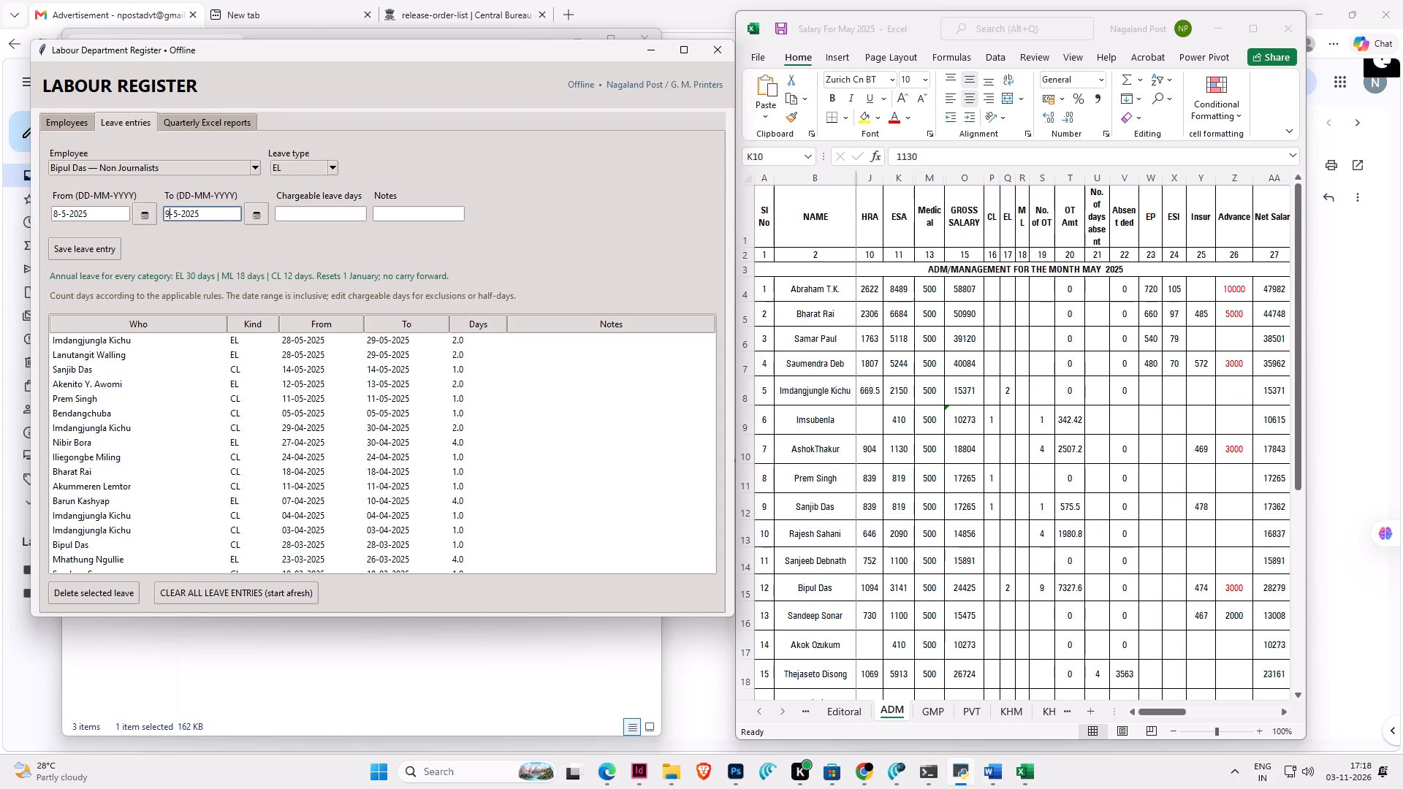
{"action": "left_click", "coordinate": [67, 249]}
{"action": "left_click", "coordinate": [718, 430]}
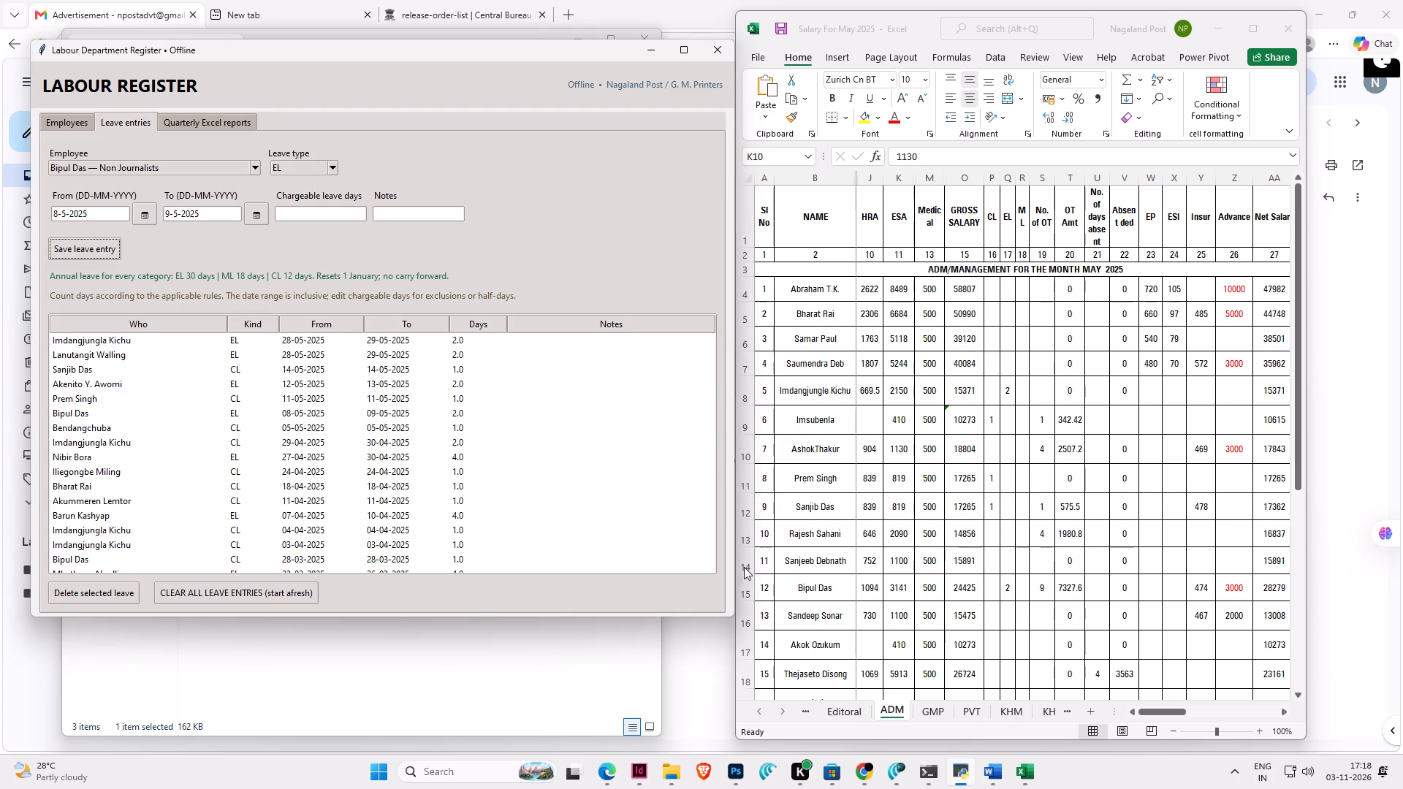
In InDesign, change "banned" to "ban" in the Doyang Union public information notice on page 2 and save Advt for 4 Nov.
{"action": "left_click", "coordinate": [633, 772]}
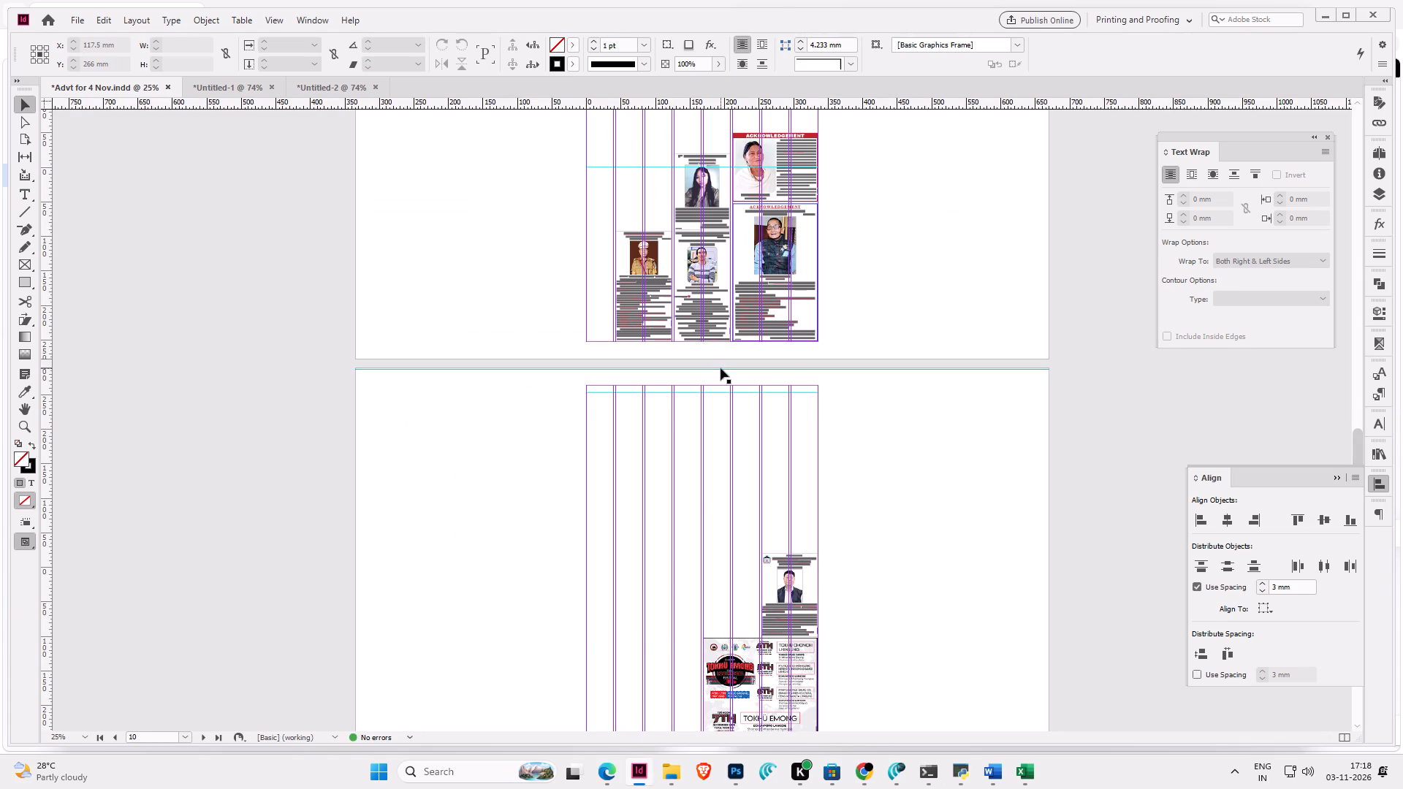
{"action": "scroll", "coordinate": [720, 368], "scroll_direction": "up", "scroll_amount": 5}
{"action": "scroll", "coordinate": [720, 368], "scroll_direction": "down", "scroll_amount": 6}
{"action": "scroll", "coordinate": [721, 370], "scroll_direction": "up", "scroll_amount": 13}
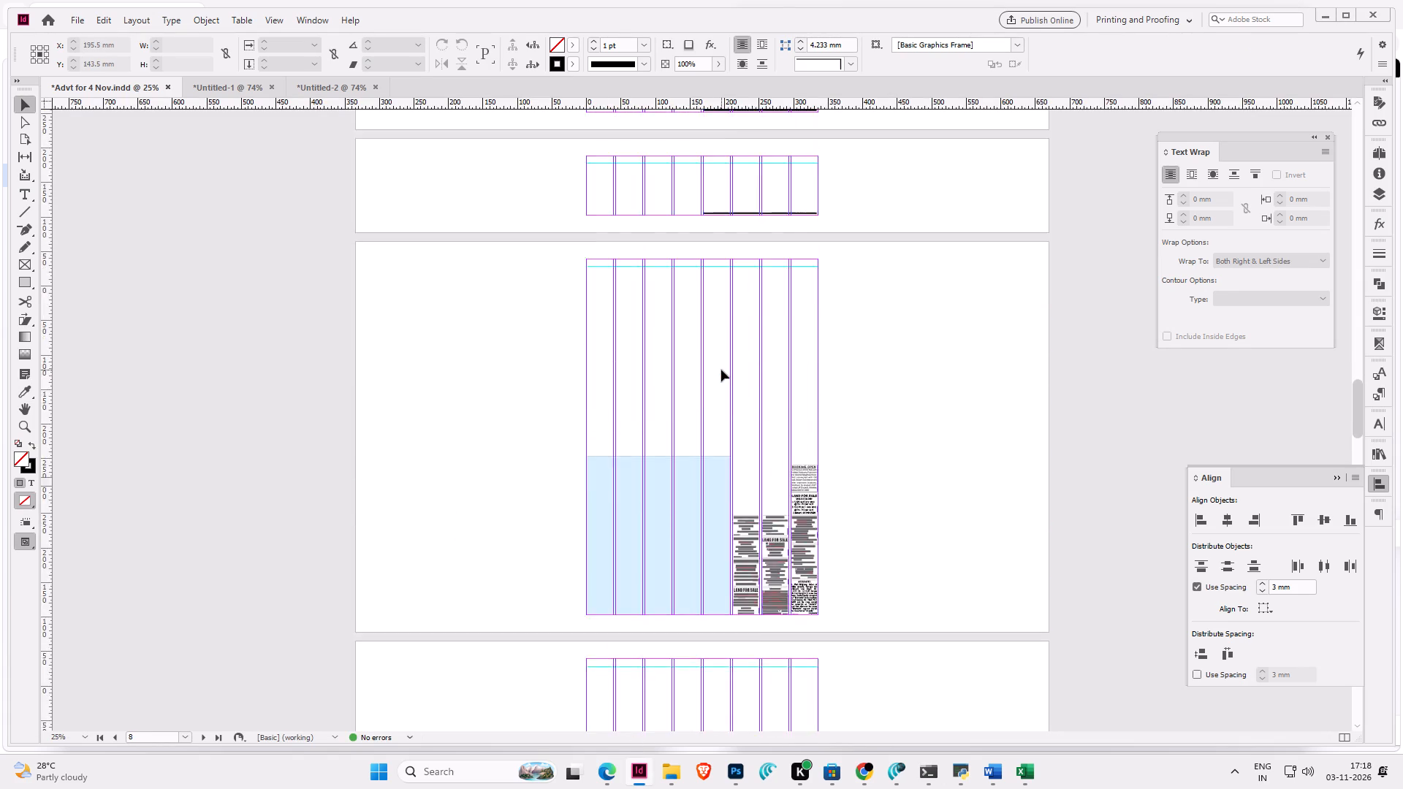
{"action": "scroll", "coordinate": [721, 370], "scroll_direction": "up", "scroll_amount": 20}
{"action": "scroll", "coordinate": [721, 370], "scroll_direction": "up", "scroll_amount": 18}
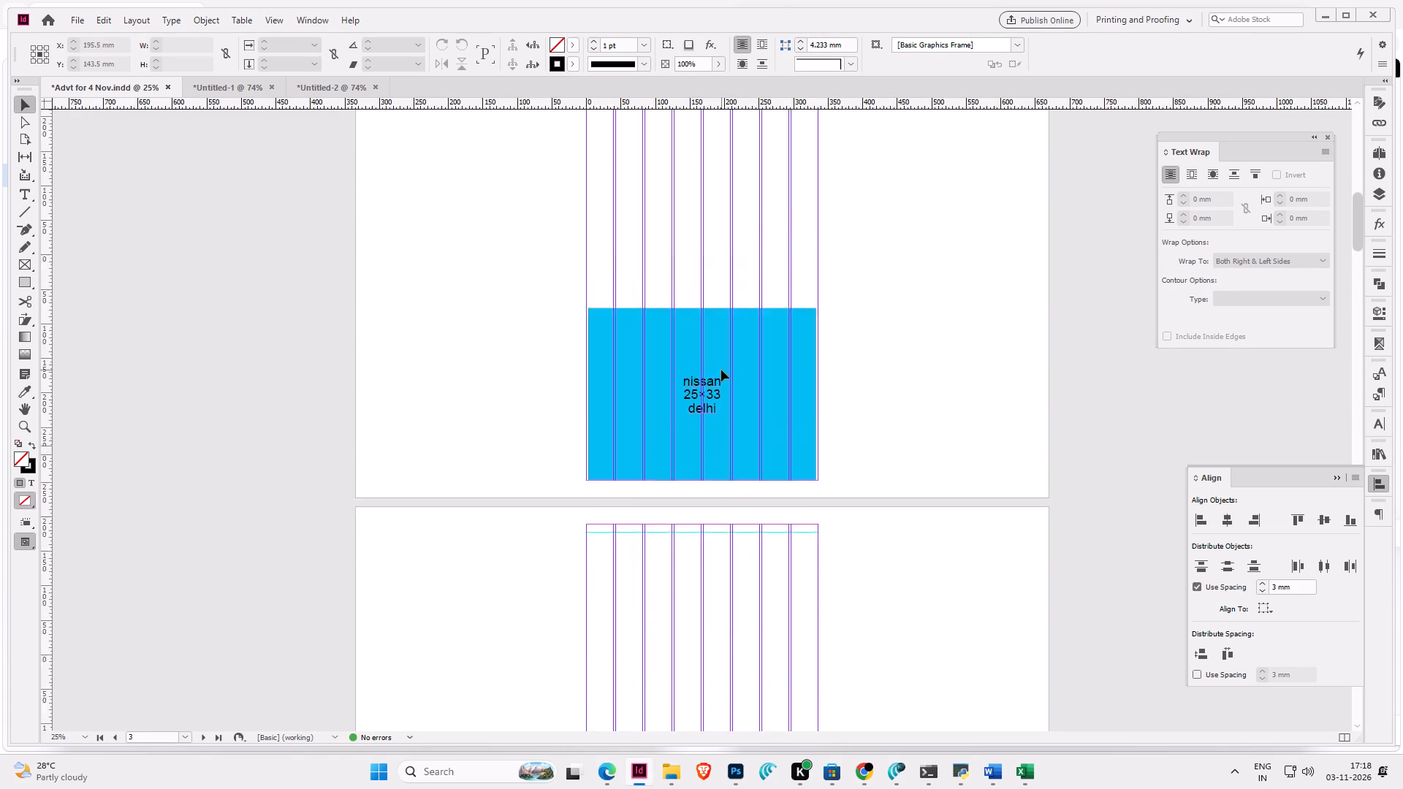
{"action": "scroll", "coordinate": [721, 370], "scroll_direction": "up", "scroll_amount": 6}
{"action": "scroll", "coordinate": [819, 381], "scroll_direction": "up", "scroll_amount": 3, "text": "alt"}
{"action": "scroll", "coordinate": [819, 381], "scroll_direction": "down", "scroll_amount": 1, "text": "ctrl"}
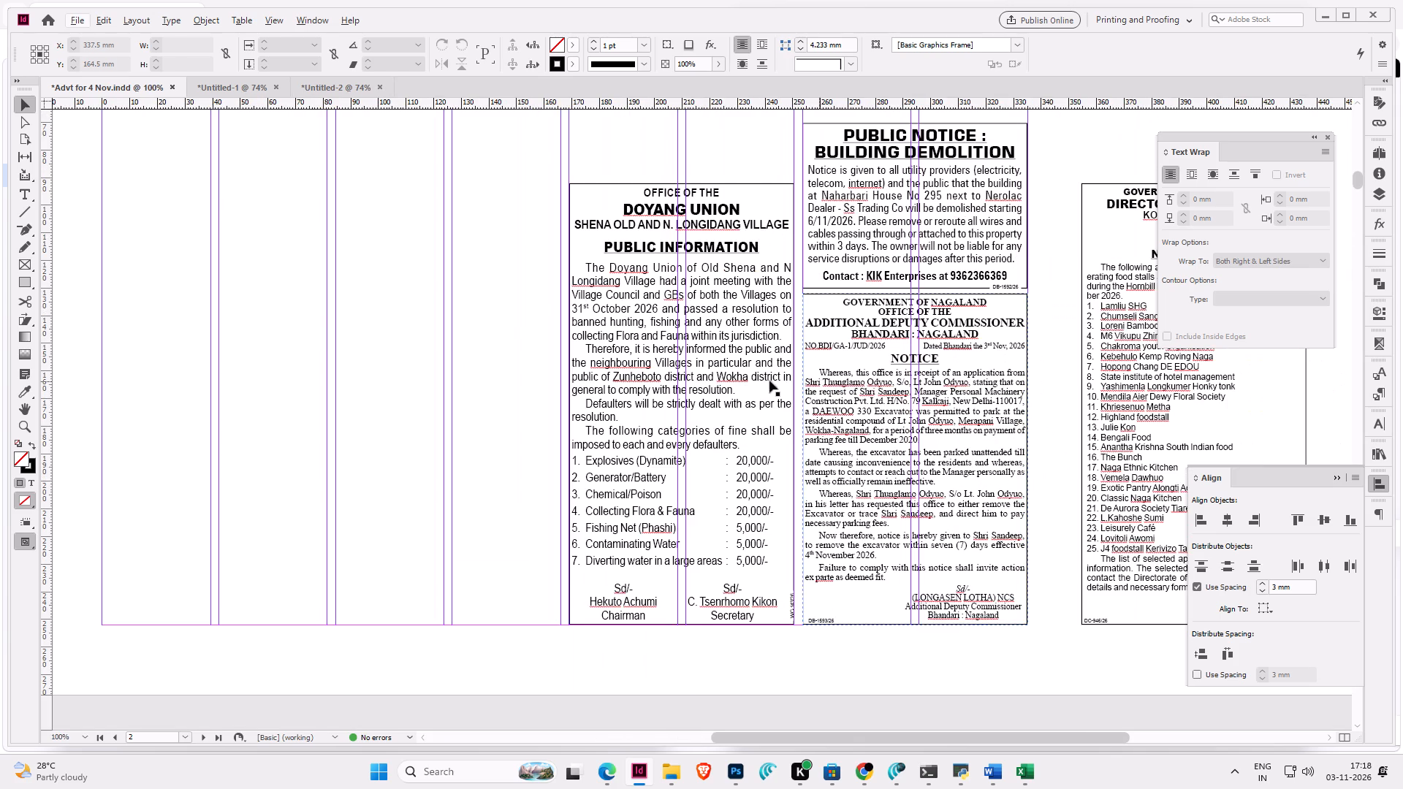
{"action": "scroll", "coordinate": [672, 379], "scroll_direction": "up", "scroll_amount": 2, "text": "alt"}
{"action": "left_click", "coordinate": [672, 379]}
{"action": "key", "text": "t"}
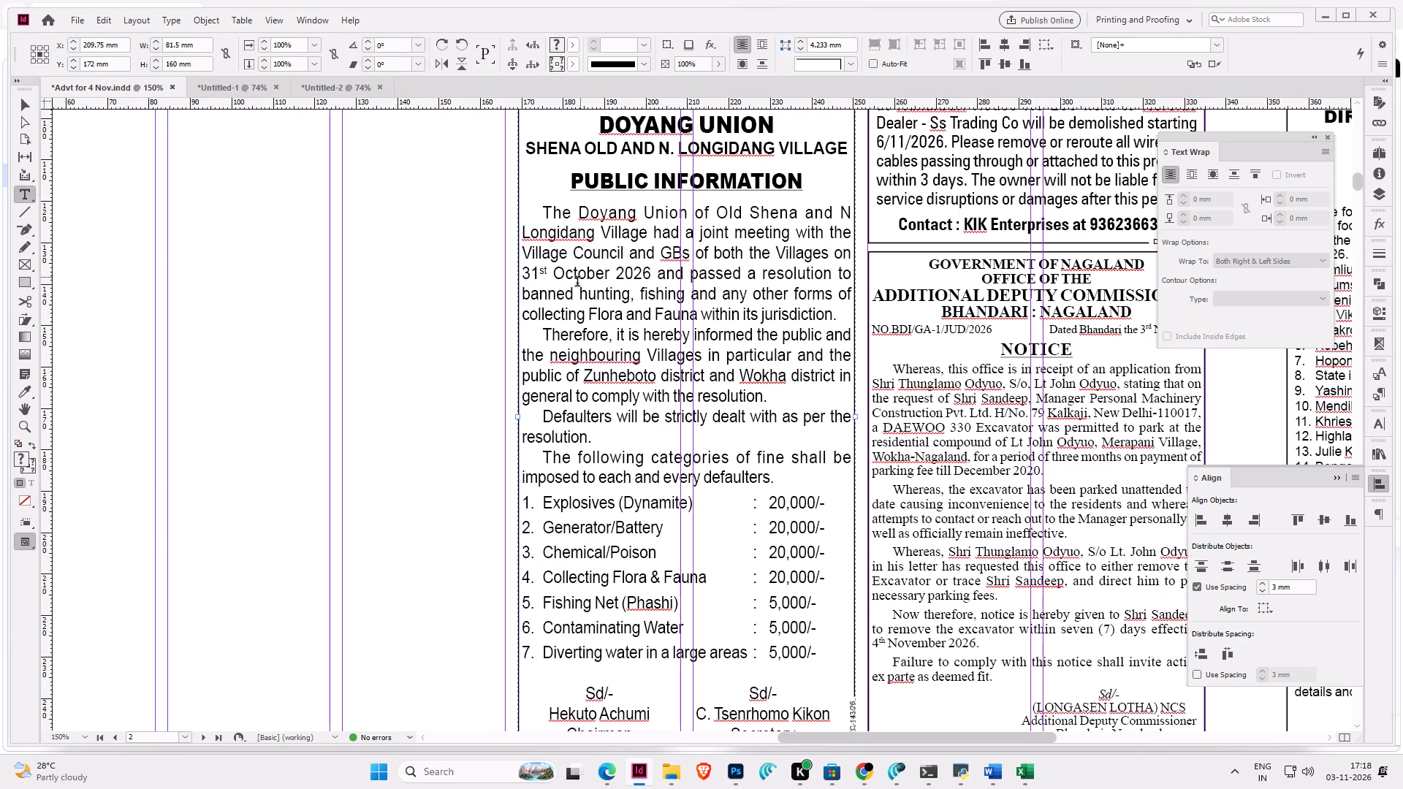
{"action": "left_click_drag", "start_coordinate": [548, 294], "coordinate": [572, 290]}
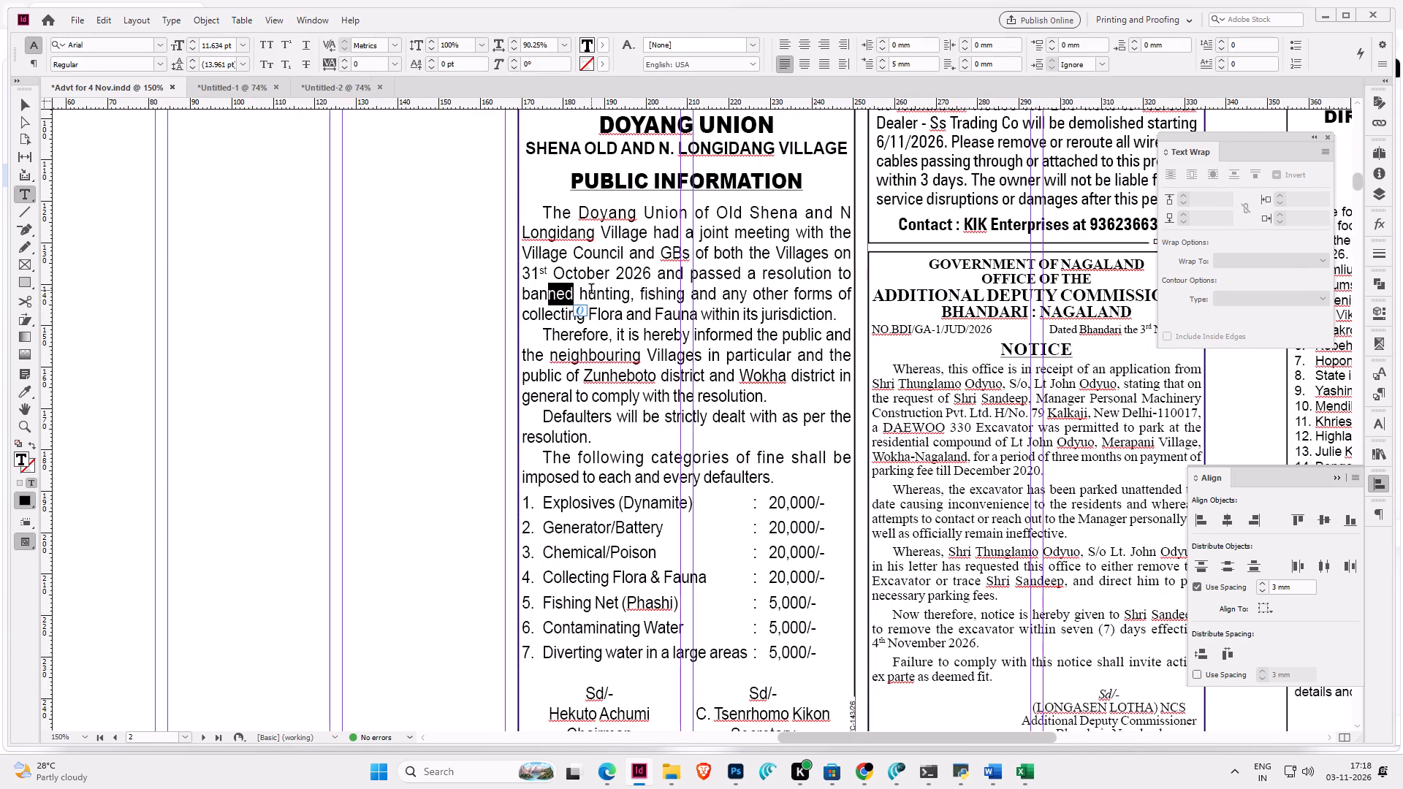
{"action": "key", "text": "Delete"}
{"action": "left_click", "coordinate": [590, 292]}
{"action": "key", "text": "ctrl+s"}
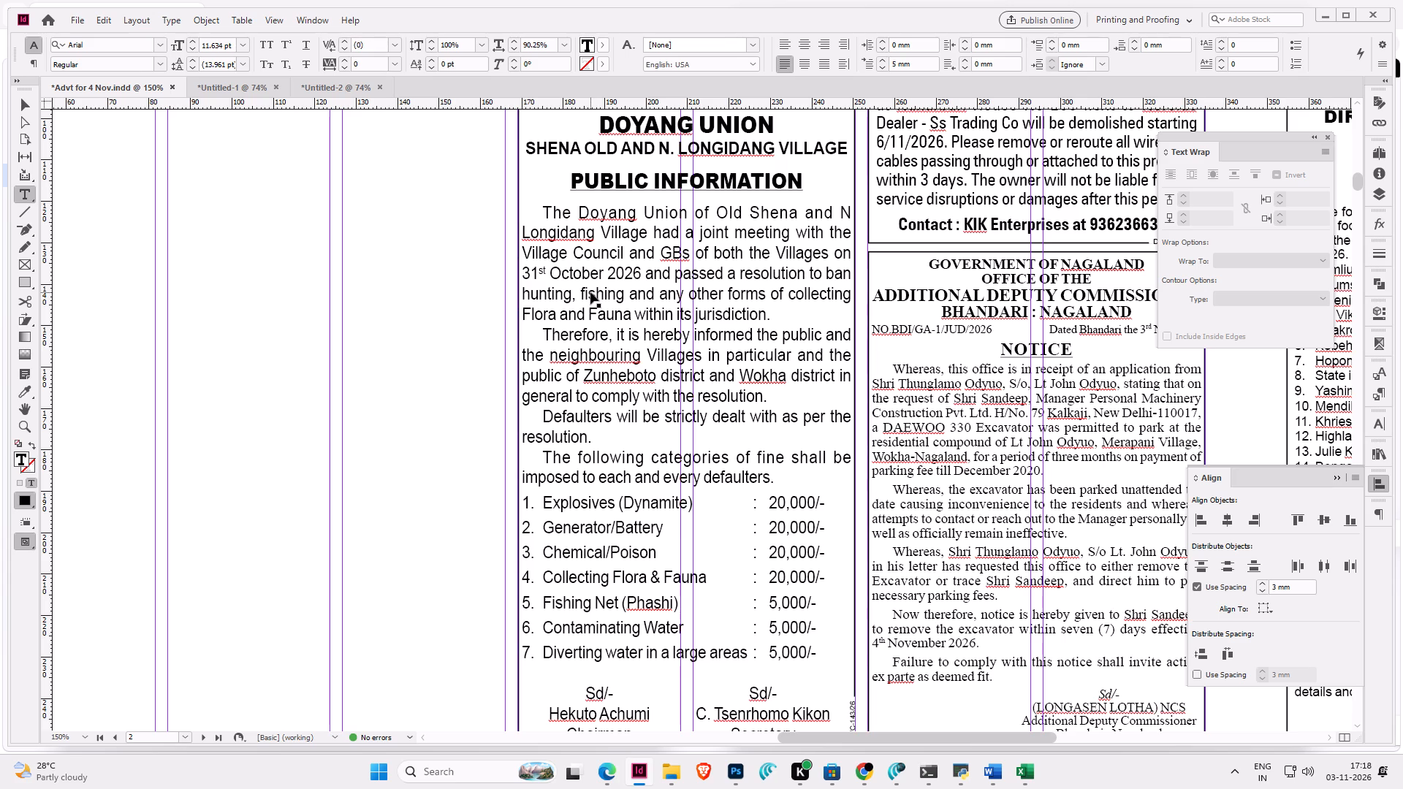
{"action": "left_click", "coordinate": [23, 107]}
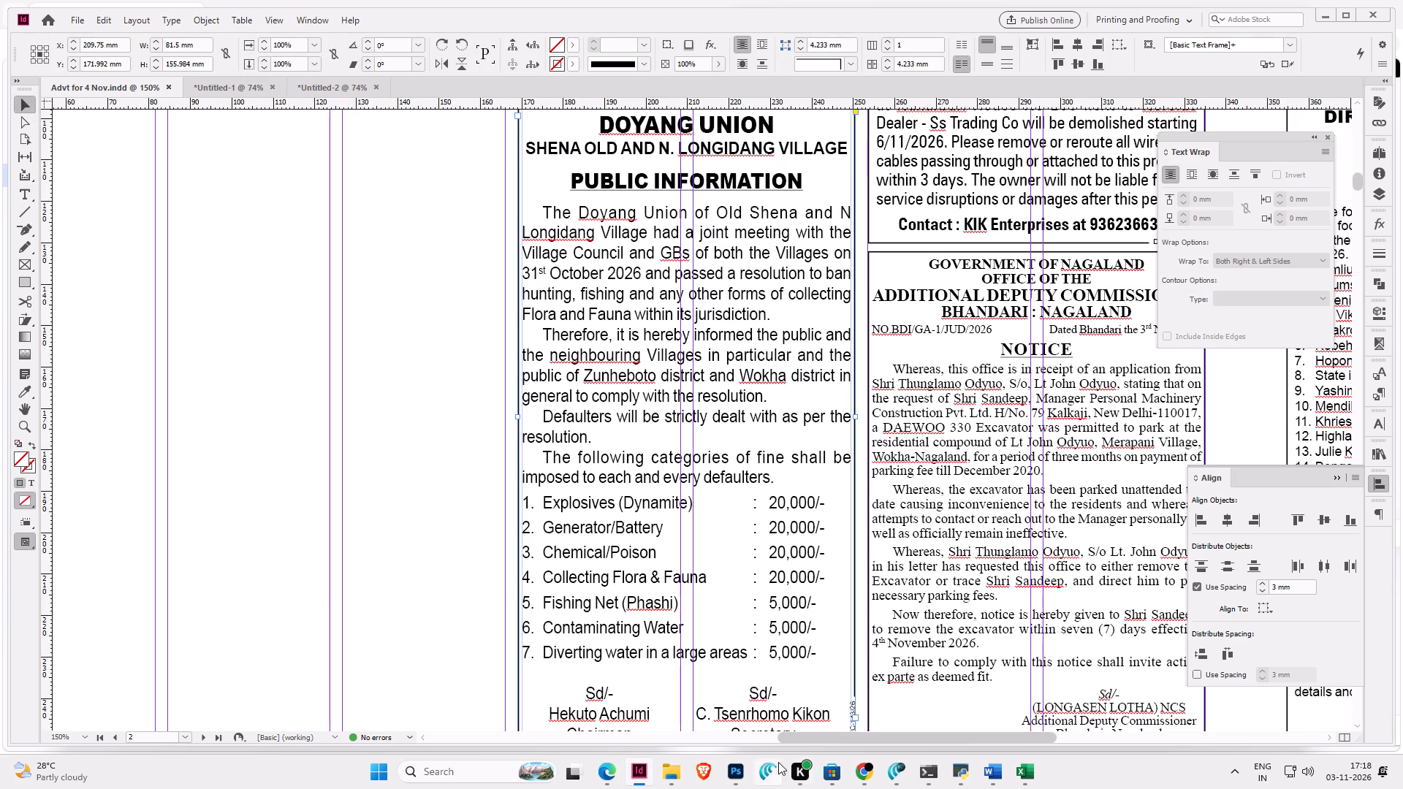
Back in the Labour Register, save an EL entry from 24-5-2025 to 27-5-2025 for the non-journalist at serial number 16 on the ADM sheet.
{"action": "left_click", "coordinate": [957, 783]}
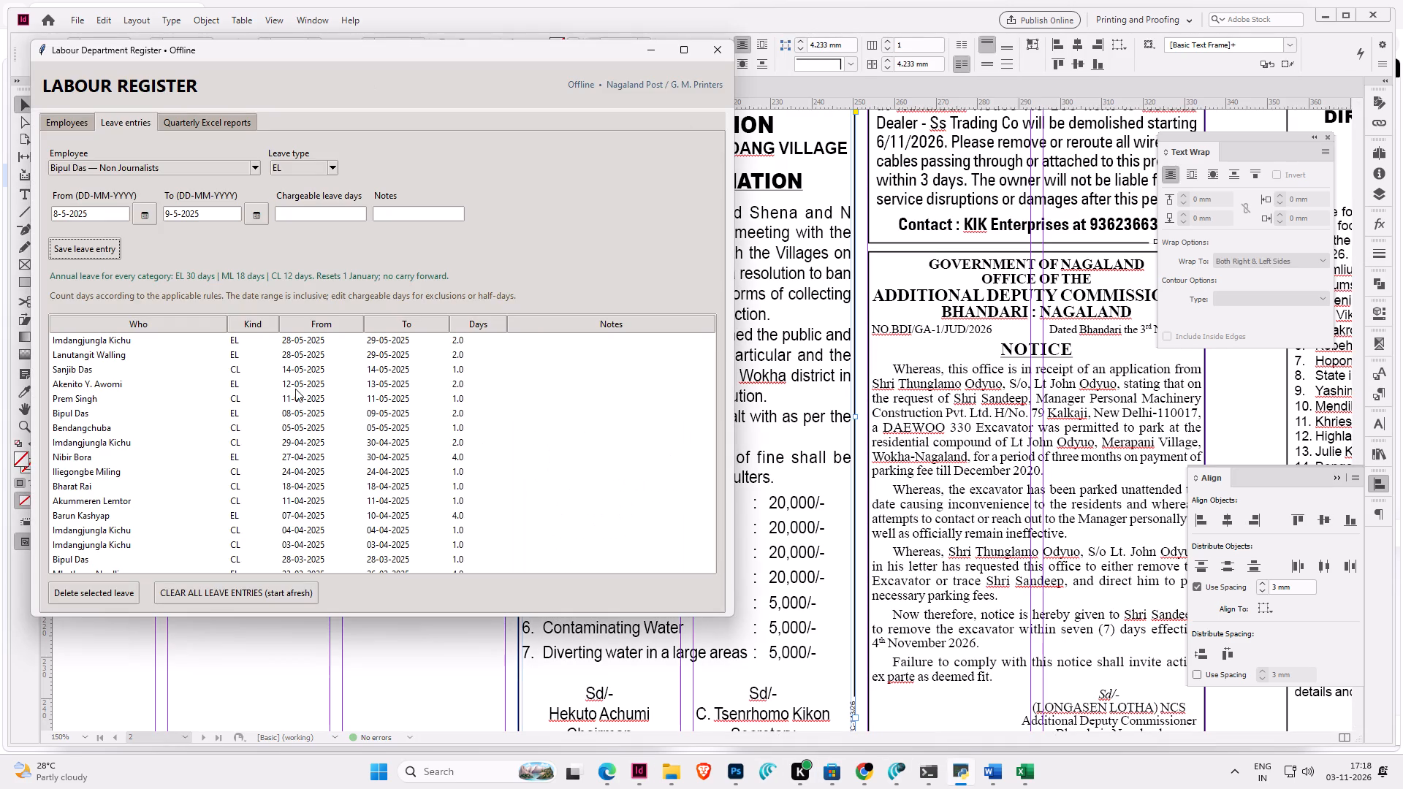
{"action": "left_click", "coordinate": [1029, 774]}
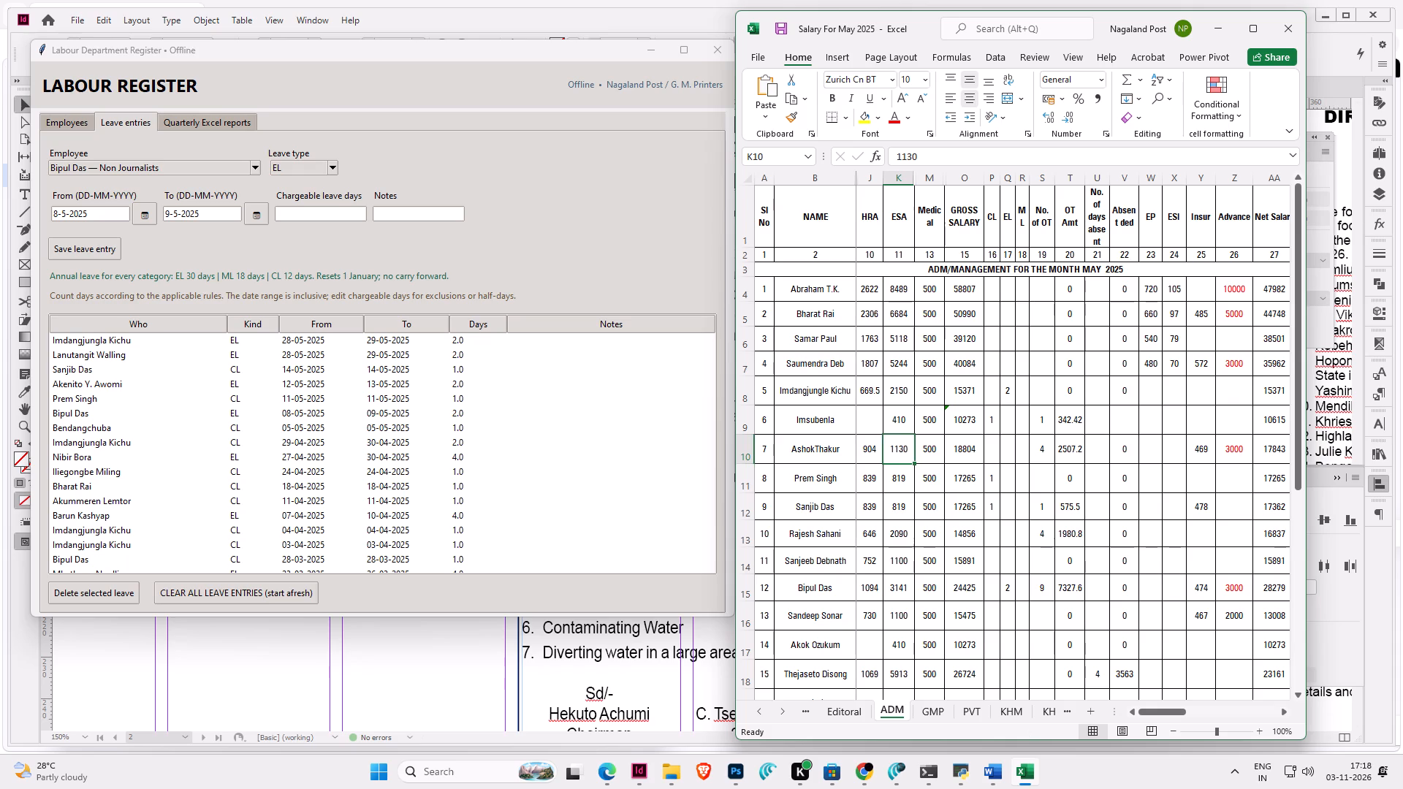
{"action": "scroll", "coordinate": [996, 588], "scroll_direction": "down", "scroll_amount": 2}
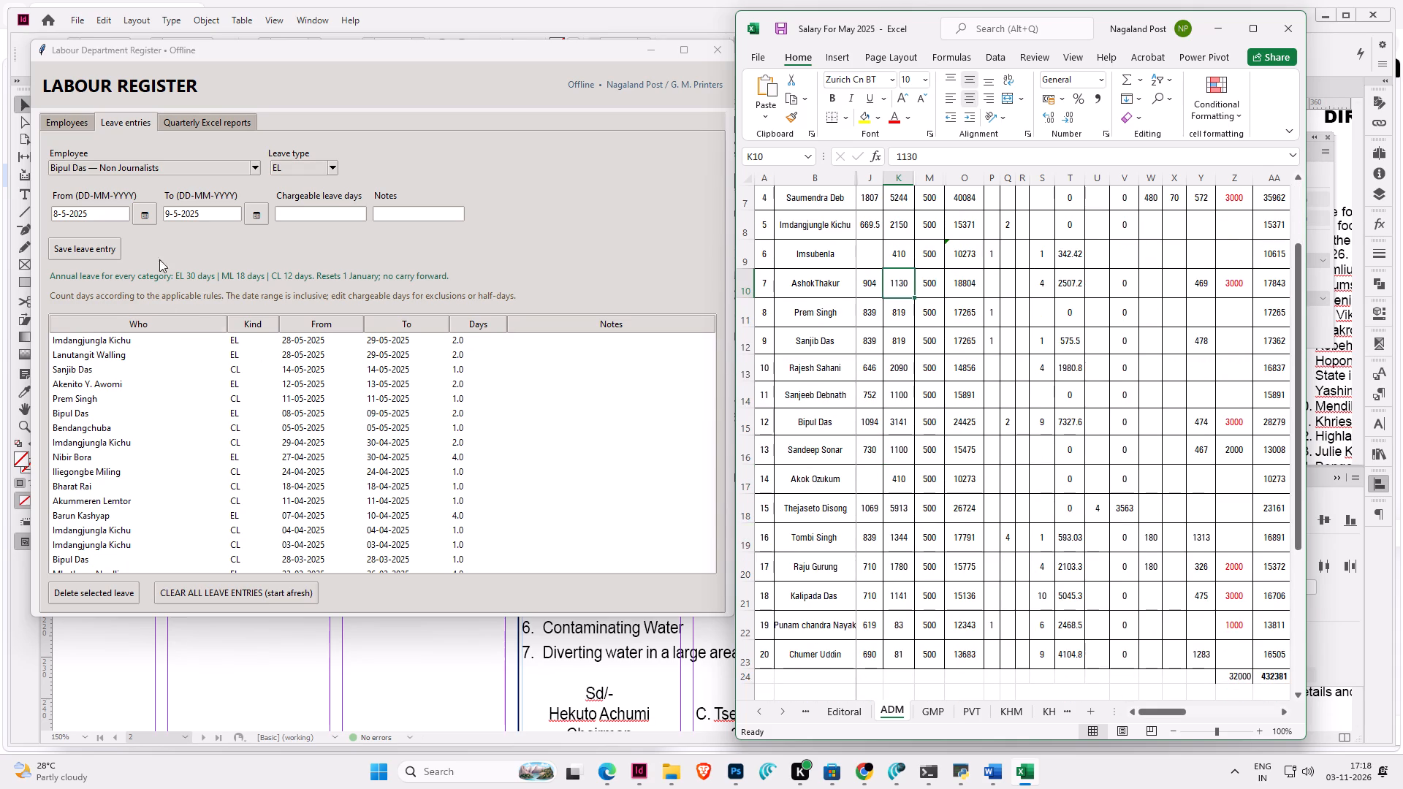
{"action": "left_click", "coordinate": [159, 167]}
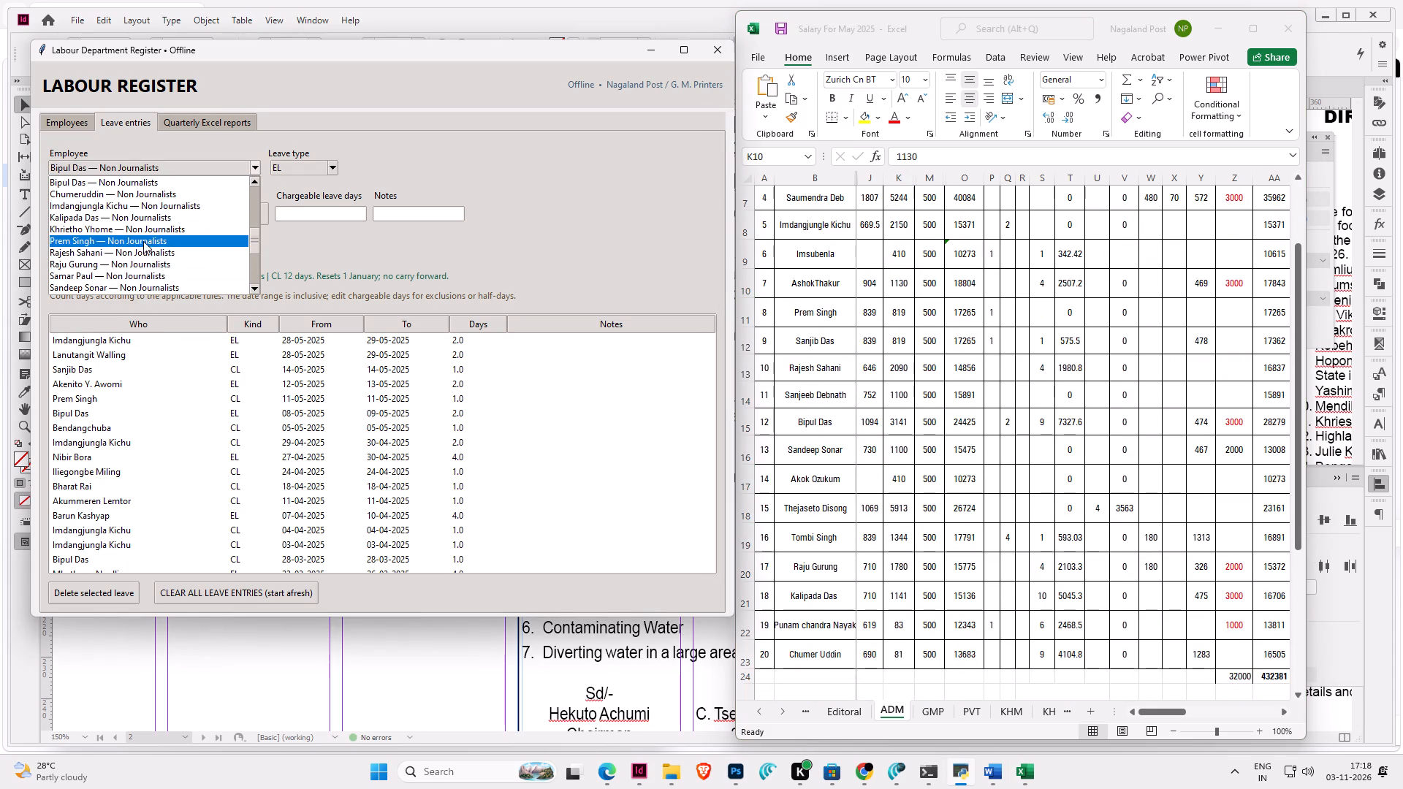
{"action": "scroll", "coordinate": [145, 240], "scroll_direction": "down", "scroll_amount": 1}
{"action": "scroll", "coordinate": [145, 240], "scroll_direction": "up", "scroll_amount": 1}
{"action": "scroll", "coordinate": [145, 240], "scroll_direction": "down", "scroll_amount": 2}
{"action": "left_click", "coordinate": [122, 262]}
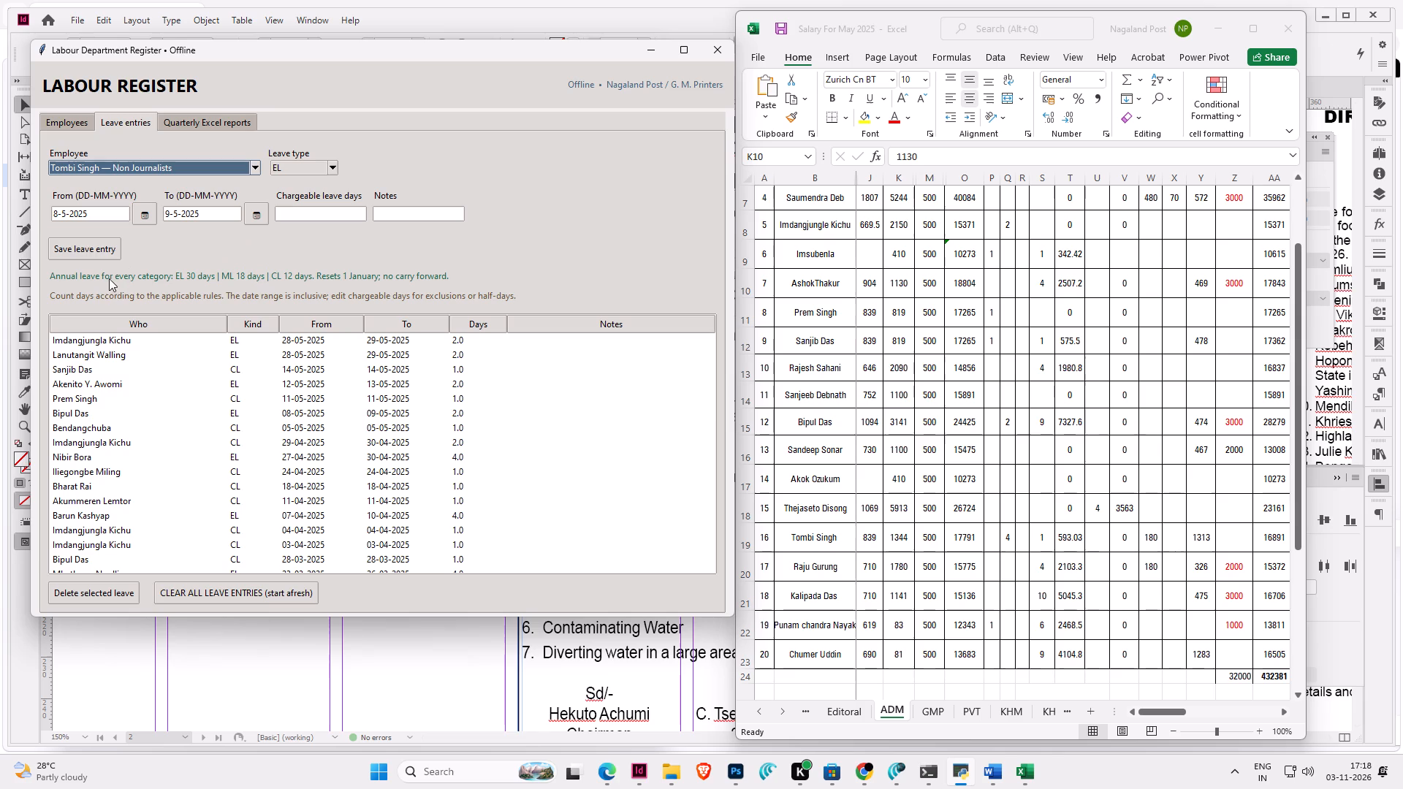
{"action": "left_click_drag", "start_coordinate": [56, 210], "coordinate": [29, 209]}
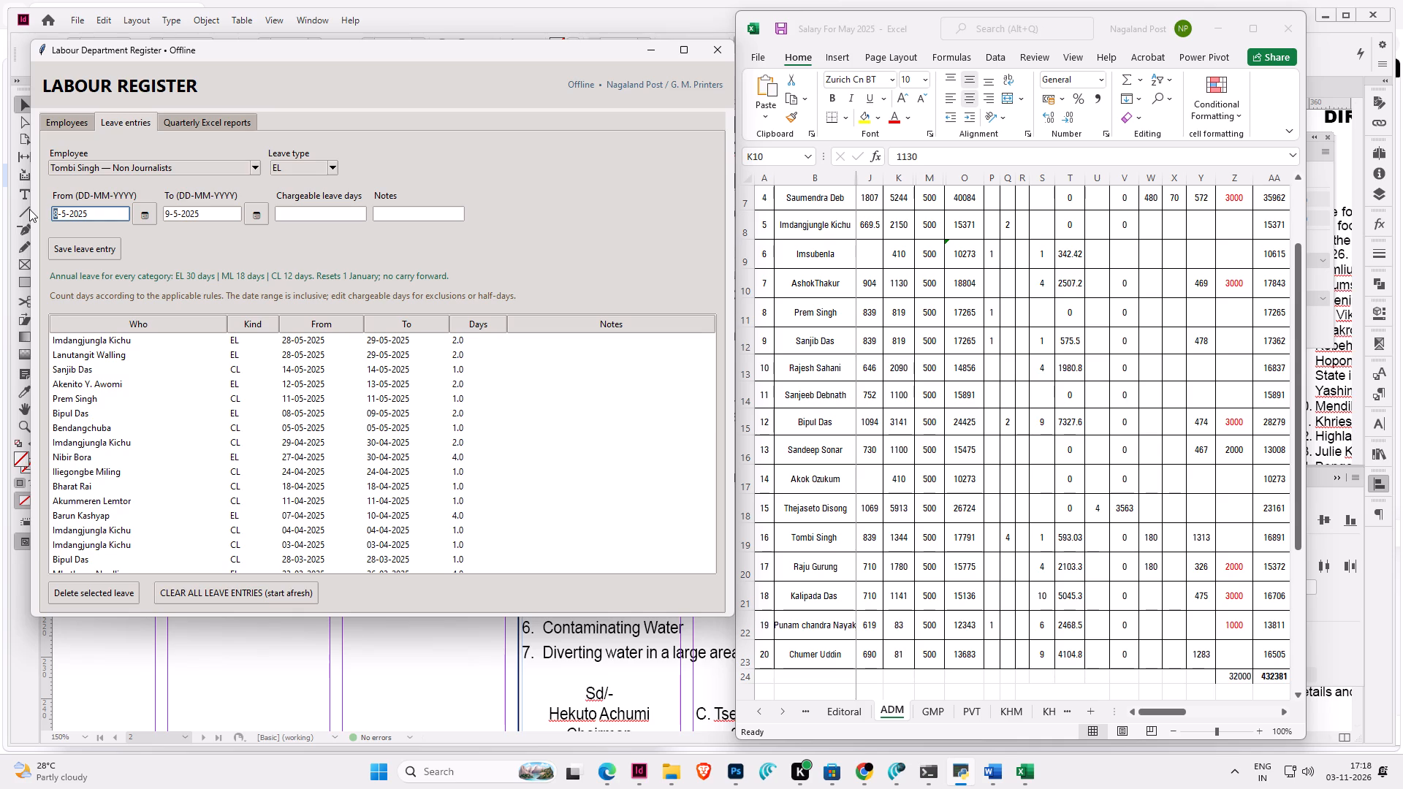
{"action": "type", "text": "24"}
{"action": "left_click_drag", "start_coordinate": [167, 210], "coordinate": [148, 207]}
{"action": "left_click_drag", "start_coordinate": [169, 213], "coordinate": [139, 213]}
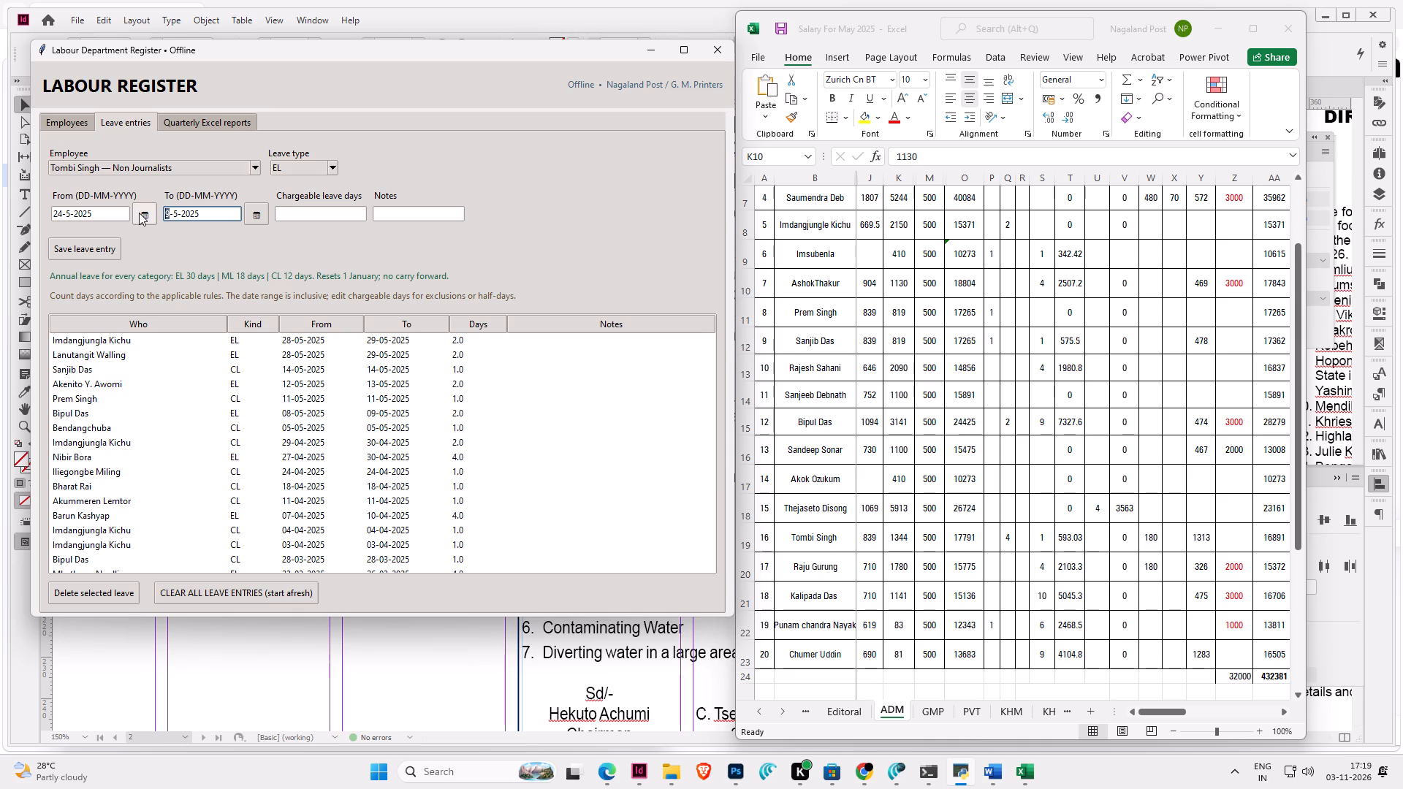
{"action": "type", "text": "27"}
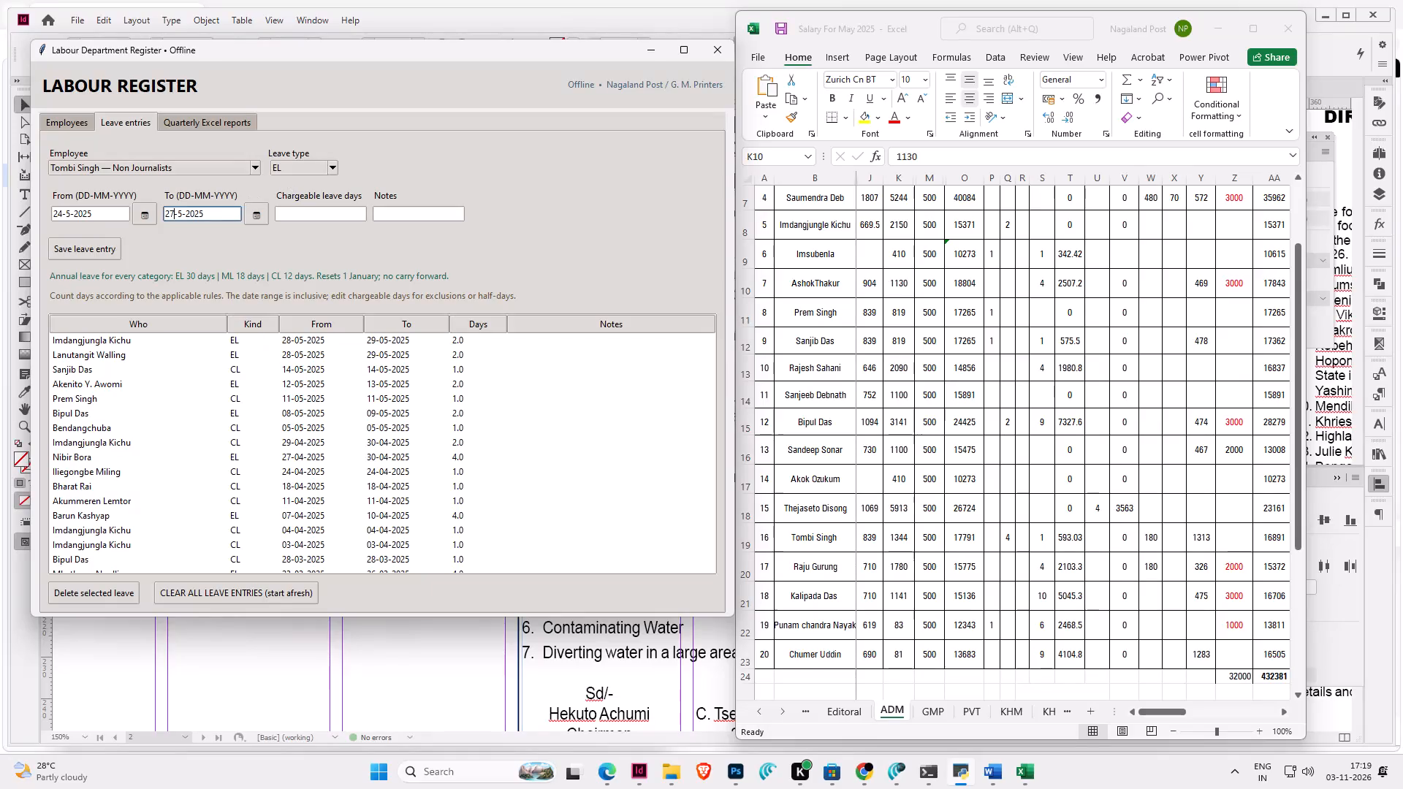
{"action": "left_click", "coordinate": [72, 246]}
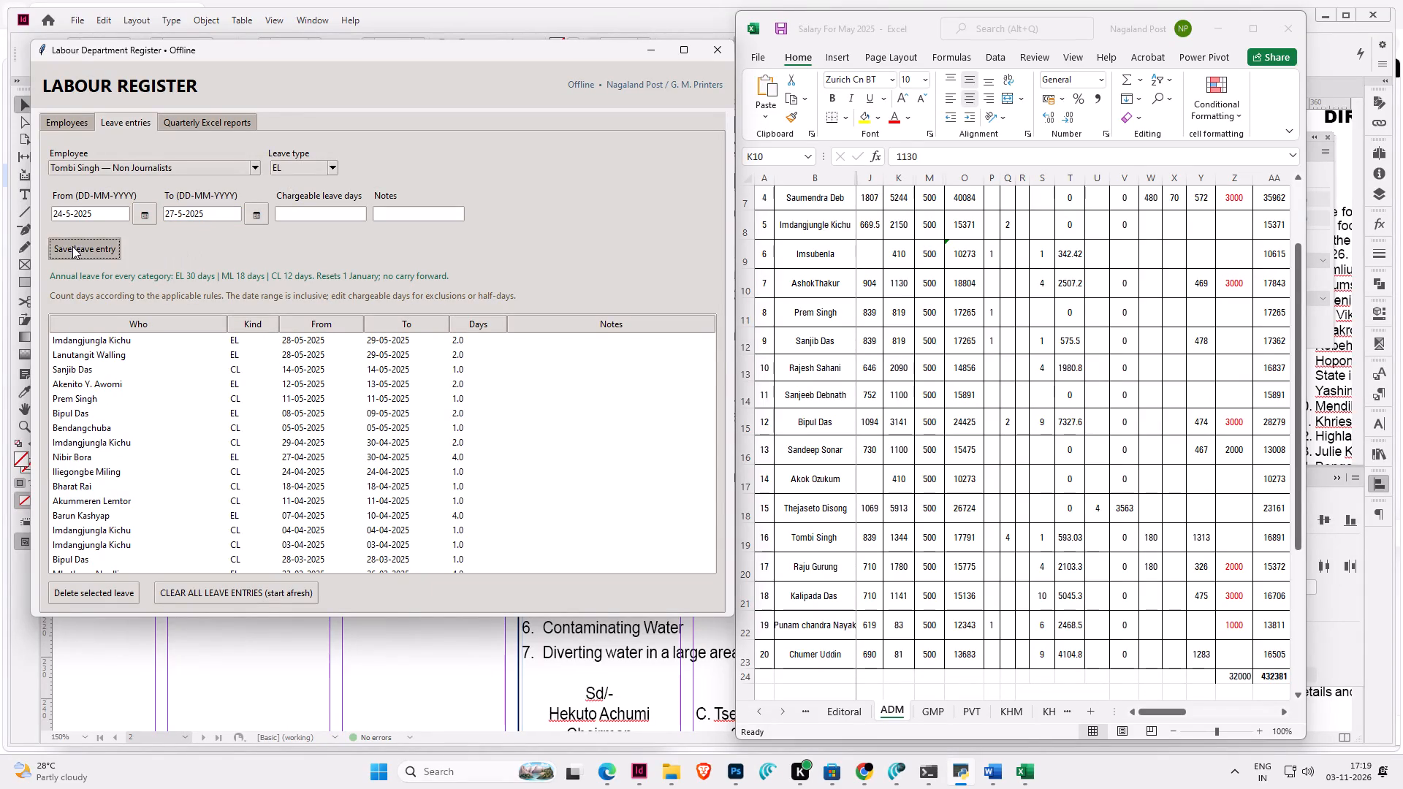
{"action": "left_click", "coordinate": [730, 432]}
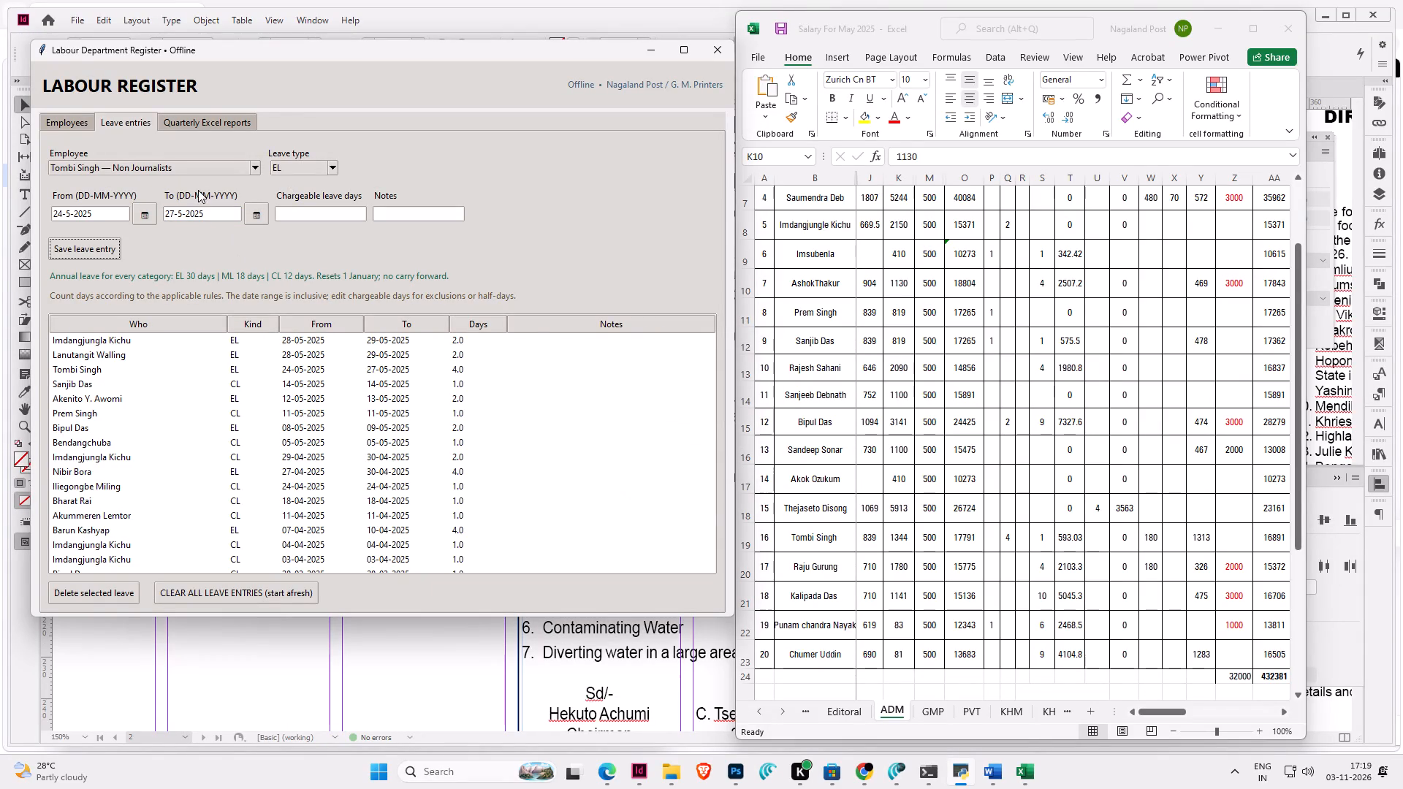
Save a one-day CL entry for 30-5-2025 for the factory worker at serial number 19 on the ADM sheet.
{"action": "left_click", "coordinate": [184, 167]}
{"action": "scroll", "coordinate": [137, 198], "scroll_direction": "up", "scroll_amount": 6}
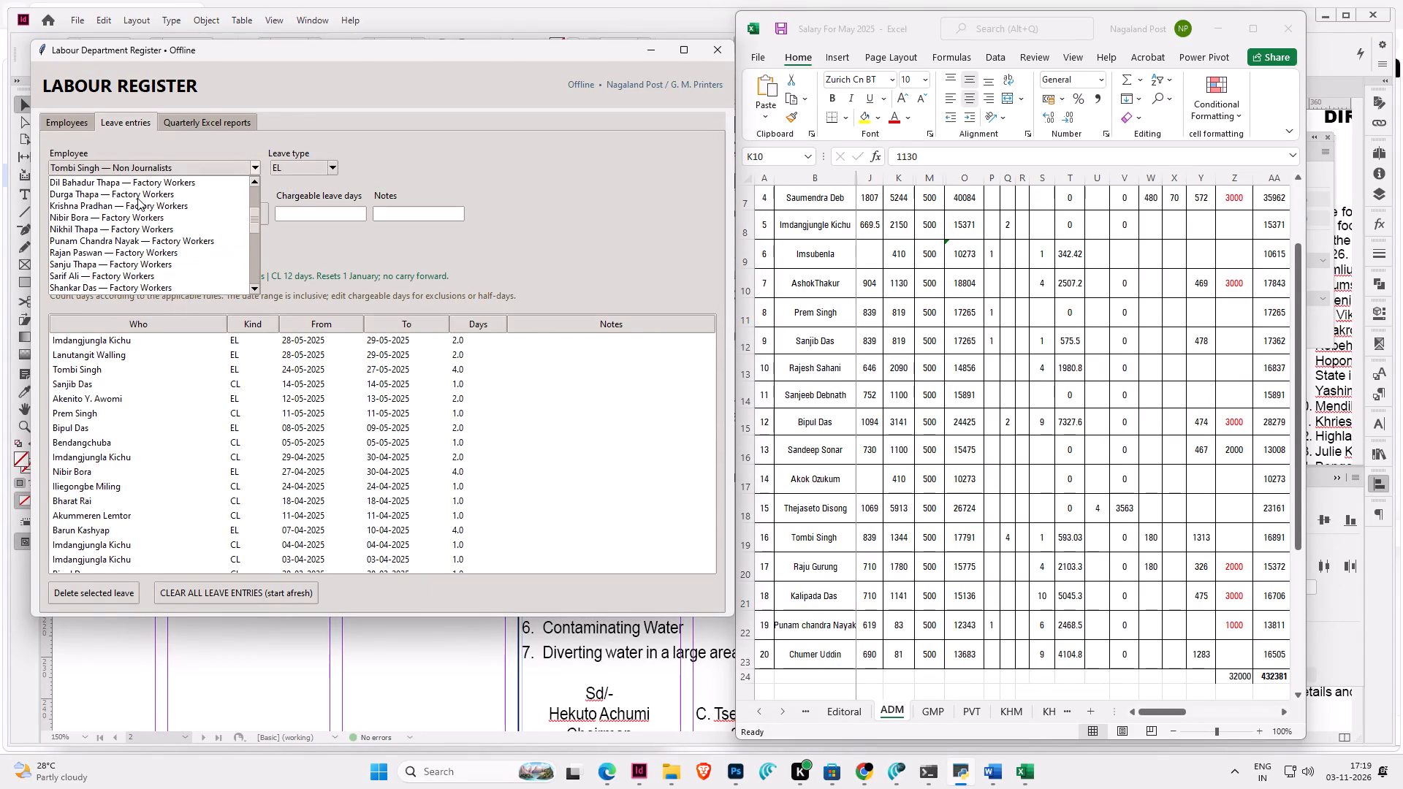
{"action": "left_click", "coordinate": [146, 245]}
{"action": "left_click", "coordinate": [344, 164]}
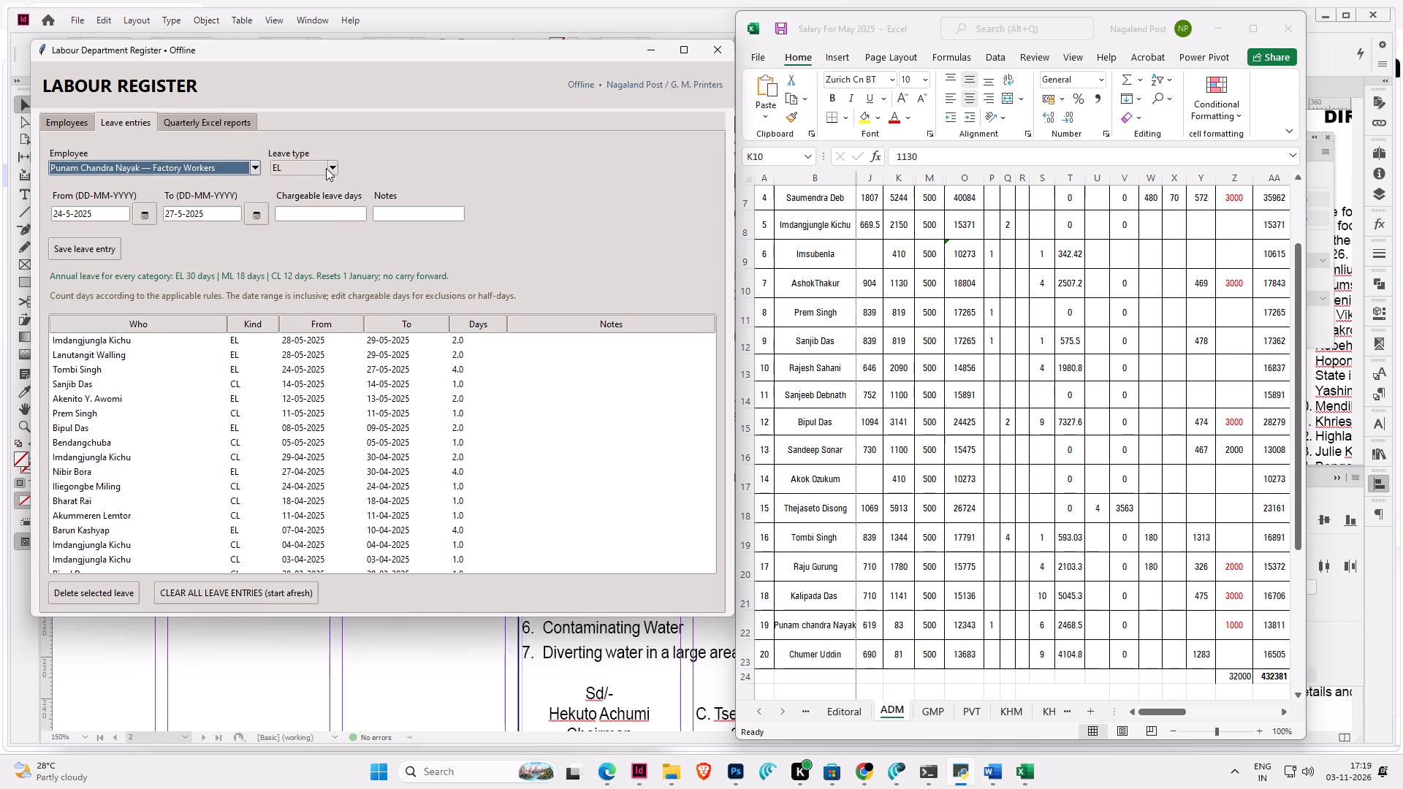
{"action": "left_click", "coordinate": [326, 168]}
{"action": "left_click", "coordinate": [303, 185]}
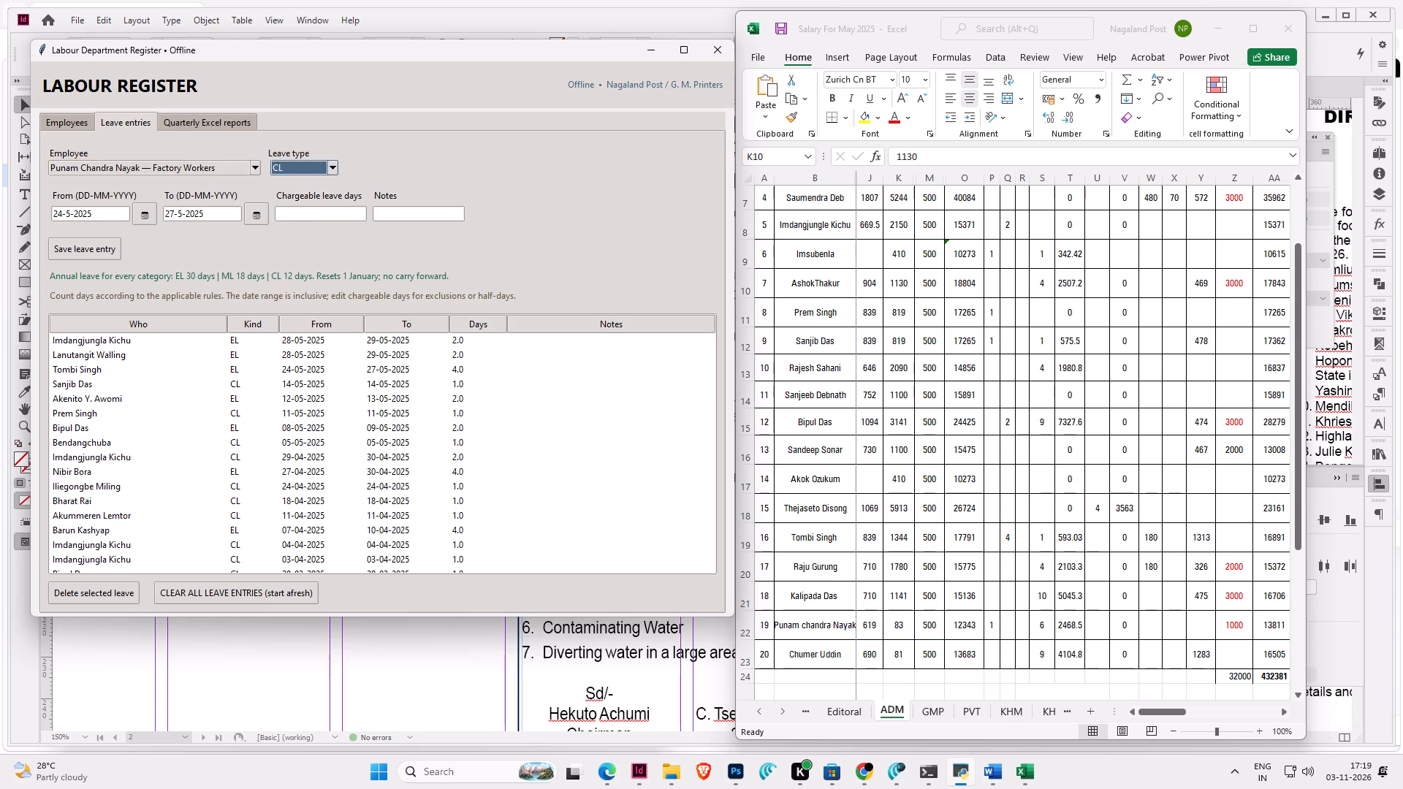
{"action": "left_click_drag", "start_coordinate": [63, 214], "coordinate": [17, 215]}
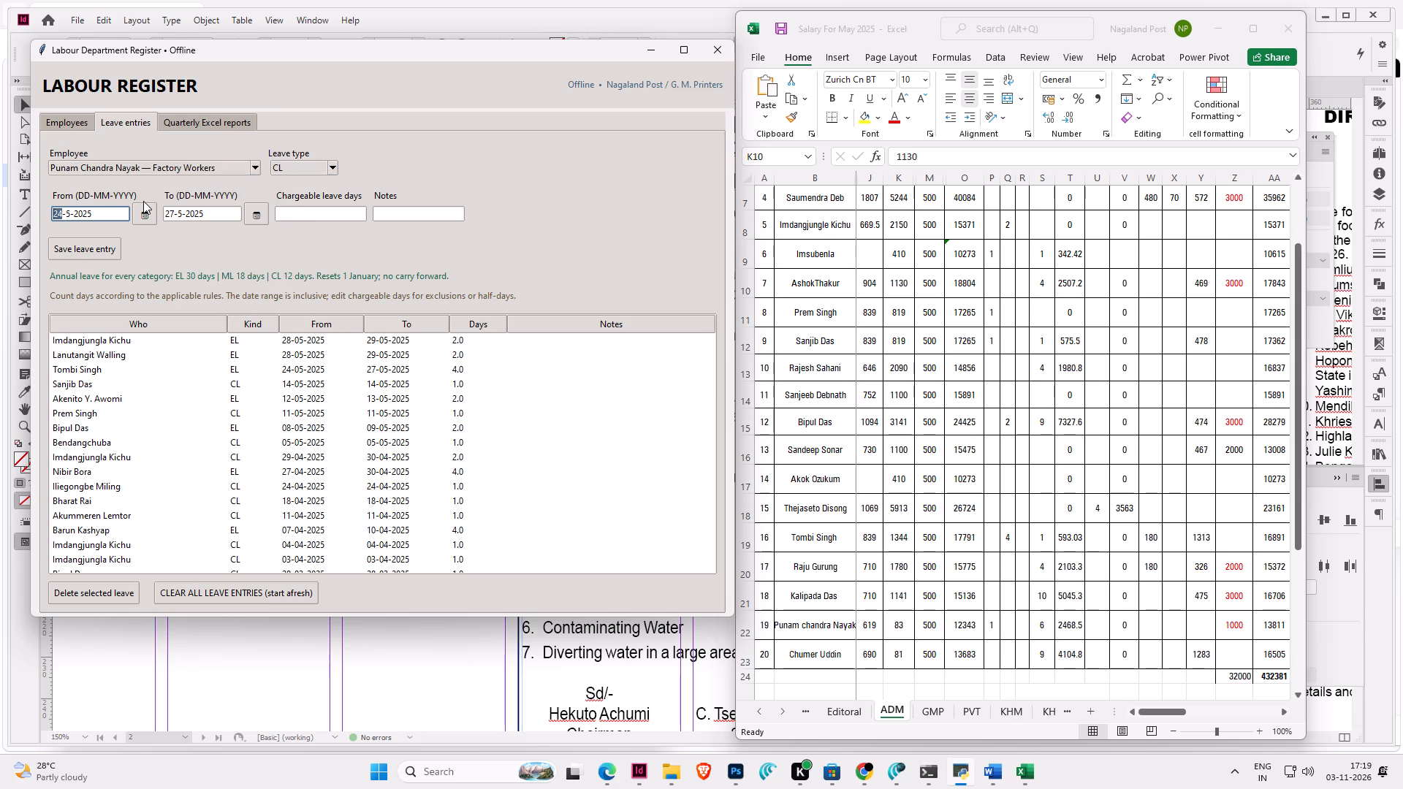
{"action": "key", "text": "3"}
{"action": "key", "text": "0"}
{"action": "left_click_drag", "start_coordinate": [175, 215], "coordinate": [141, 207]}
{"action": "type", "text": "30"}
{"action": "left_click", "coordinate": [84, 245]}
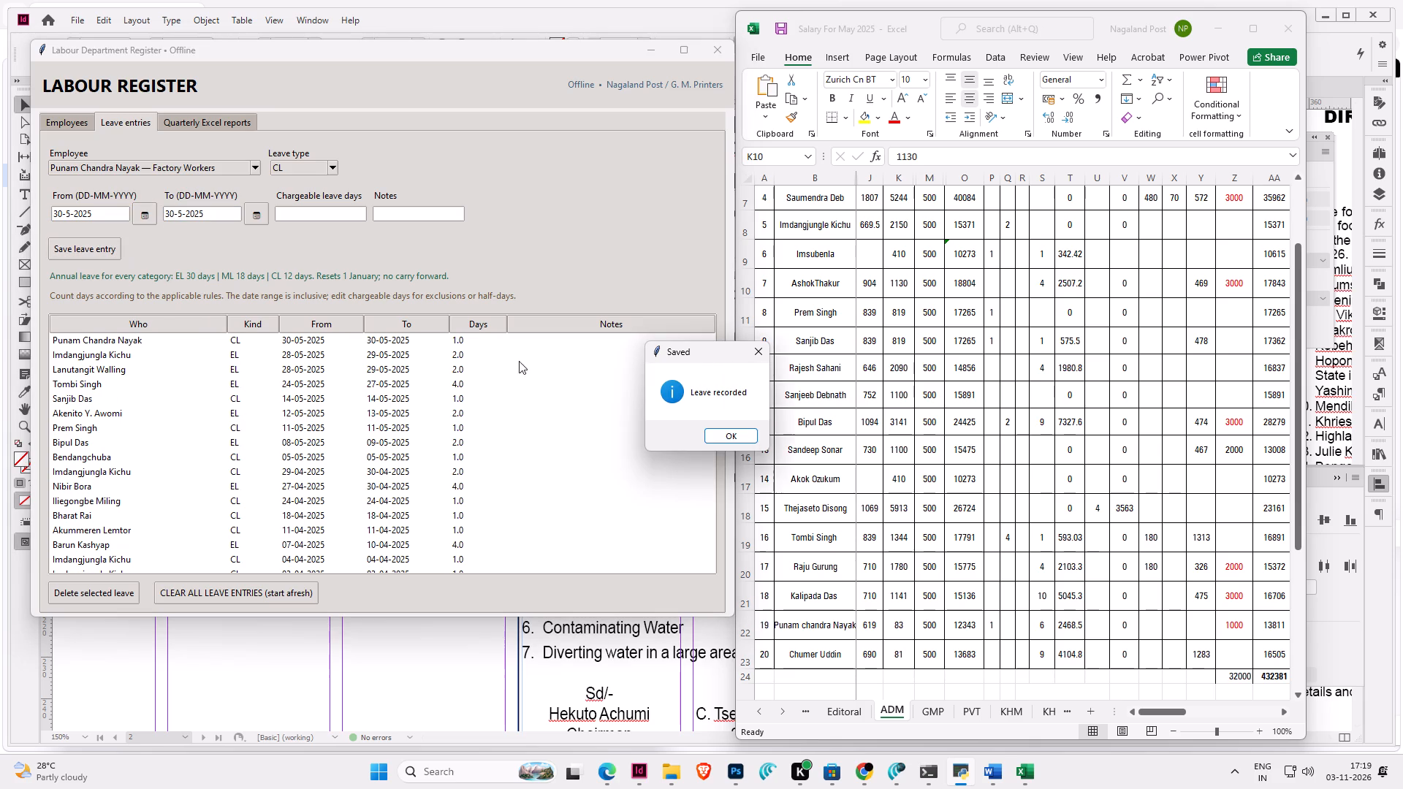
{"action": "left_click", "coordinate": [718, 441]}
On the GMP sheet of the May salary workbook, hide the columns from DESIGNATION through New Basic.
{"action": "left_click", "coordinate": [931, 509]}
{"action": "scroll", "coordinate": [932, 508], "scroll_direction": "down", "scroll_amount": 6}
{"action": "scroll", "coordinate": [932, 508], "scroll_direction": "up", "scroll_amount": 3}
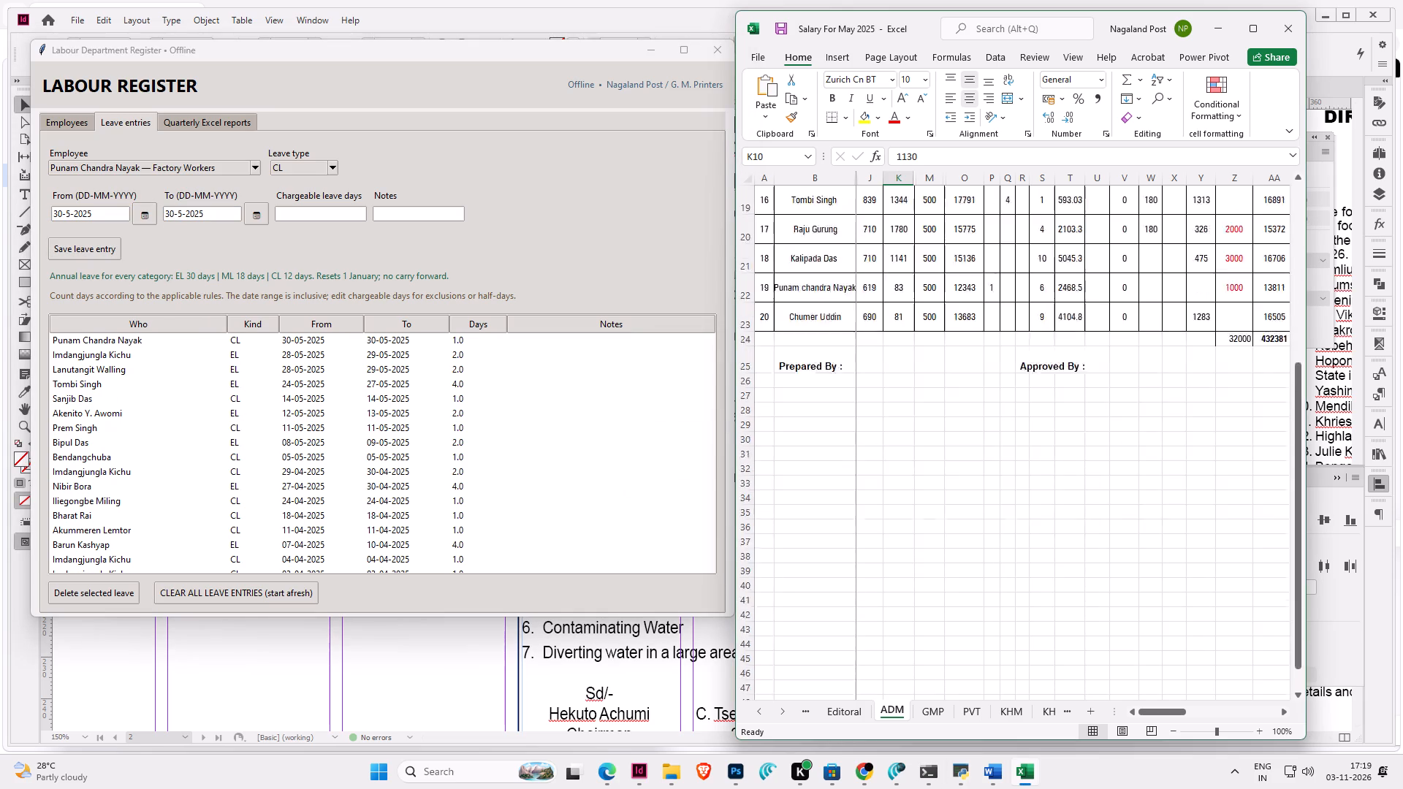
{"action": "scroll", "coordinate": [932, 508], "scroll_direction": "up", "scroll_amount": 3}
{"action": "left_click", "coordinate": [940, 711]}
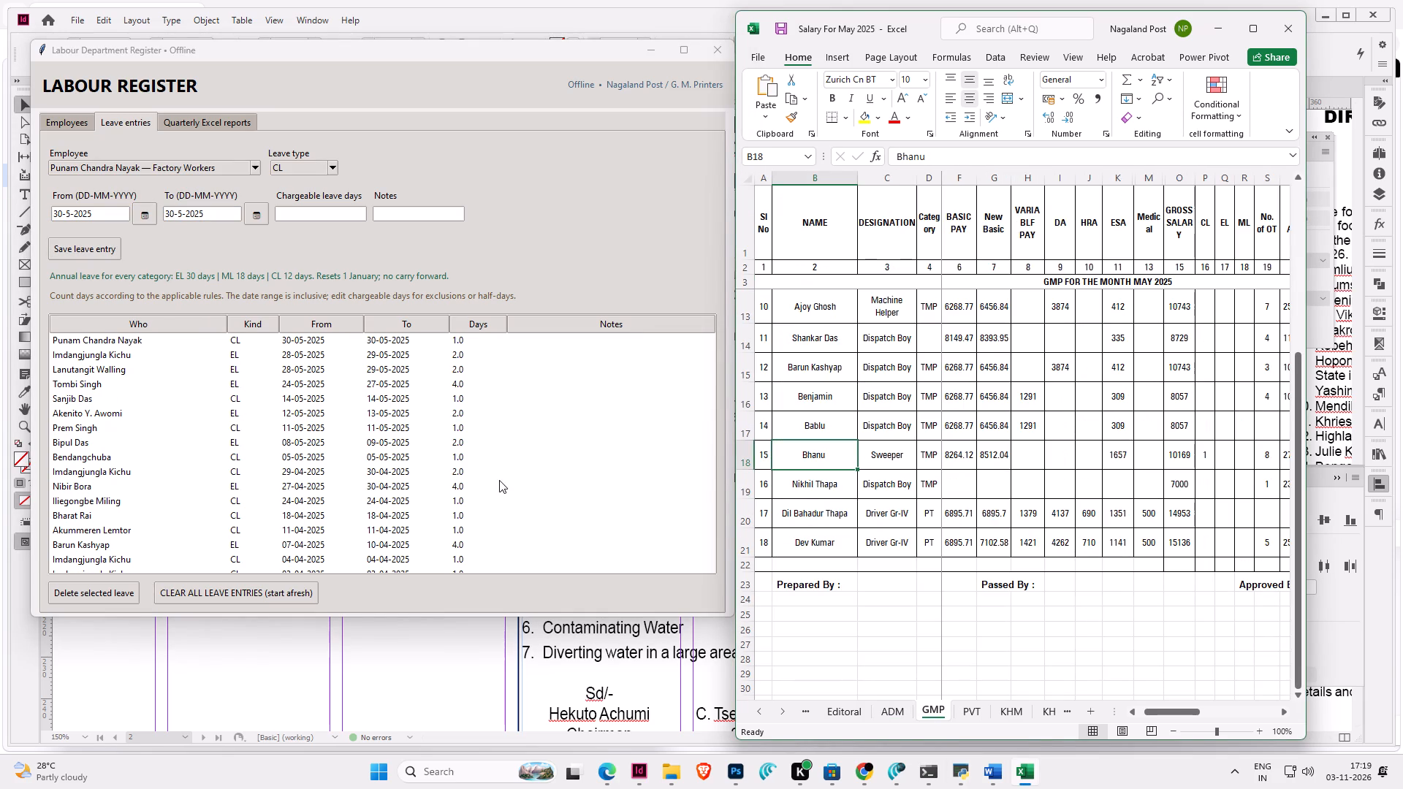
{"action": "left_click_drag", "start_coordinate": [893, 183], "coordinate": [994, 185]}
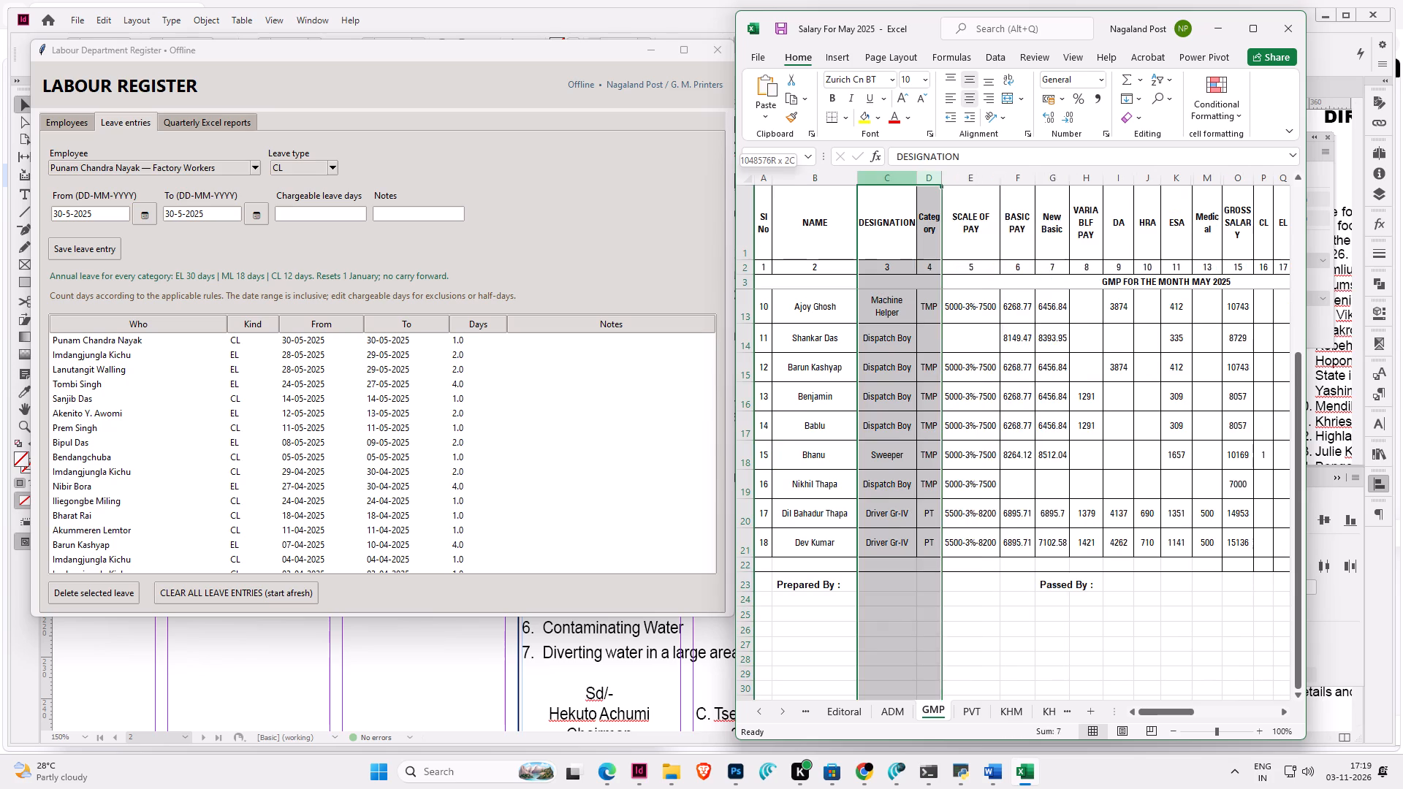
{"action": "left_click_drag", "start_coordinate": [994, 185], "coordinate": [1083, 190]}
{"action": "right_click", "coordinate": [1048, 253]}
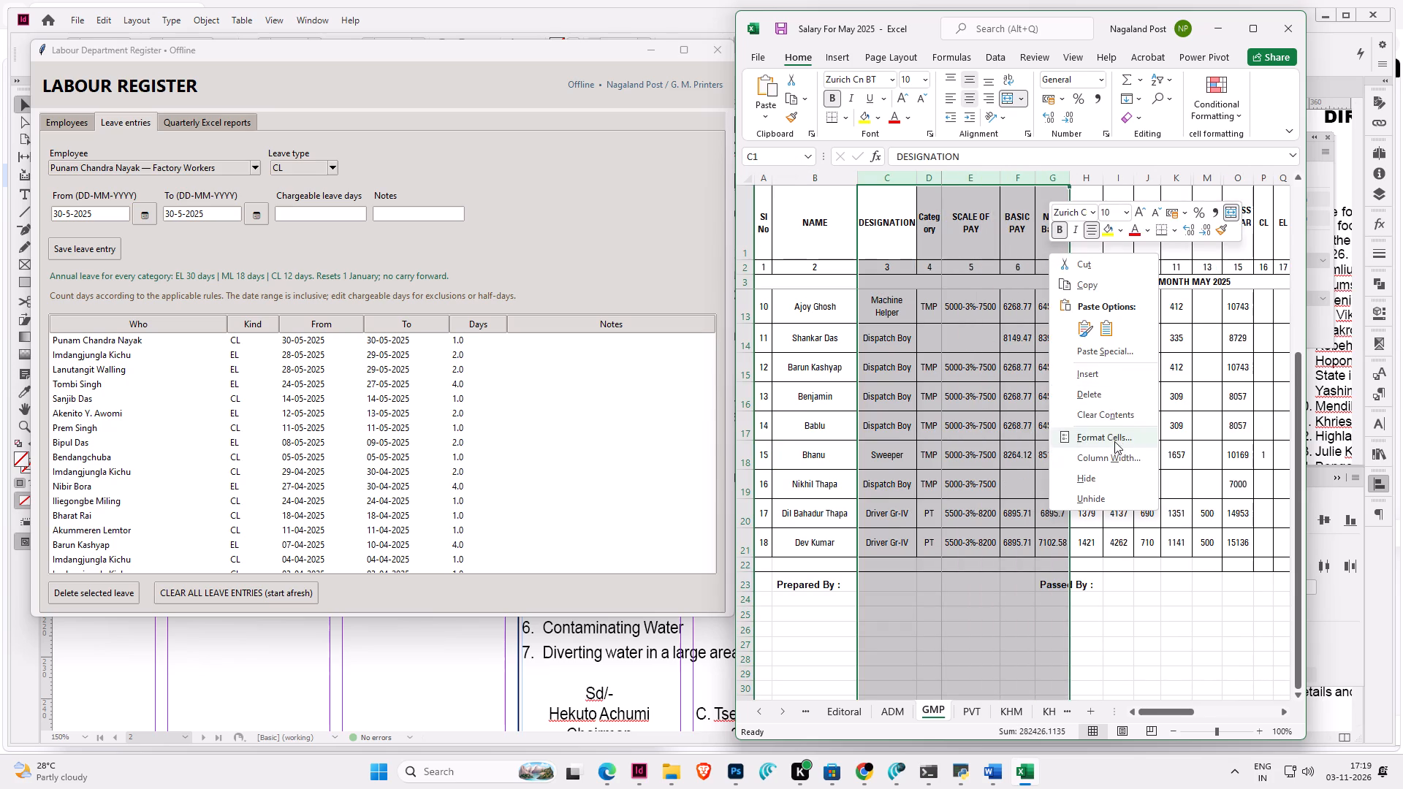
{"action": "left_click", "coordinate": [1110, 479]}
{"action": "left_click", "coordinate": [964, 367]}
In the Labour Register, save a one-day CL entry for 1-5-2025 for the factory worker at serial number 4 on the GMP sheet.
{"action": "scroll", "coordinate": [977, 384], "scroll_direction": "up", "scroll_amount": 9}
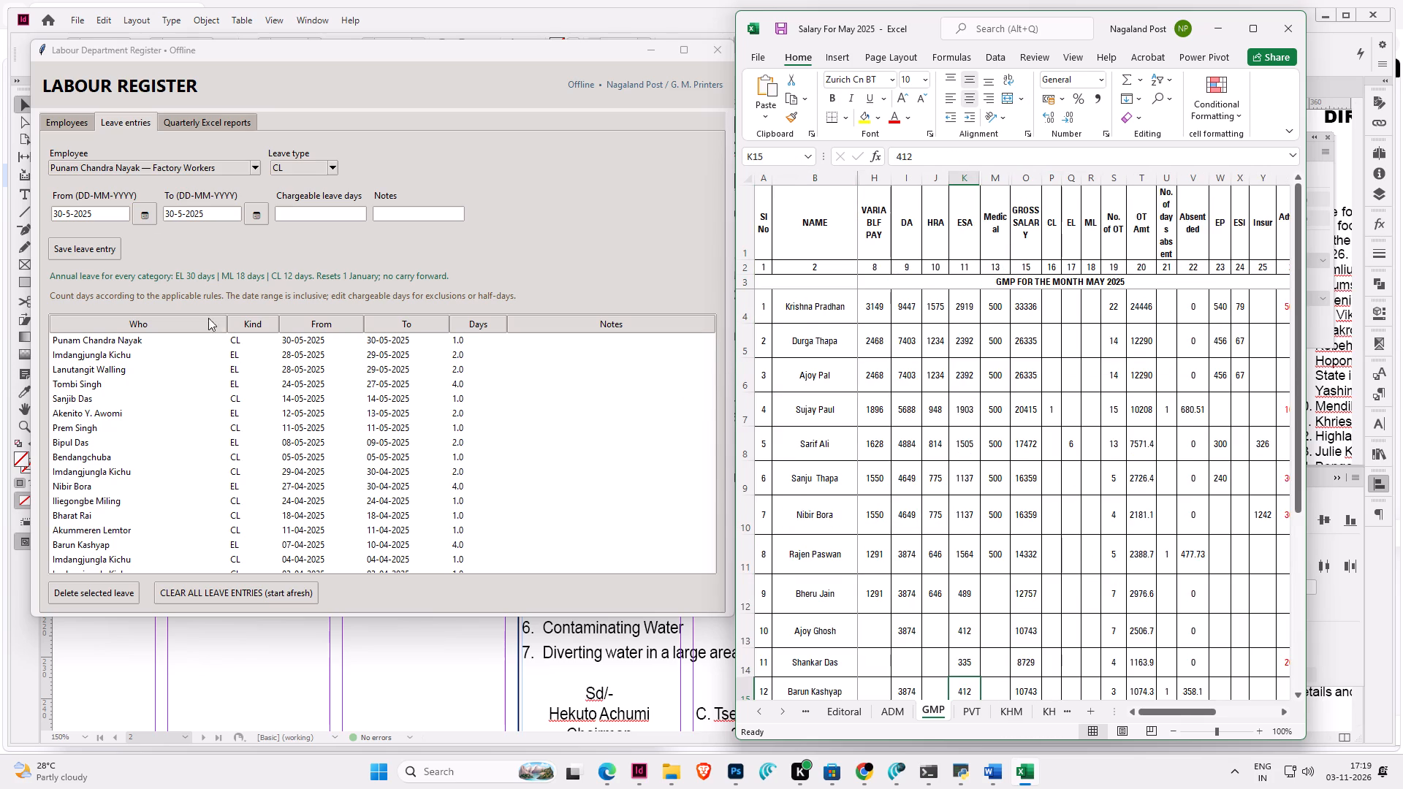
{"action": "left_click", "coordinate": [175, 161]}
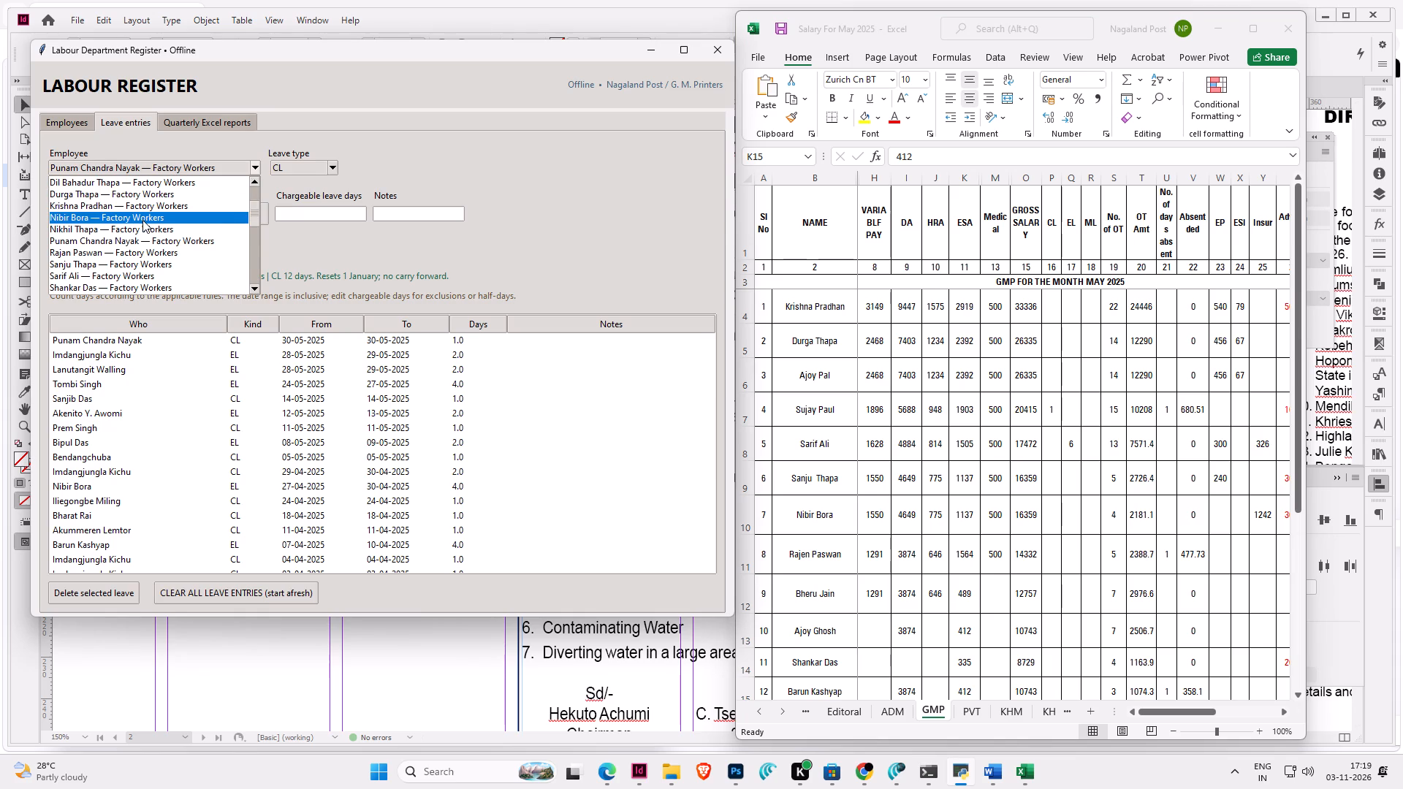
{"action": "scroll", "coordinate": [142, 221], "scroll_direction": "up", "scroll_amount": 6}
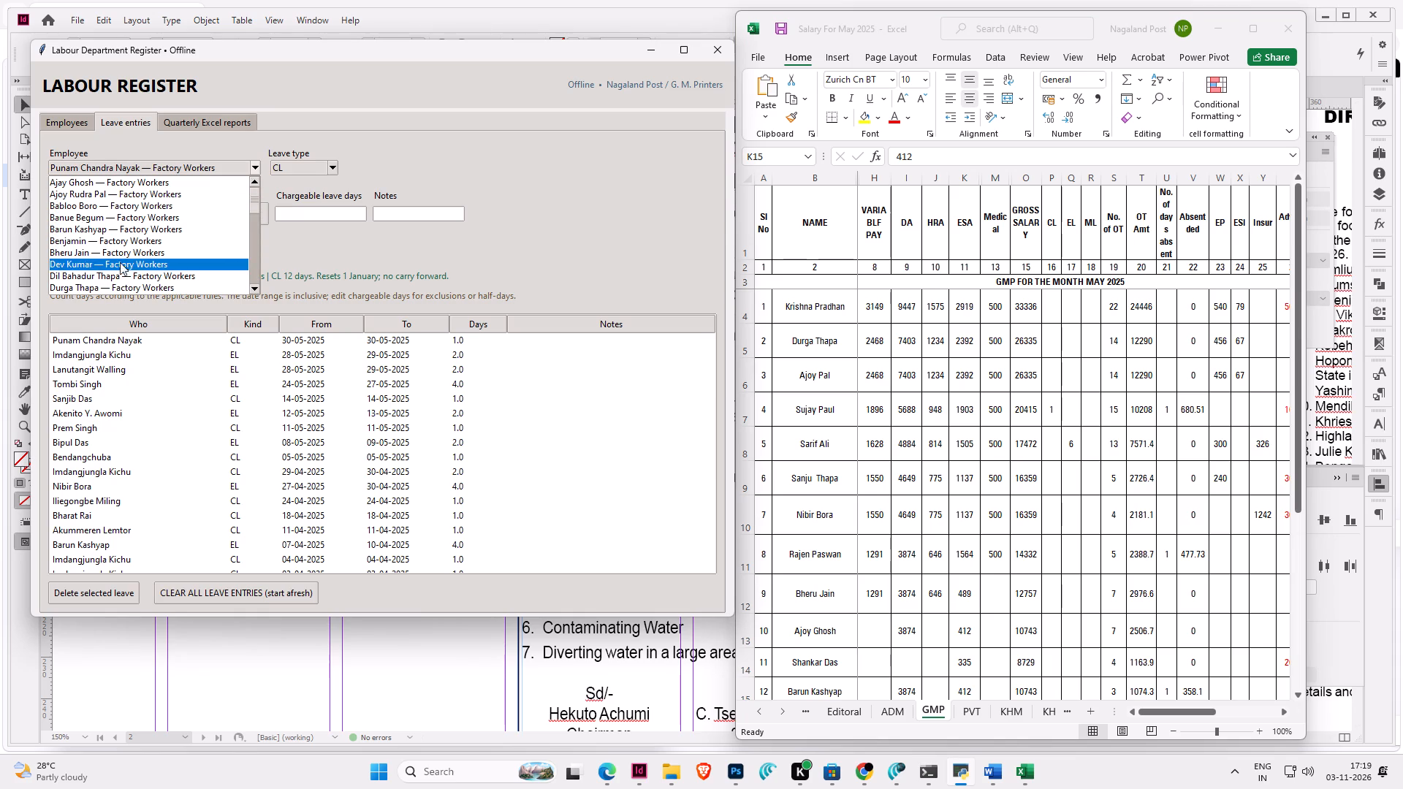
{"action": "scroll", "coordinate": [118, 265], "scroll_direction": "down", "scroll_amount": 2}
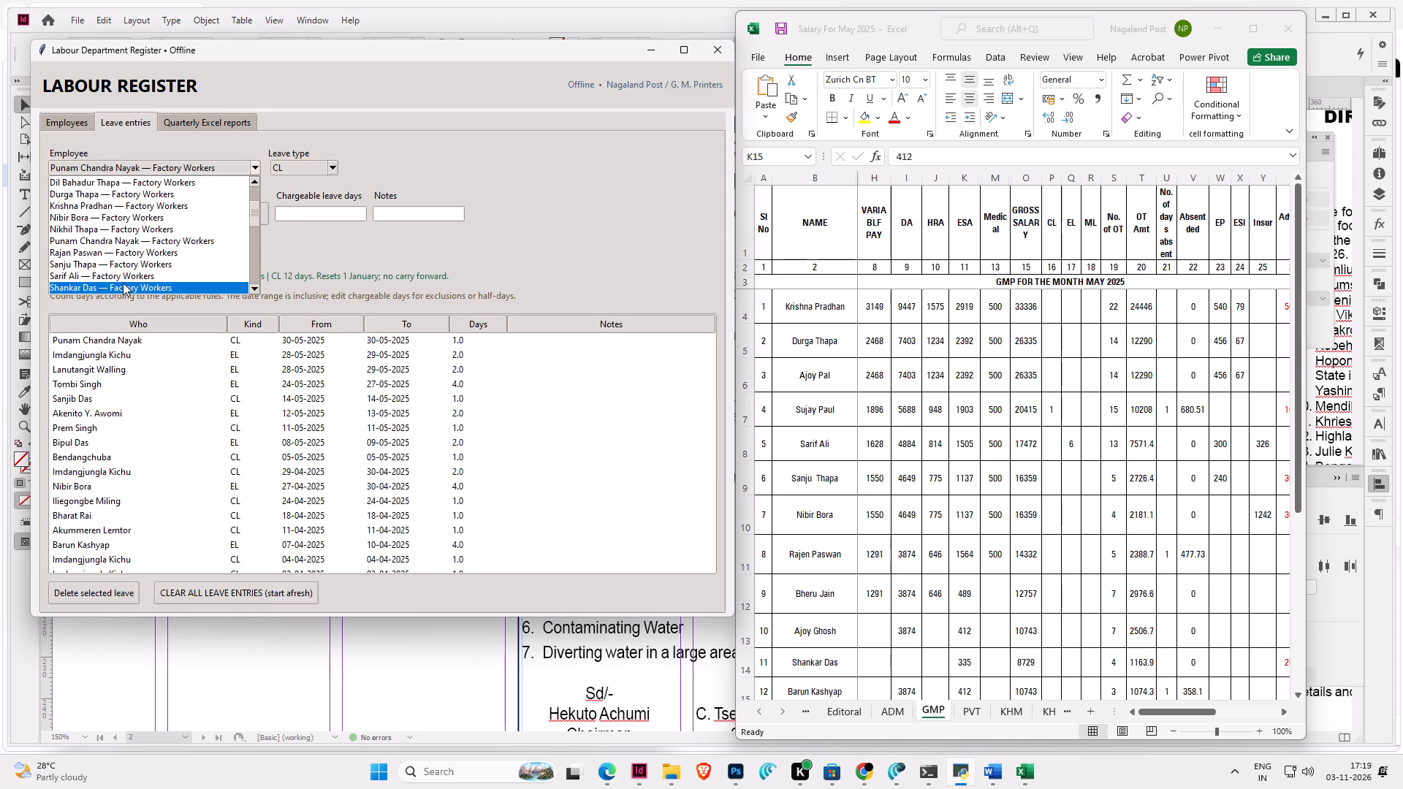
{"action": "scroll", "coordinate": [123, 283], "scroll_direction": "down", "scroll_amount": 1}
{"action": "left_click", "coordinate": [130, 255]}
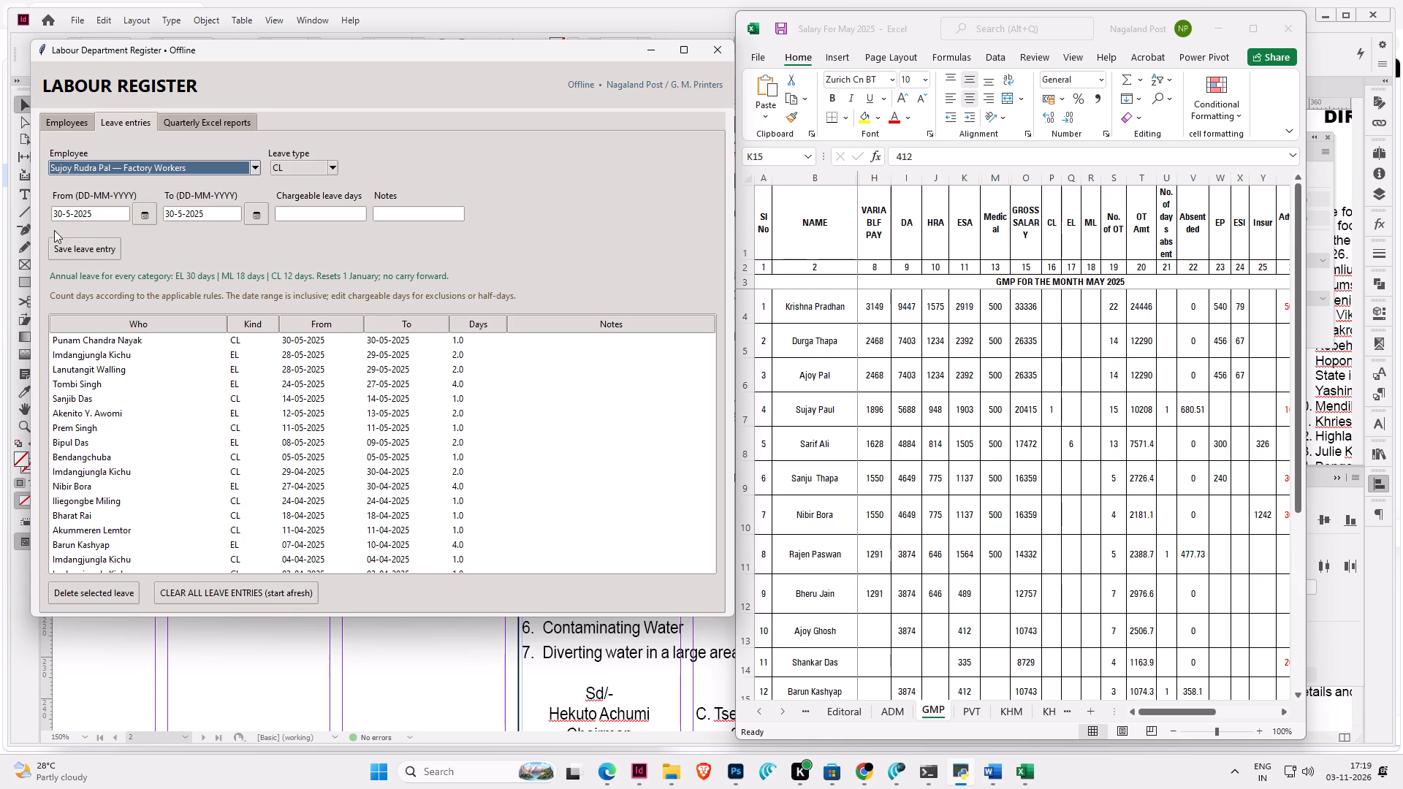
{"action": "left_click_drag", "start_coordinate": [61, 216], "coordinate": [9, 207]}
{"action": "key", "text": "1"}
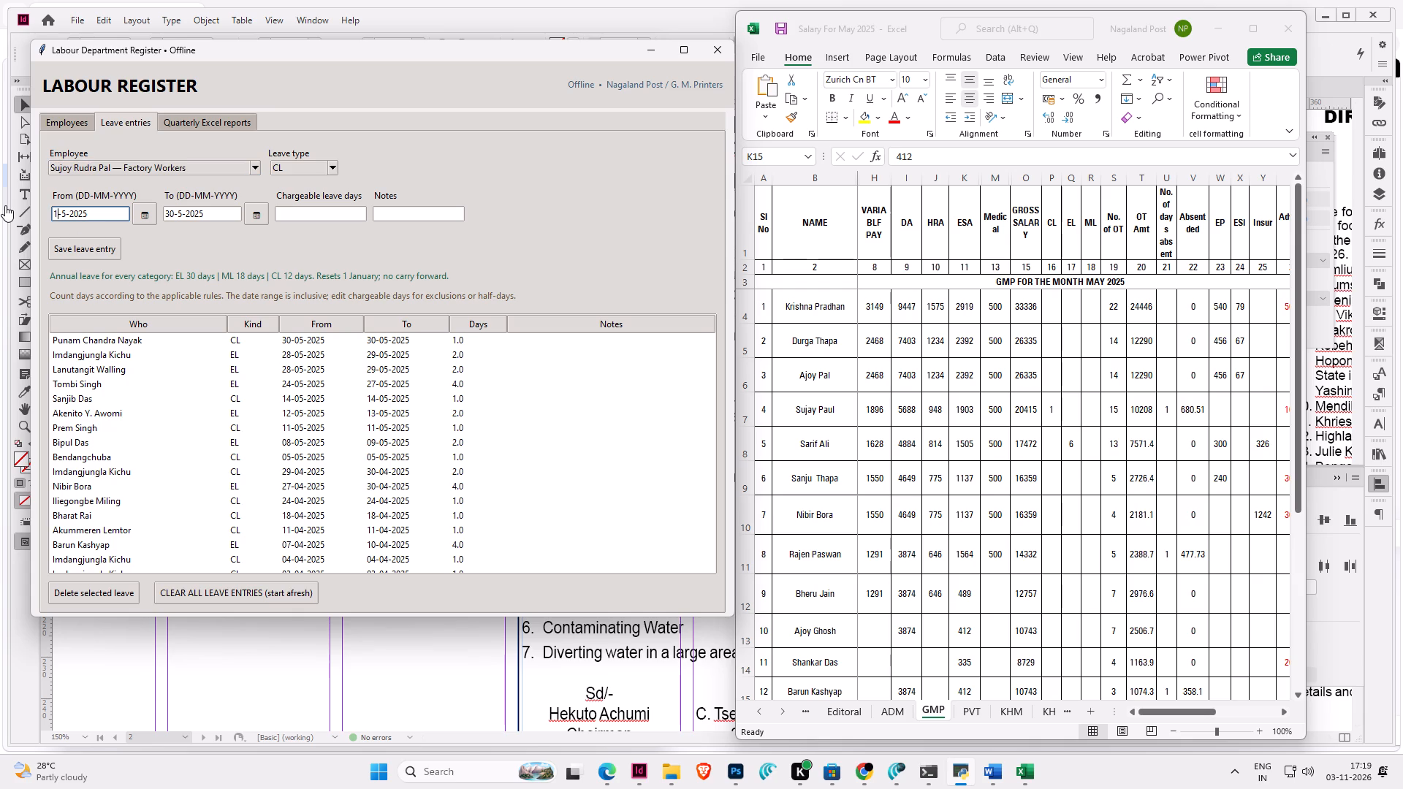
{"action": "left_click_drag", "start_coordinate": [173, 207], "coordinate": [123, 194]}
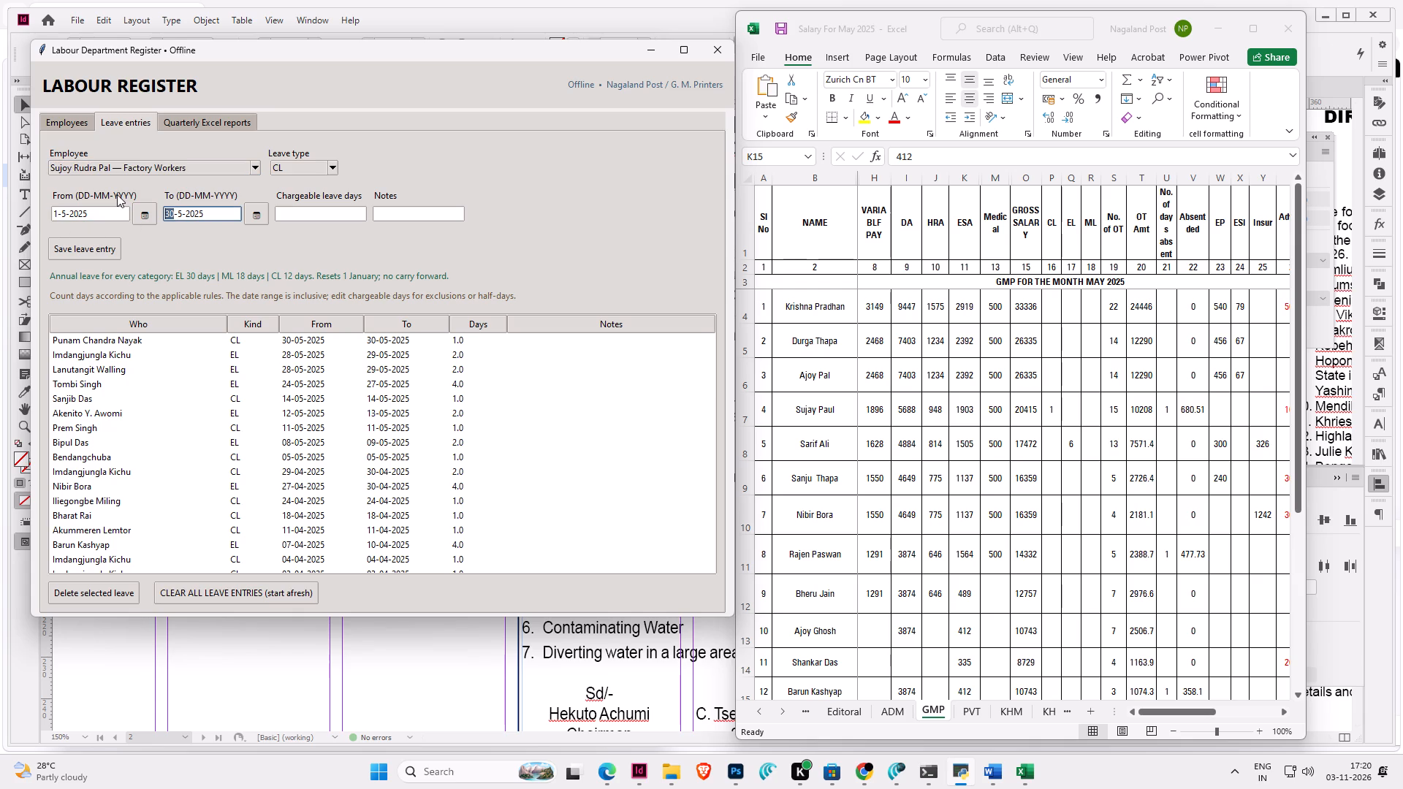
{"action": "key", "text": "1"}
{"action": "left_click", "coordinate": [94, 255]}
{"action": "left_click", "coordinate": [717, 434]}
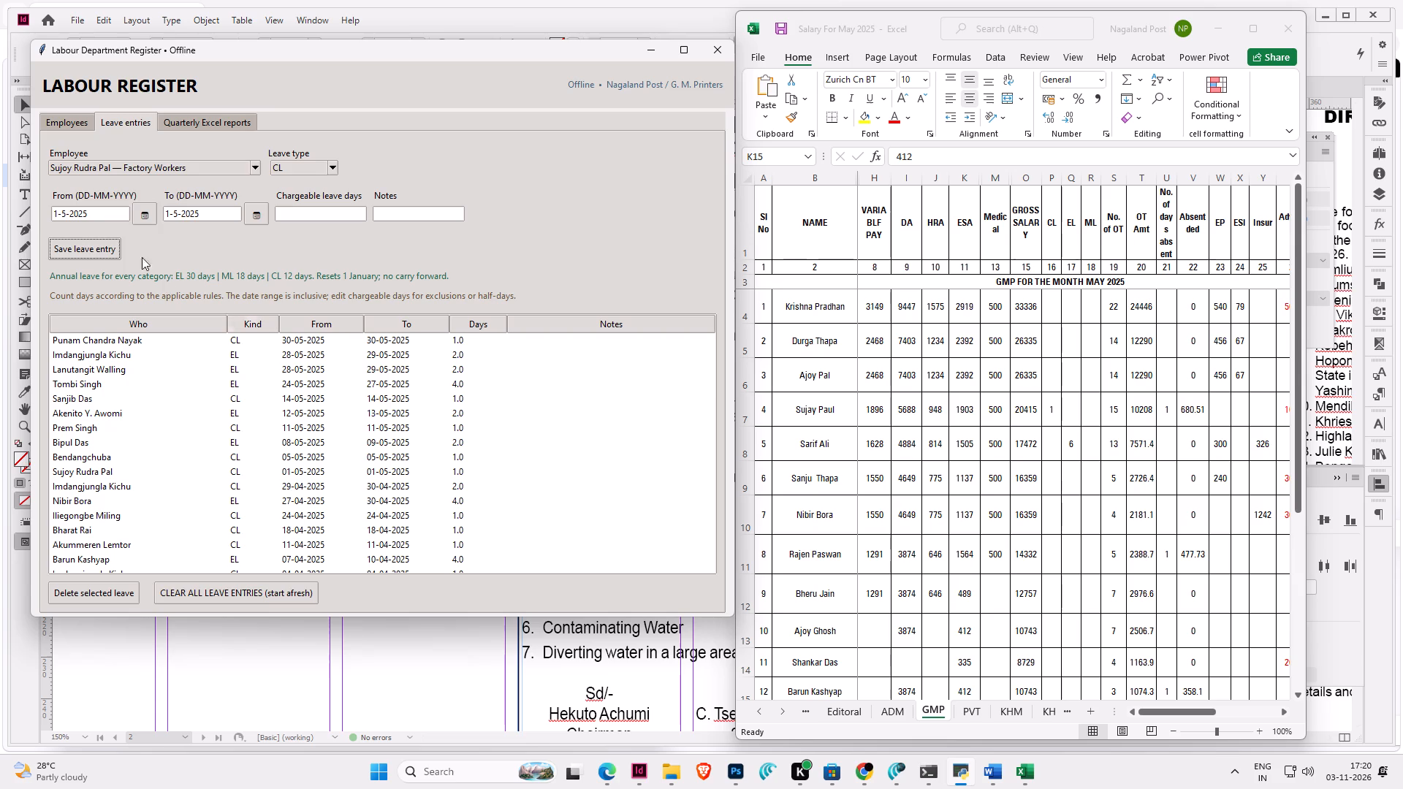
Save an EL entry from 8-5-2025 to 13-5-2025 for the factory worker at serial number 5 on the GMP sheet.
{"action": "left_click", "coordinate": [135, 161]}
{"action": "left_click", "coordinate": [119, 228]}
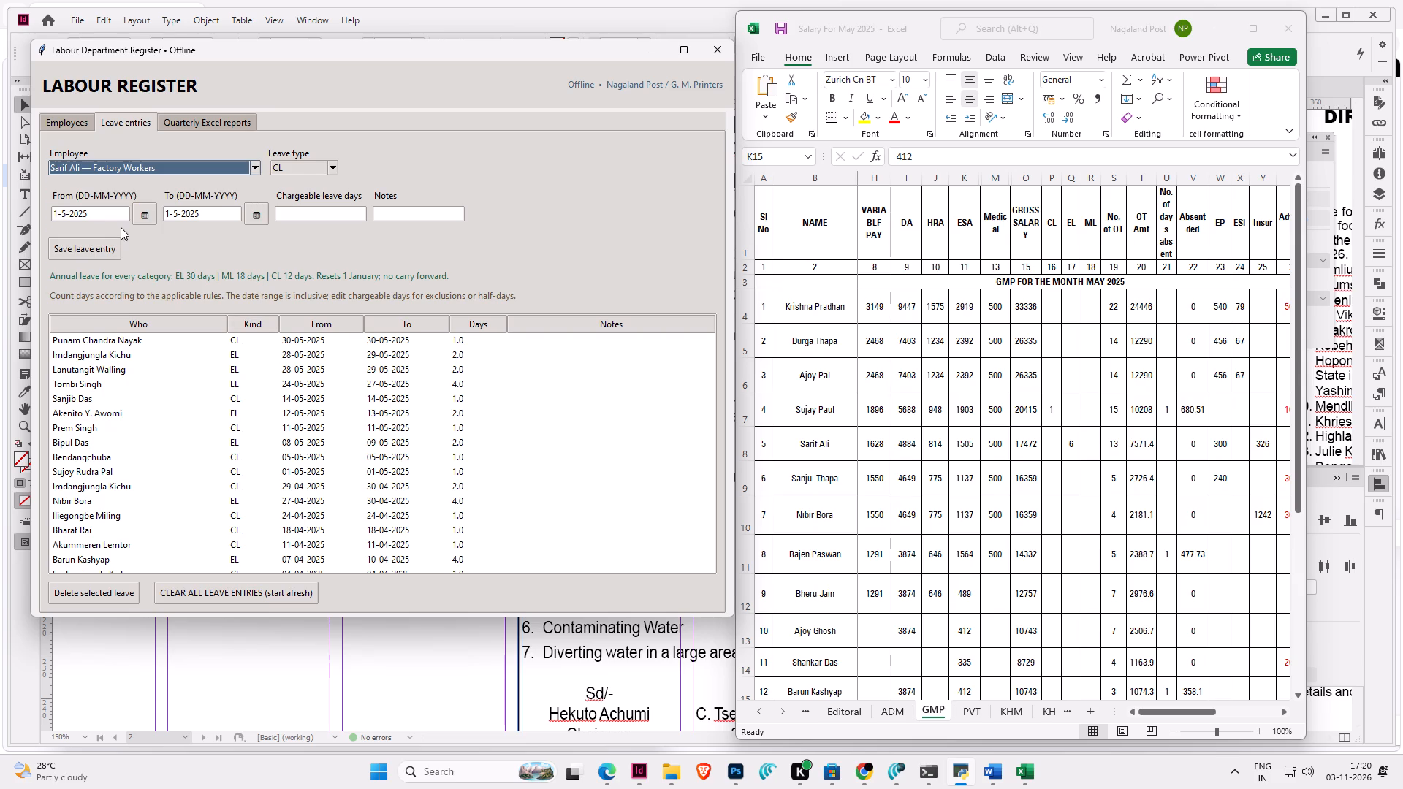
{"action": "left_click", "coordinate": [287, 170]}
{"action": "left_click", "coordinate": [286, 194]}
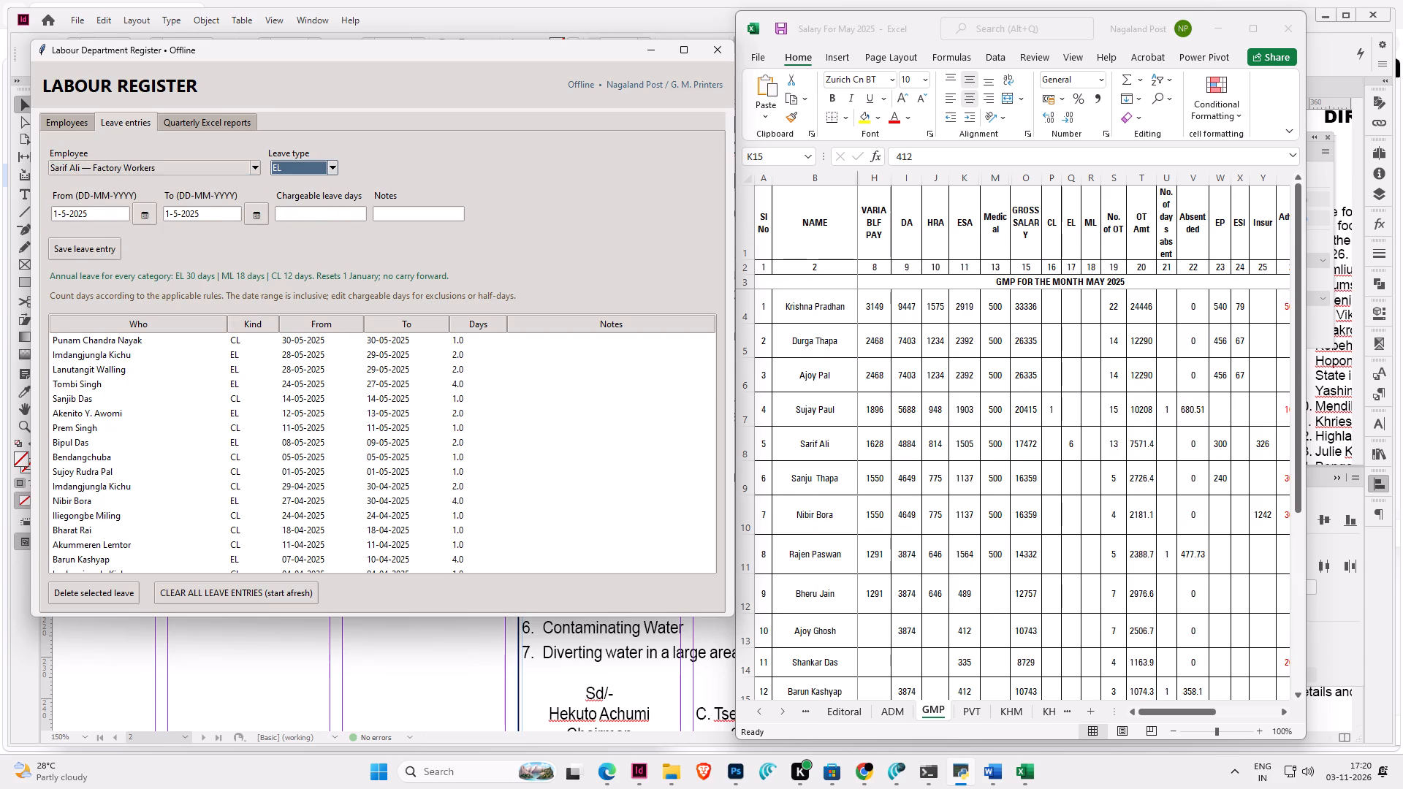
{"action": "left_click_drag", "start_coordinate": [58, 210], "coordinate": [23, 210]}
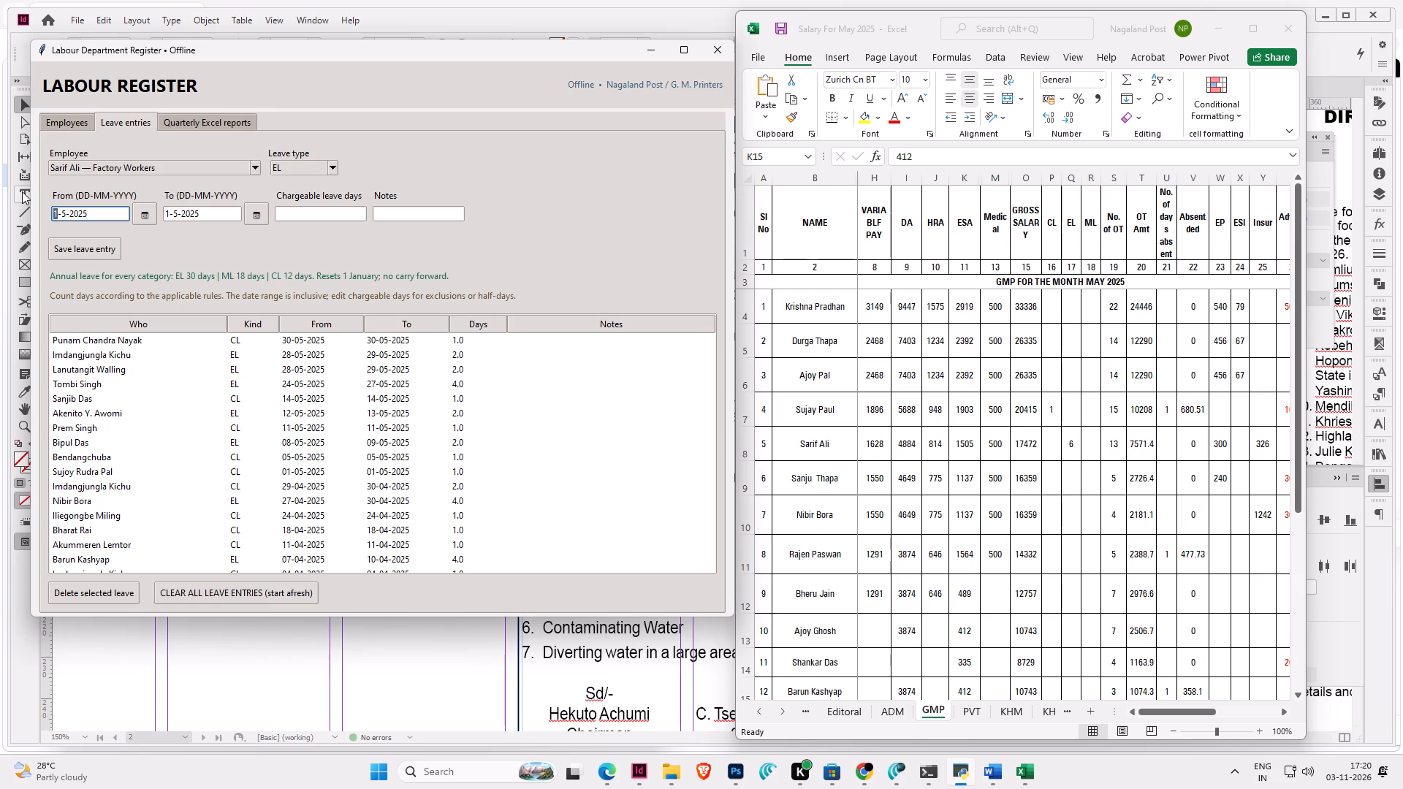
Save the EL entry from 8-5-2025 to 13-5-2025 for the factory worker at serial number 5 on the GMP sheet.
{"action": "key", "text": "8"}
{"action": "left_click", "coordinate": [167, 213]}
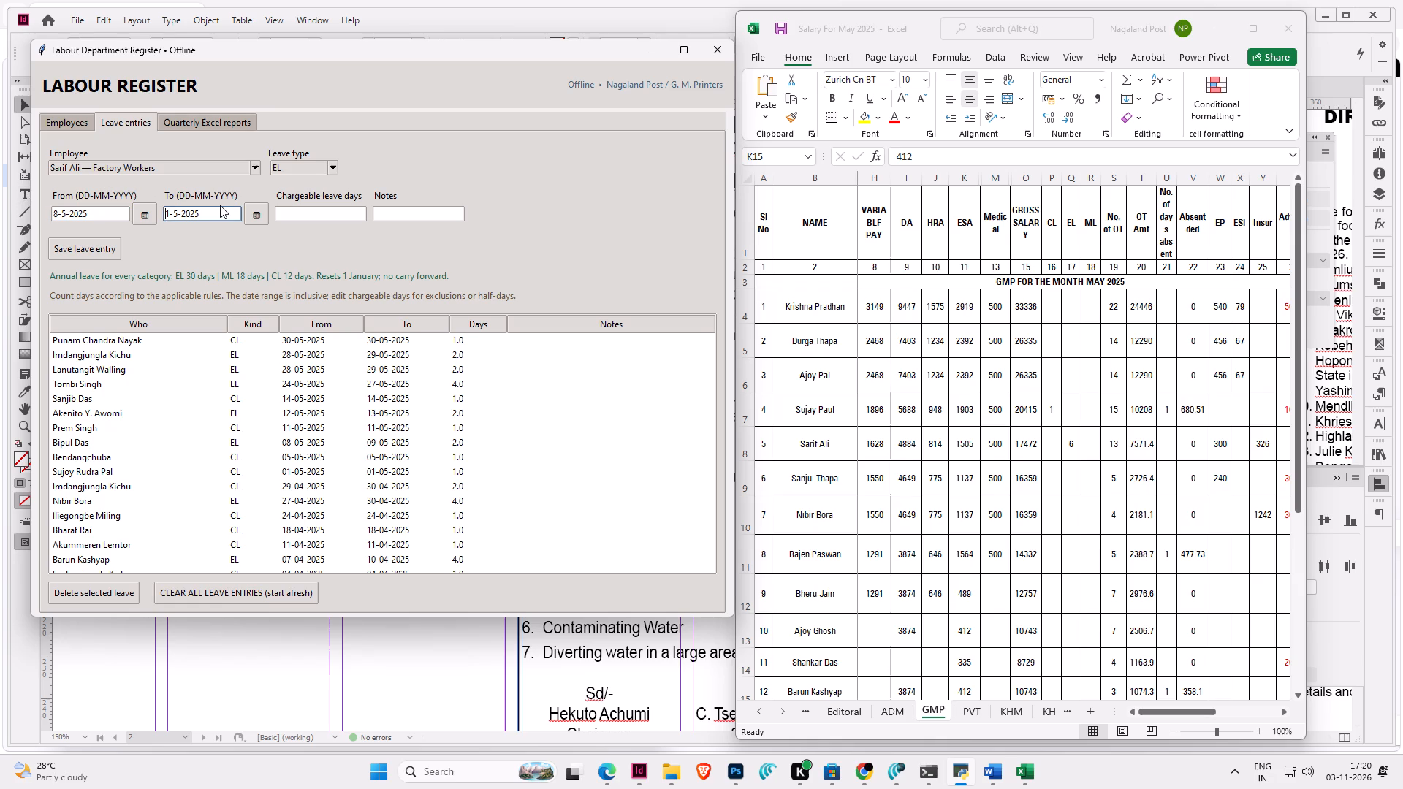
{"action": "key", "text": "Delete"}
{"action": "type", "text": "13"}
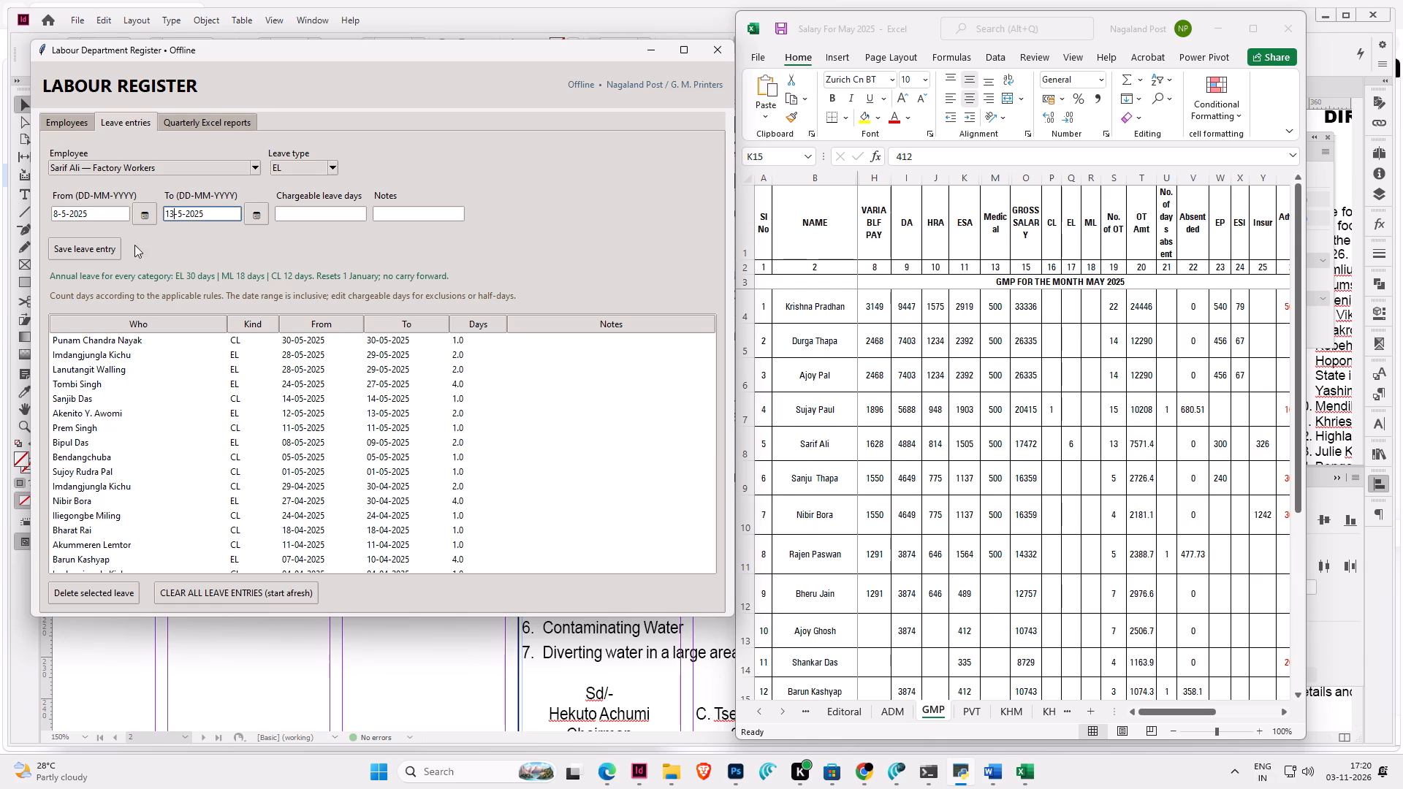
{"action": "left_click", "coordinate": [91, 244]}
{"action": "left_click", "coordinate": [737, 431]}
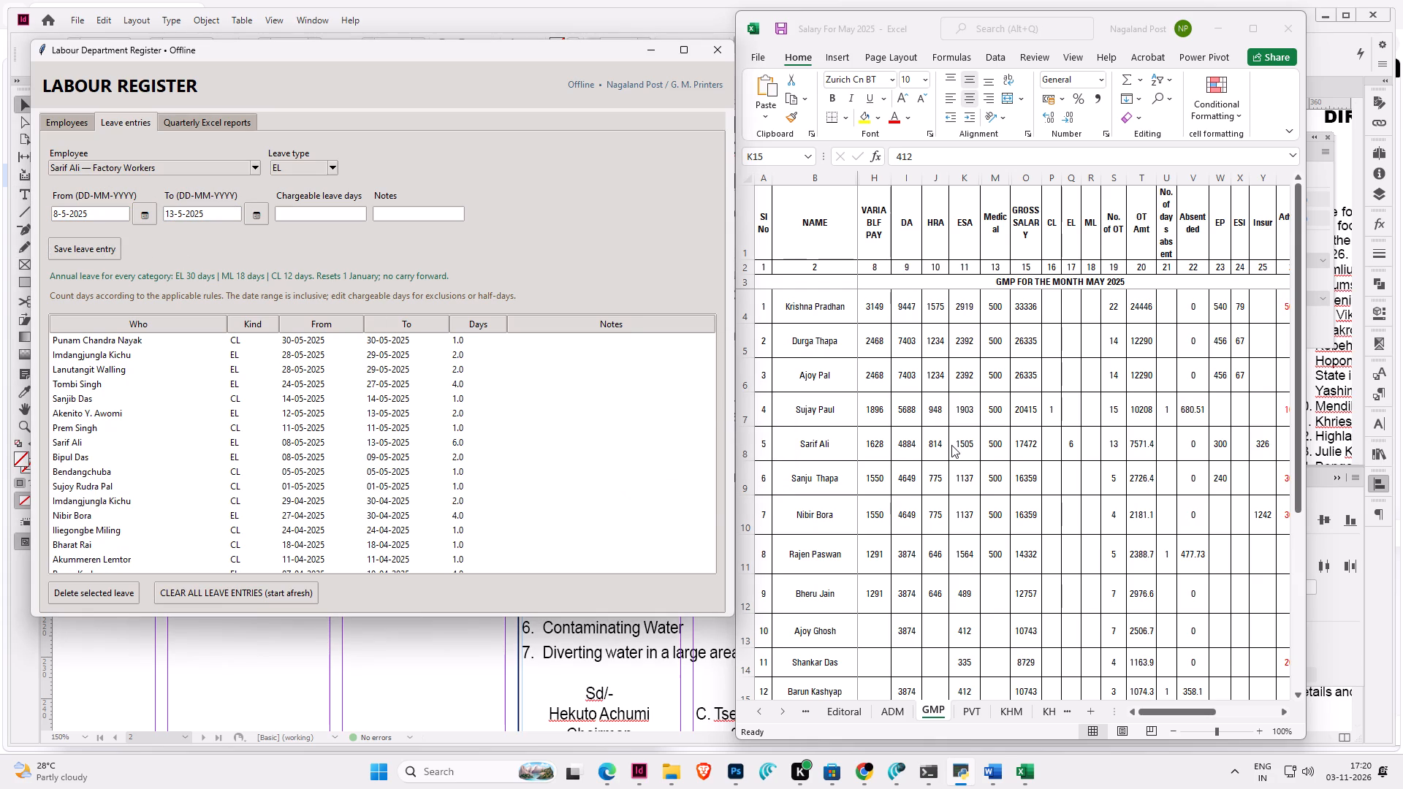
Choose the factory worker at serial number 15 on the GMP sheet as the employee for a leave entry in the Labour Register.
{"action": "left_click", "coordinate": [951, 435]}
{"action": "scroll", "coordinate": [951, 435], "scroll_direction": "down", "scroll_amount": 3}
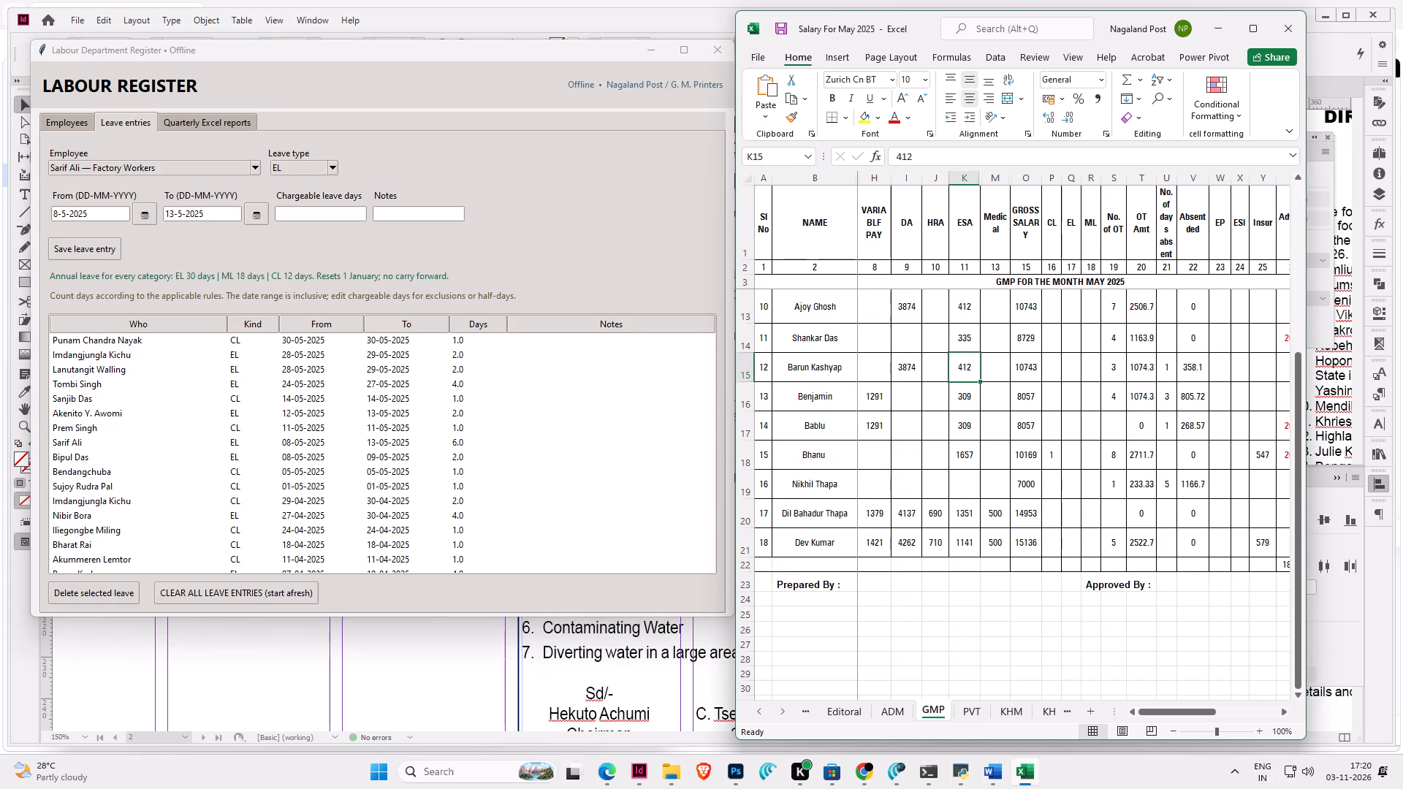
{"action": "left_click", "coordinate": [140, 159]}
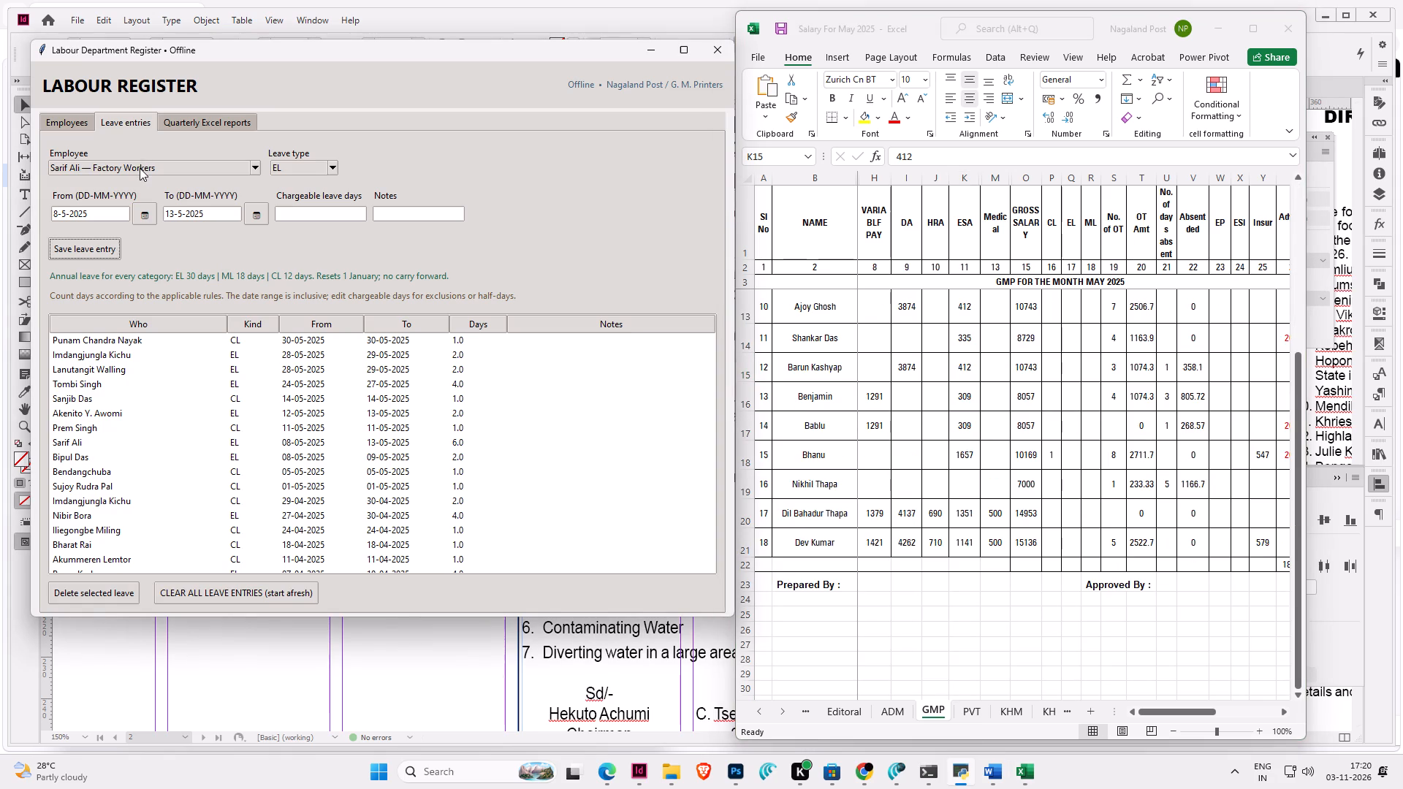
{"action": "left_click", "coordinate": [138, 172]}
{"action": "scroll", "coordinate": [113, 216], "scroll_direction": "down", "scroll_amount": 1}
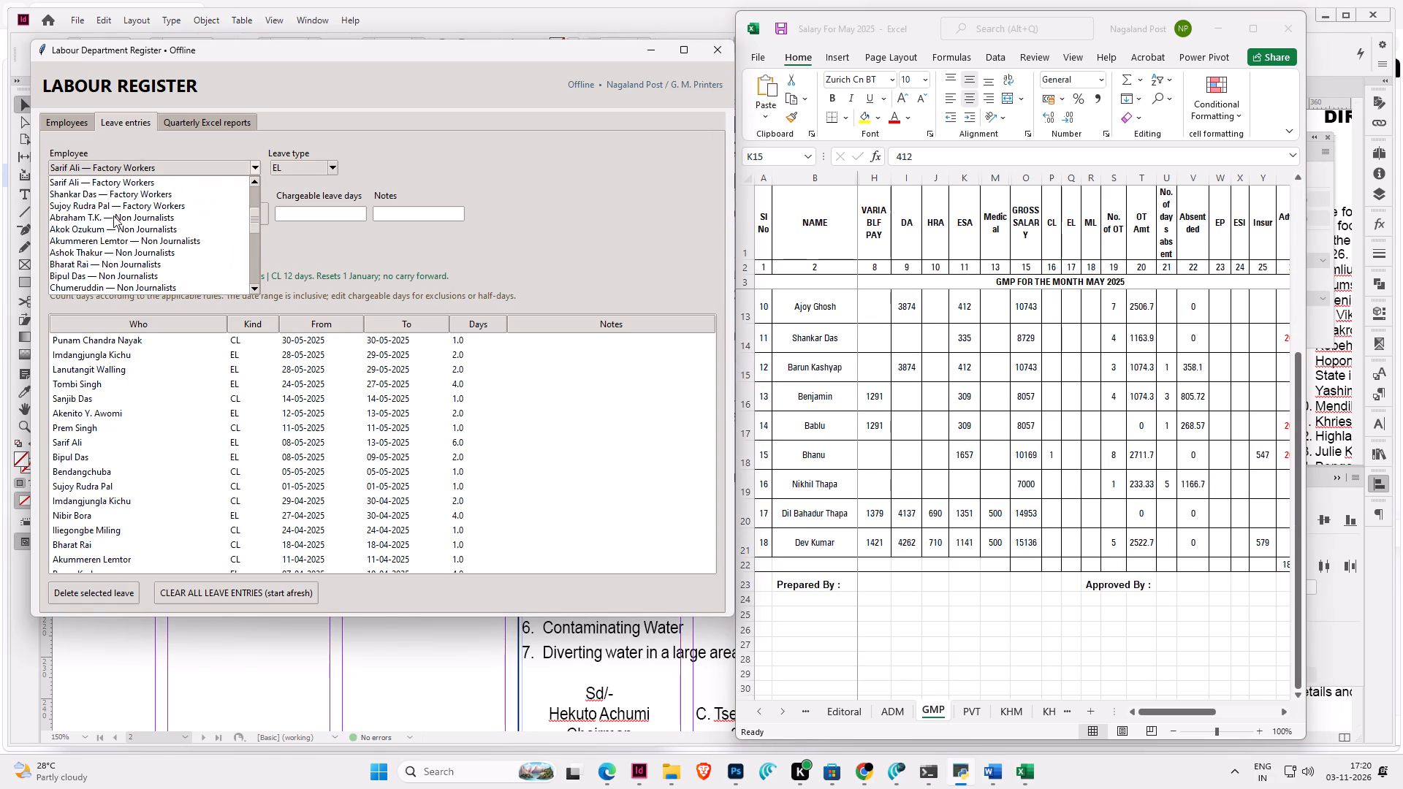
{"action": "scroll", "coordinate": [113, 216], "scroll_direction": "down", "scroll_amount": 1}
{"action": "scroll", "coordinate": [113, 216], "scroll_direction": "up", "scroll_amount": 3}
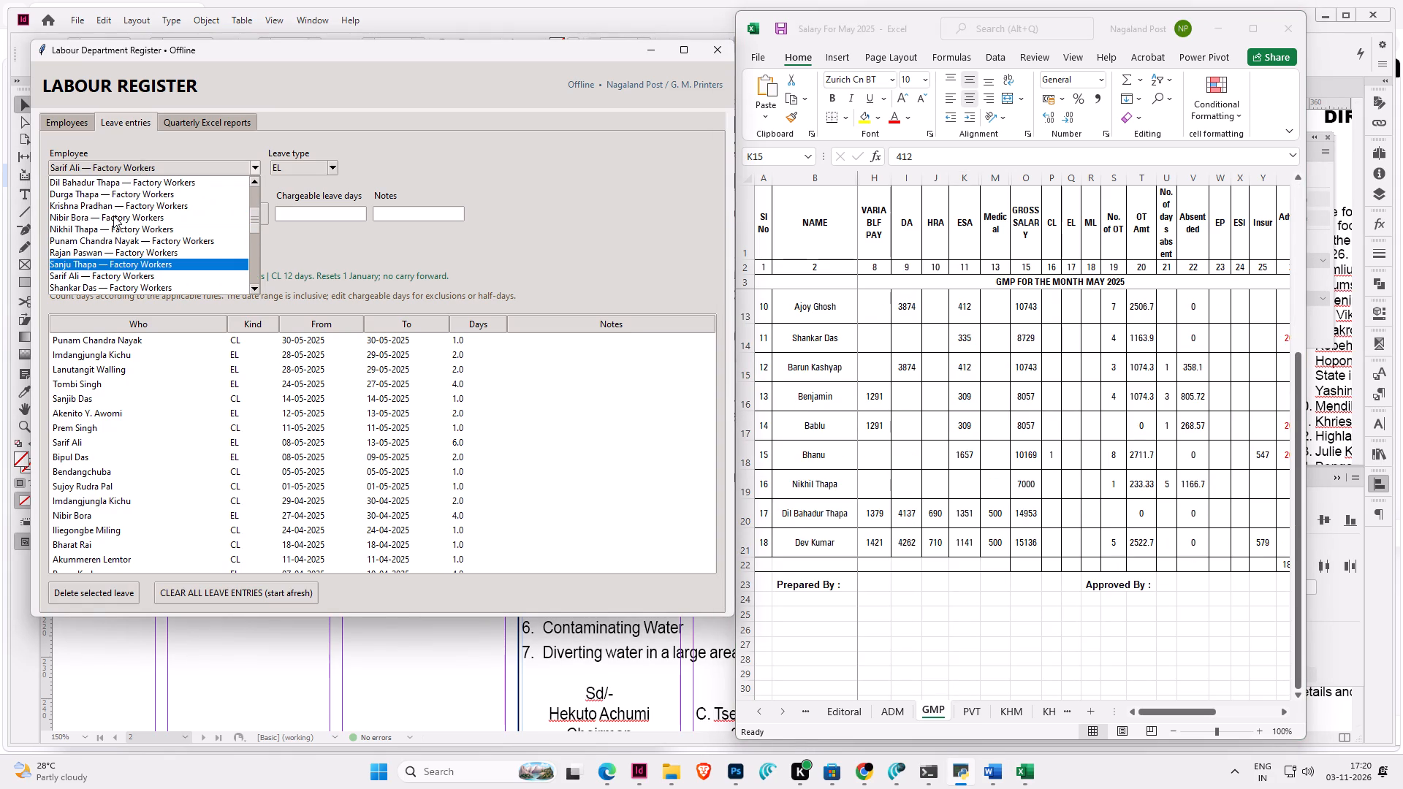
{"action": "scroll", "coordinate": [113, 216], "scroll_direction": "up", "scroll_amount": 1}
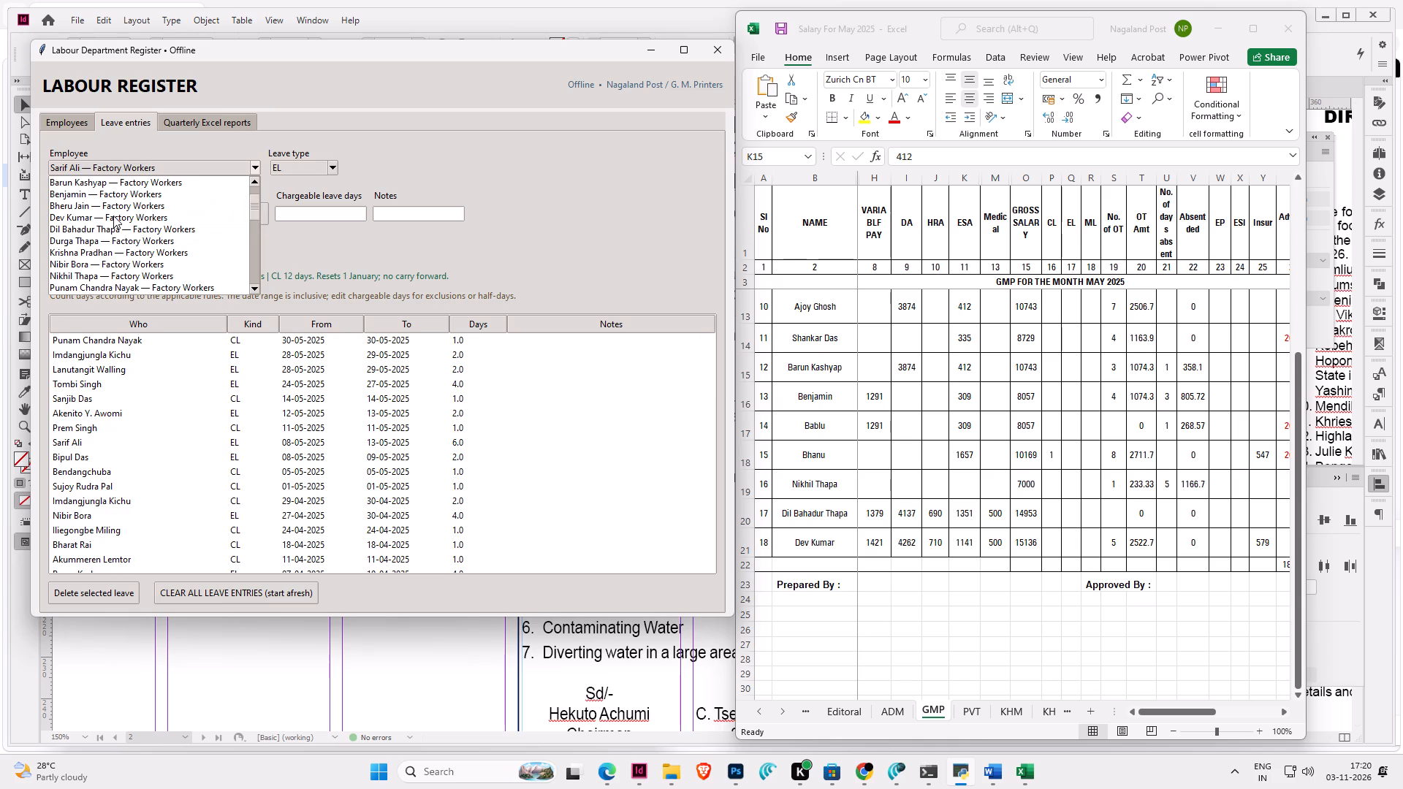
{"action": "scroll", "coordinate": [113, 216], "scroll_direction": "down", "scroll_amount": 2}
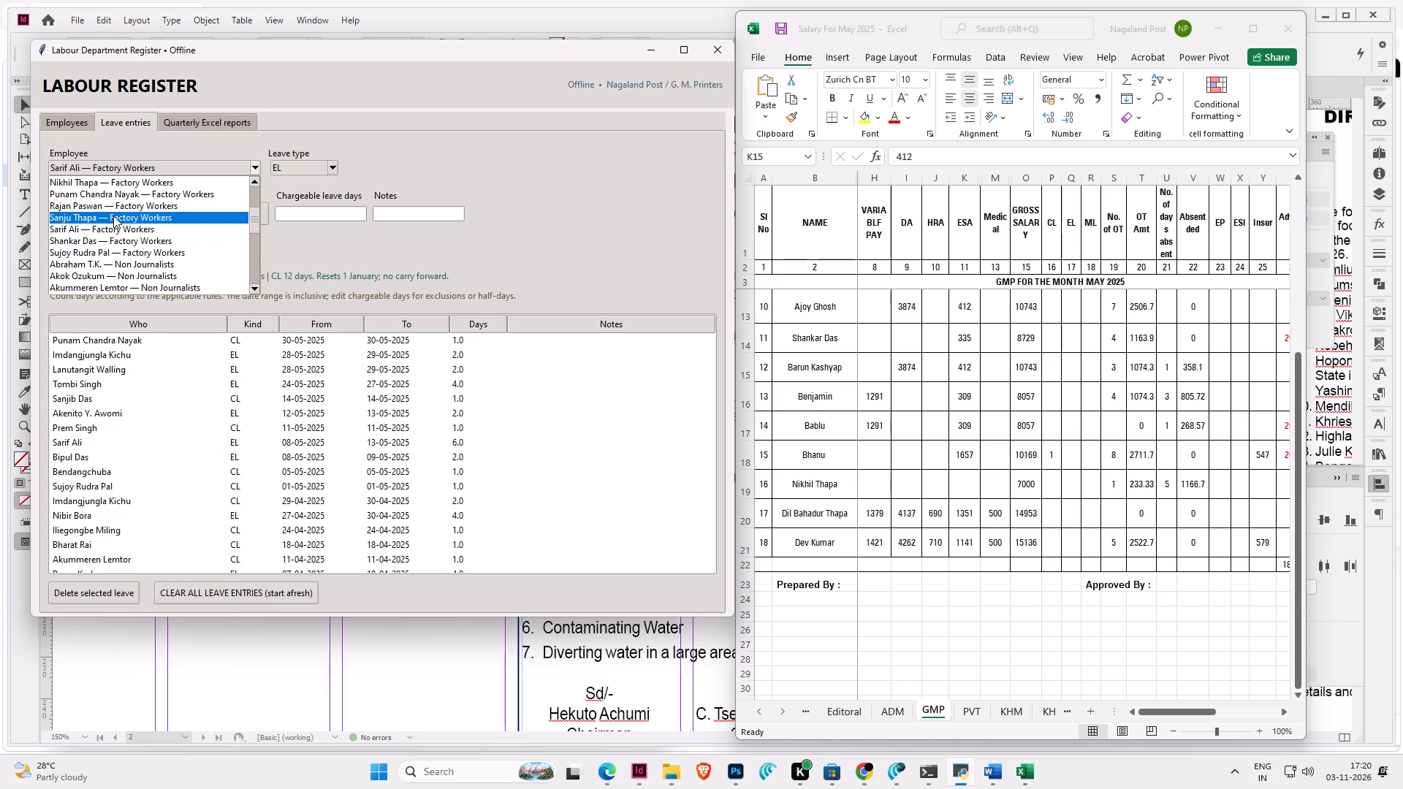
{"action": "scroll", "coordinate": [113, 216], "scroll_direction": "up", "scroll_amount": 4}
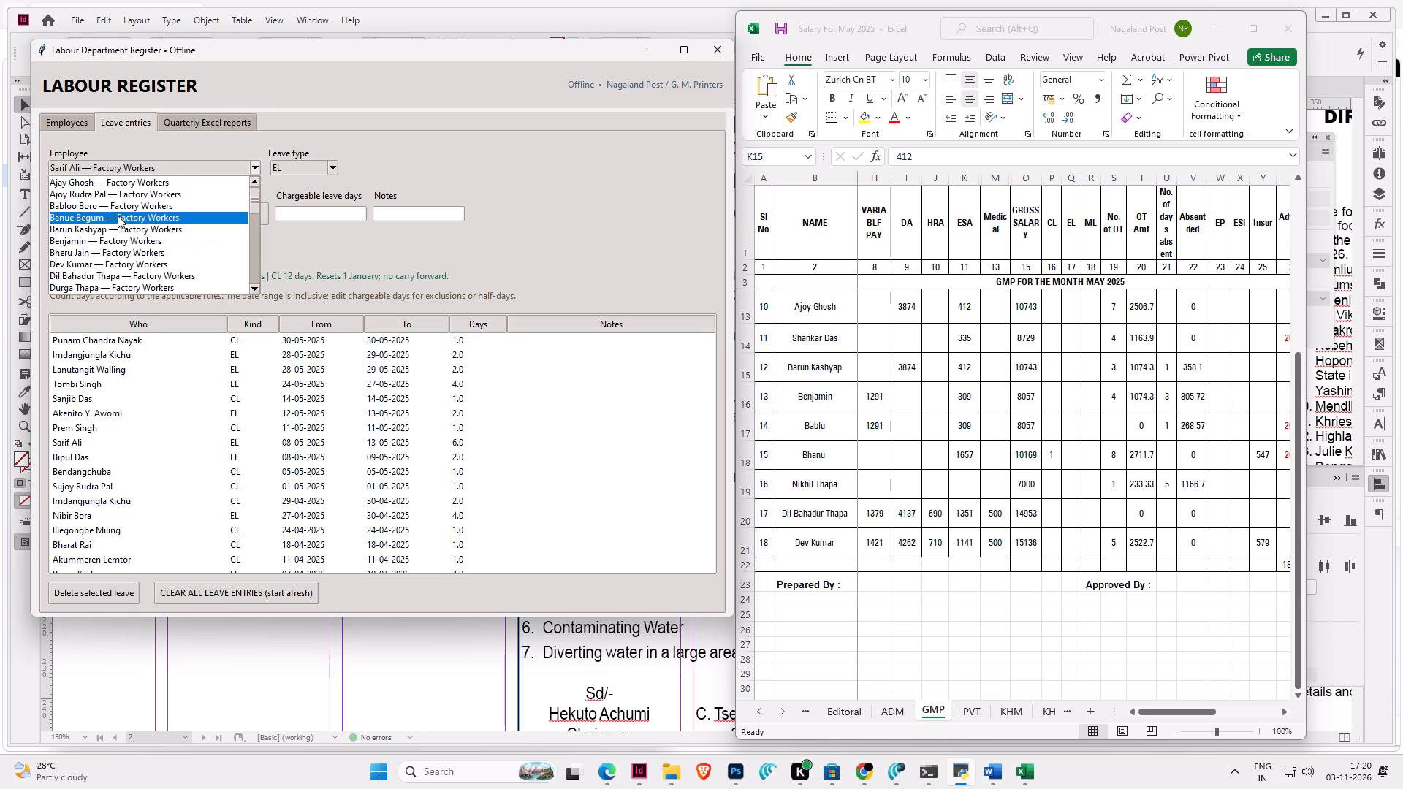
Save a one-day CL entry for 23-5-2025 for the factory worker at serial number 15 on the GMP sheet.
{"action": "left_click", "coordinate": [120, 215]}
{"action": "left_click_drag", "start_coordinate": [58, 210], "coordinate": [40, 207]}
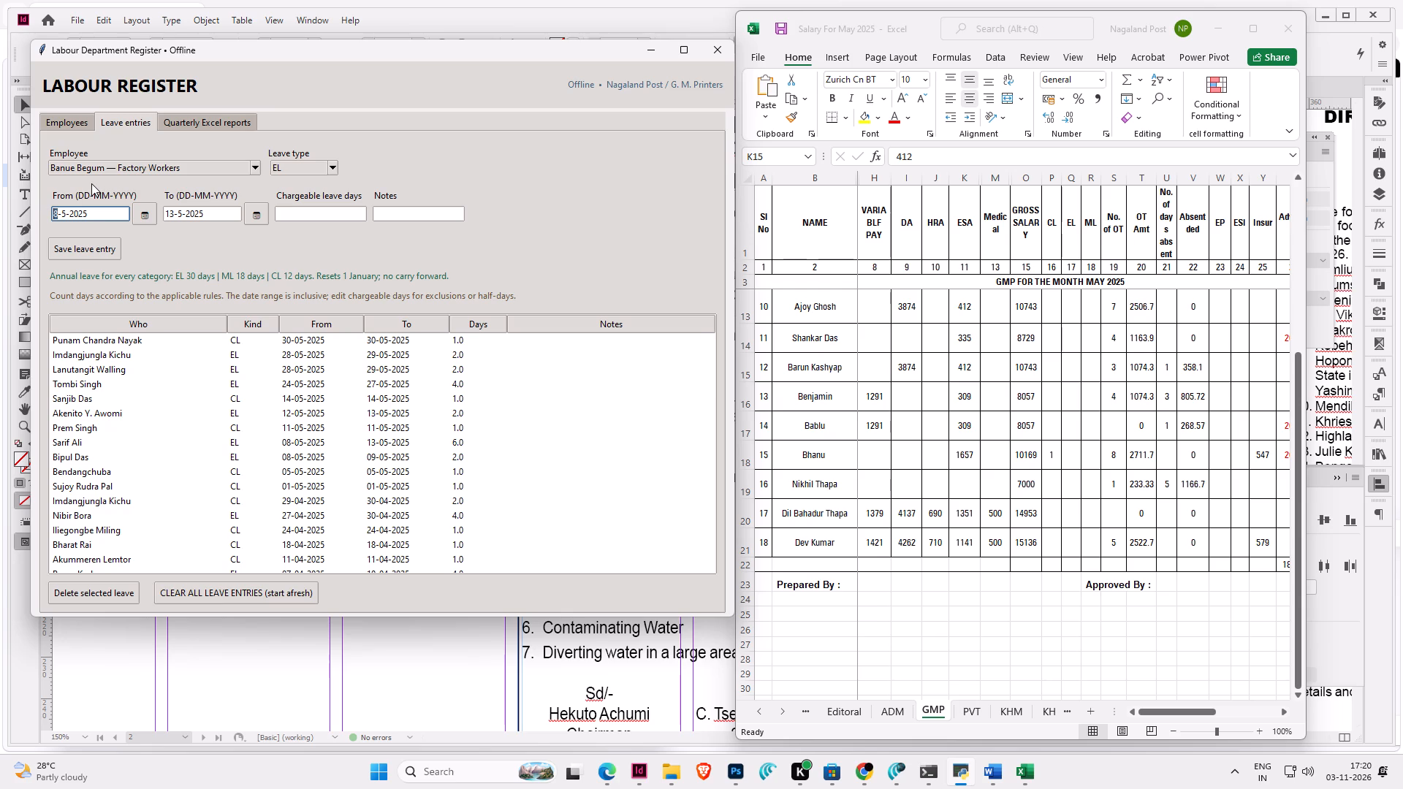
{"action": "type", "text": "23"}
{"action": "left_click_drag", "start_coordinate": [172, 214], "coordinate": [118, 209]}
{"action": "key", "text": "2"}
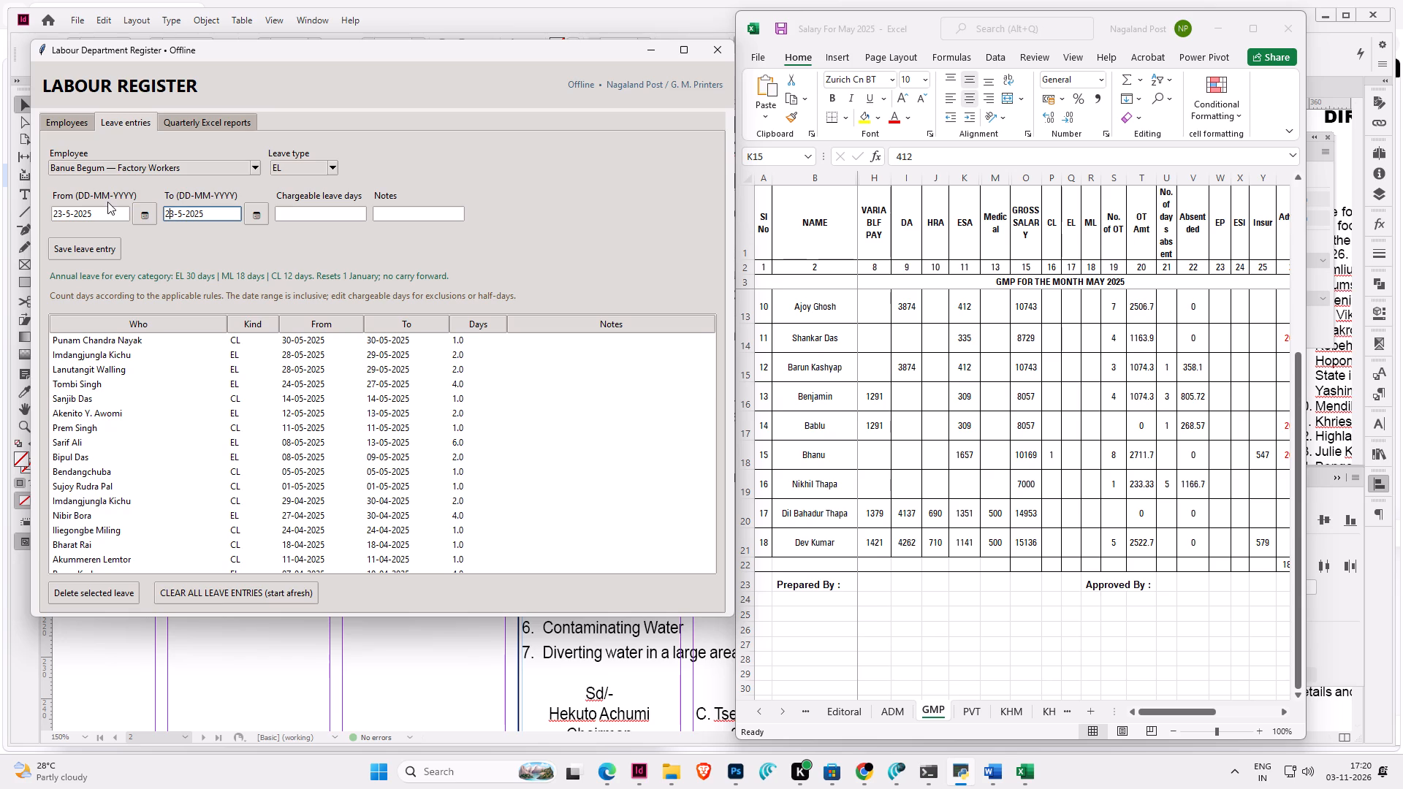
{"action": "left_click", "coordinate": [300, 166]}
{"action": "left_click", "coordinate": [296, 186]}
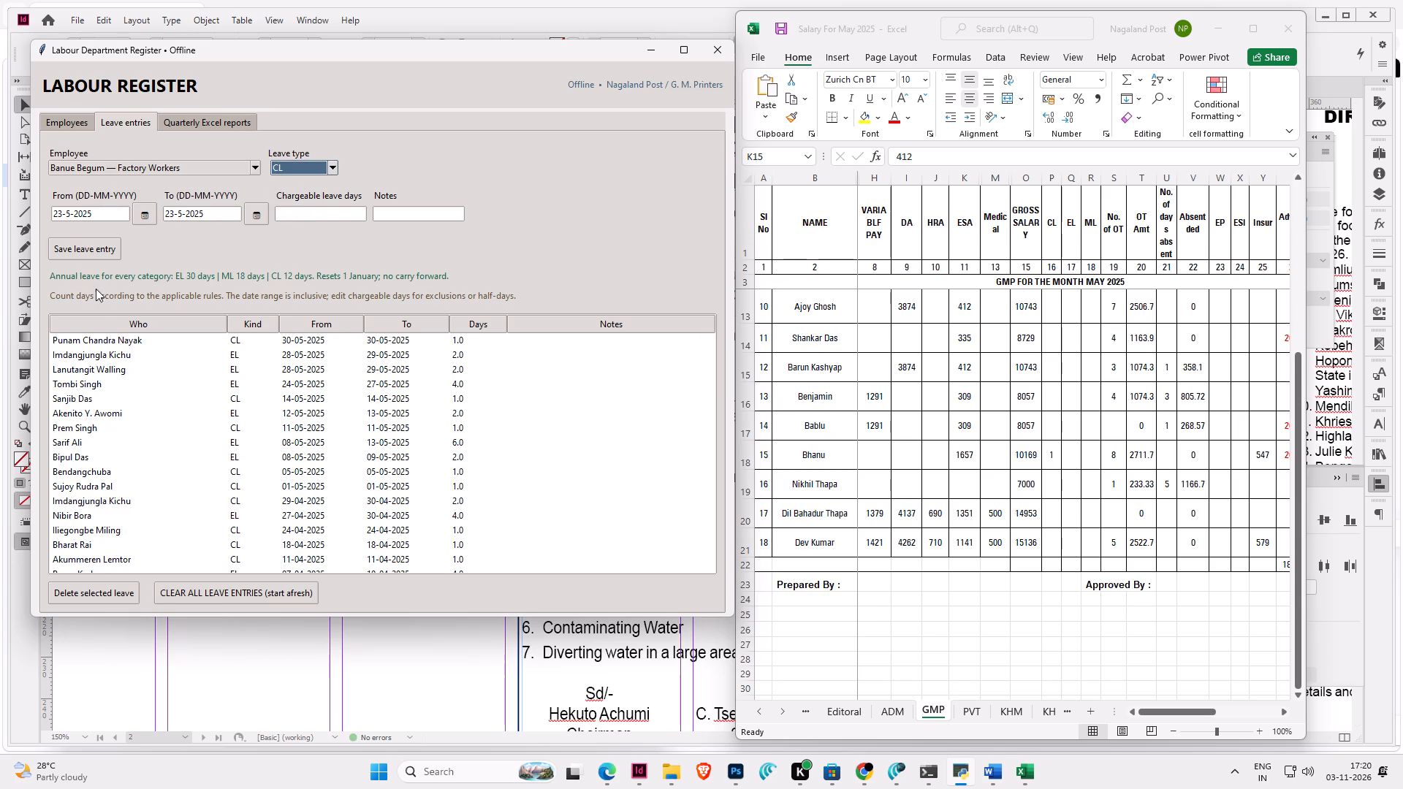
{"action": "left_click", "coordinate": [81, 245]}
{"action": "left_click", "coordinate": [715, 438]}
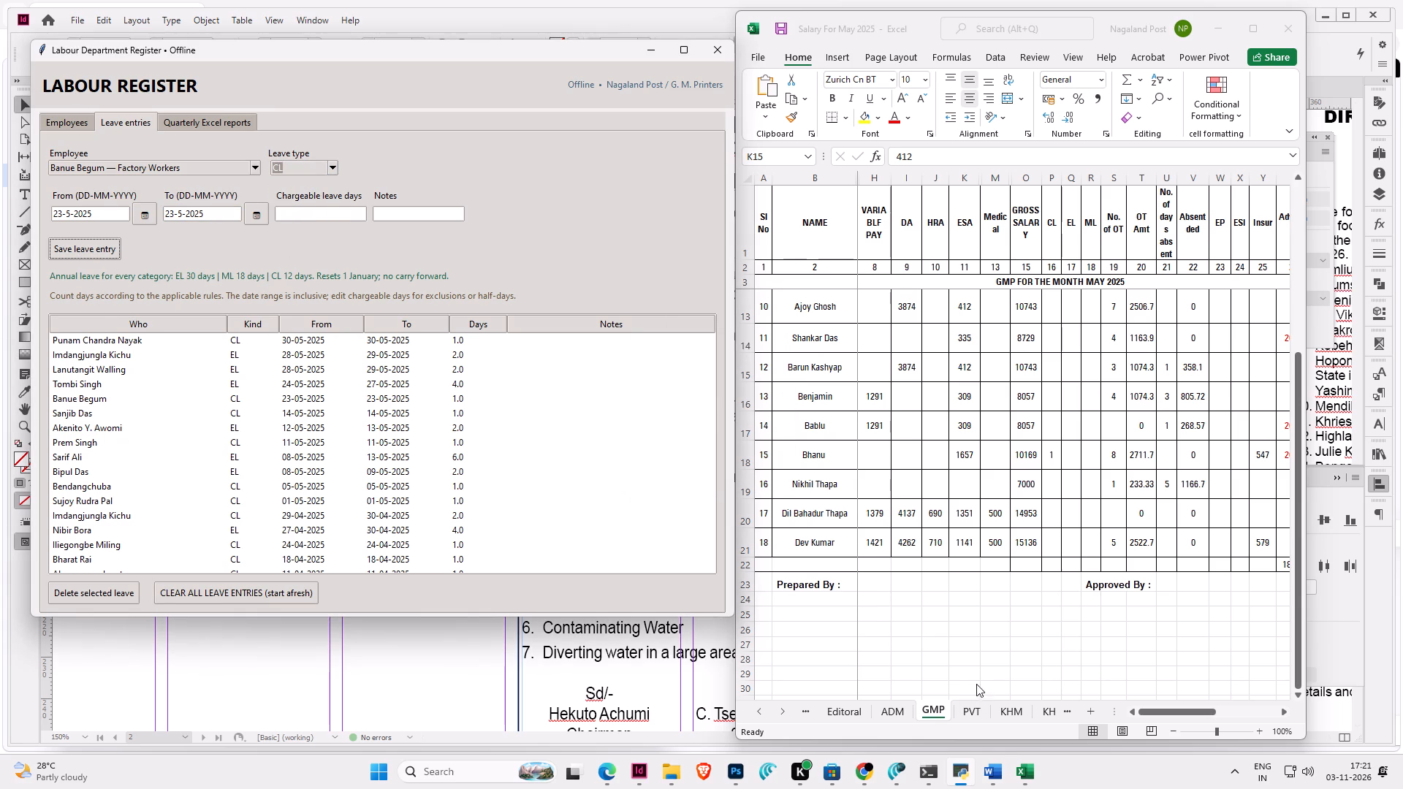
Save and close Salary For May 2025, and open Salary For June 2025 from the 2nd Quarter 2025 folder.
{"action": "left_click", "coordinate": [1287, 36]}
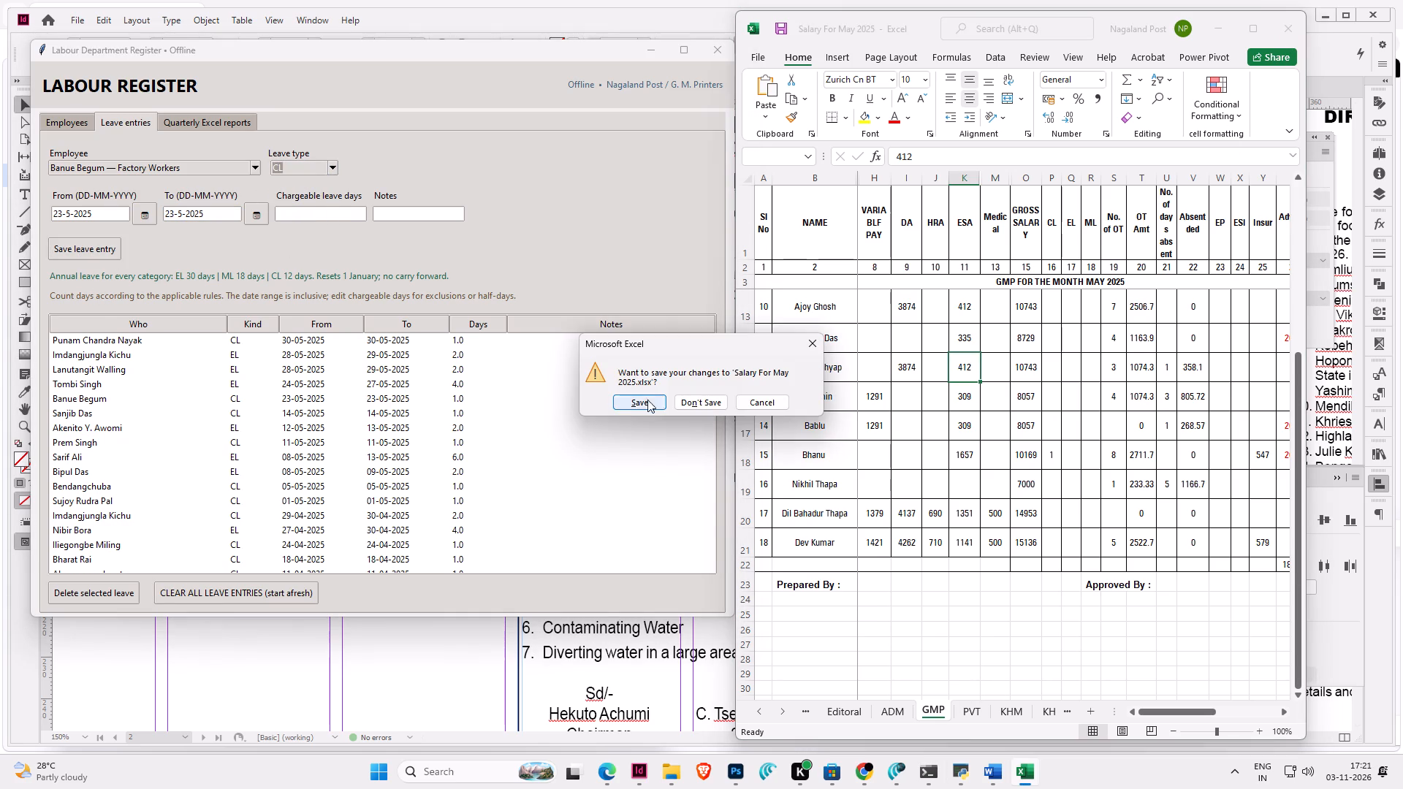
{"action": "left_click", "coordinate": [636, 405]}
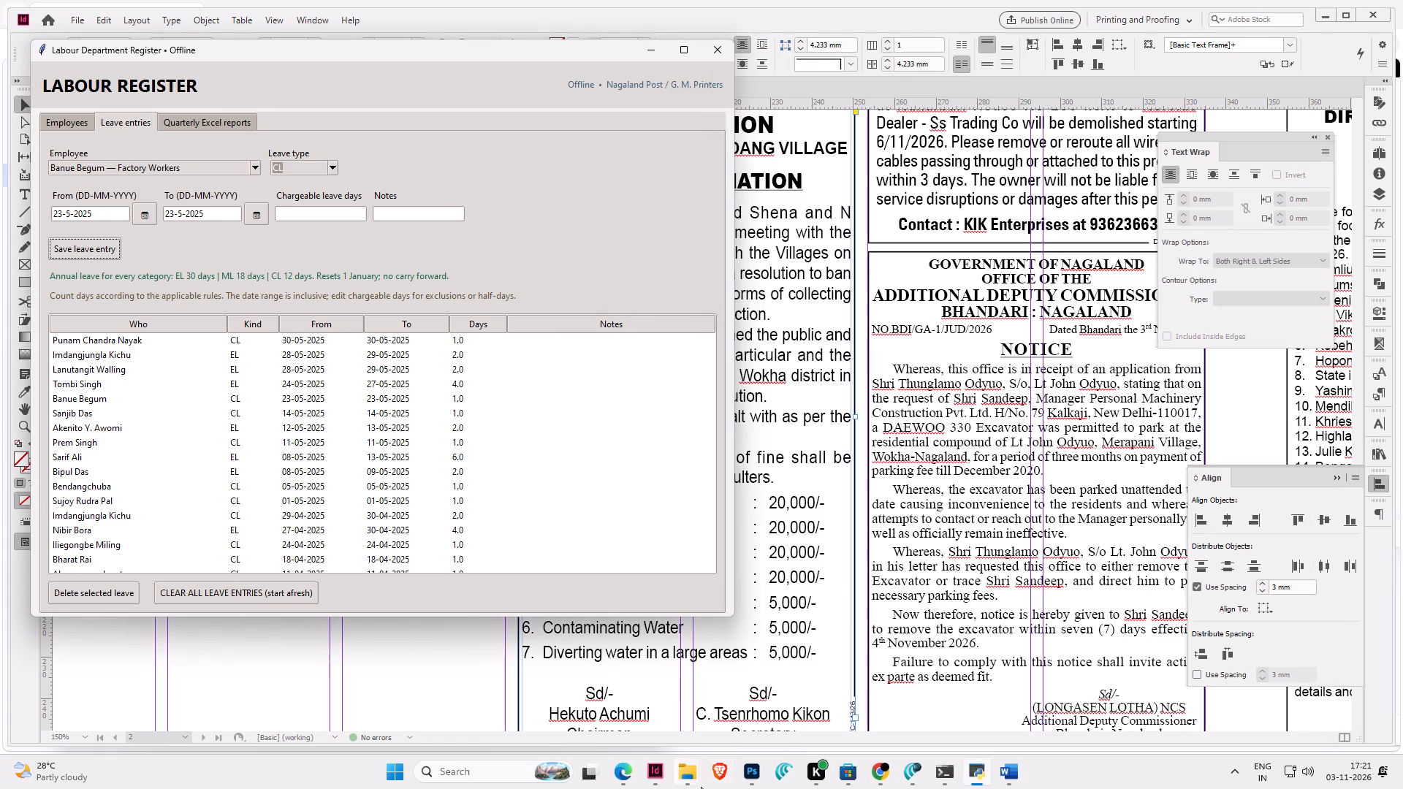
{"action": "left_click", "coordinate": [701, 779]}
{"action": "left_click", "coordinate": [758, 715]}
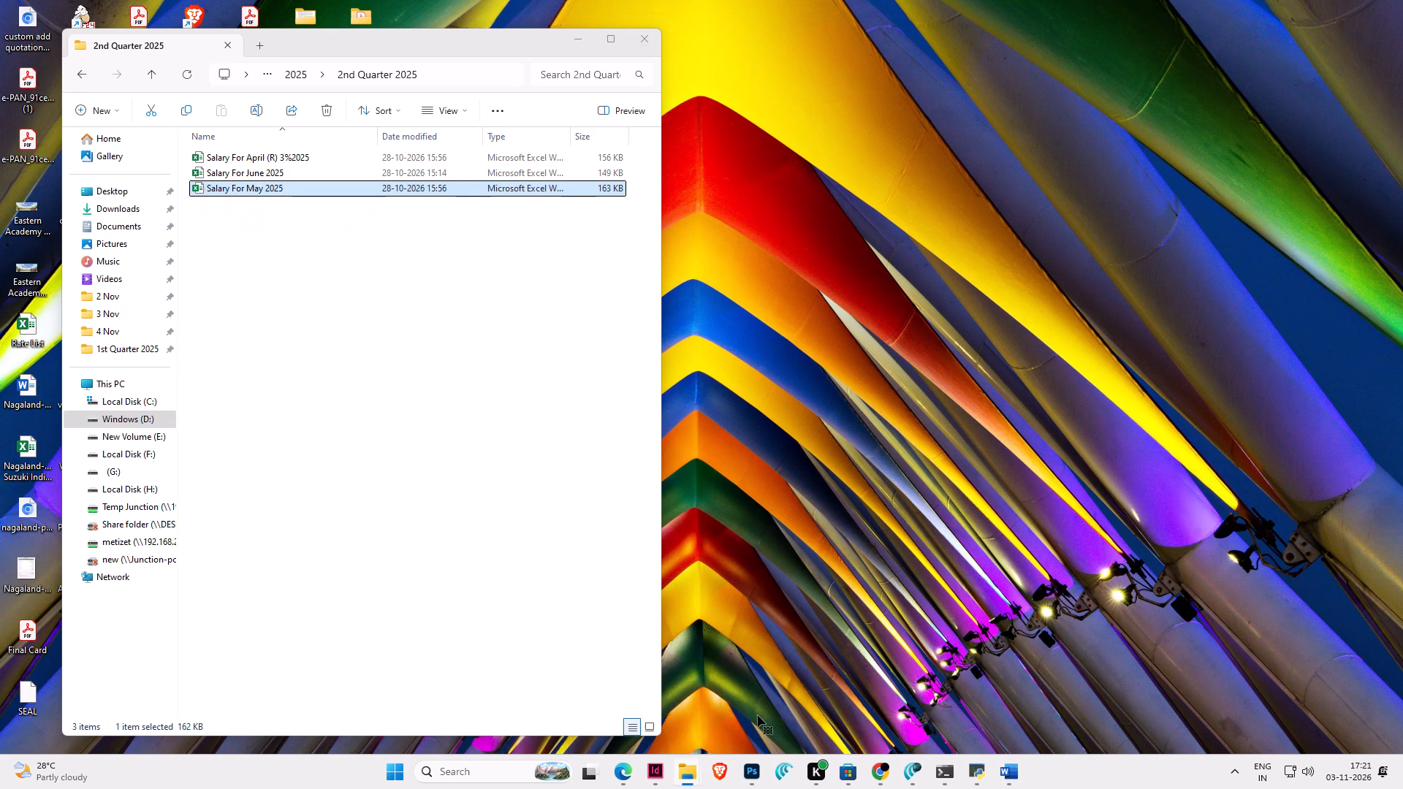
{"action": "double_click", "coordinate": [259, 170]}
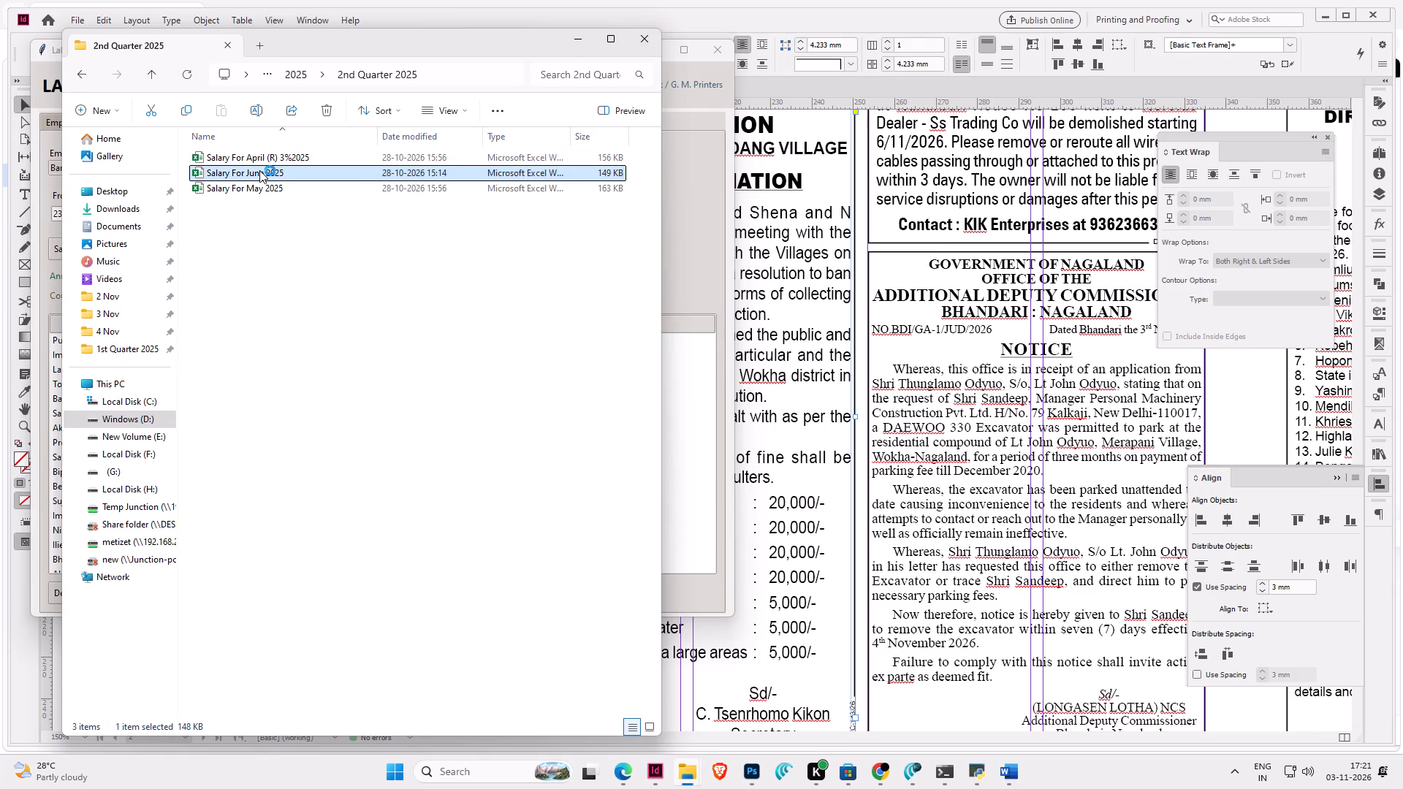
Switch to InDesign and look over the whole page 2 layout of Advt for 4 Nov.
{"action": "left_click", "coordinate": [641, 770]}
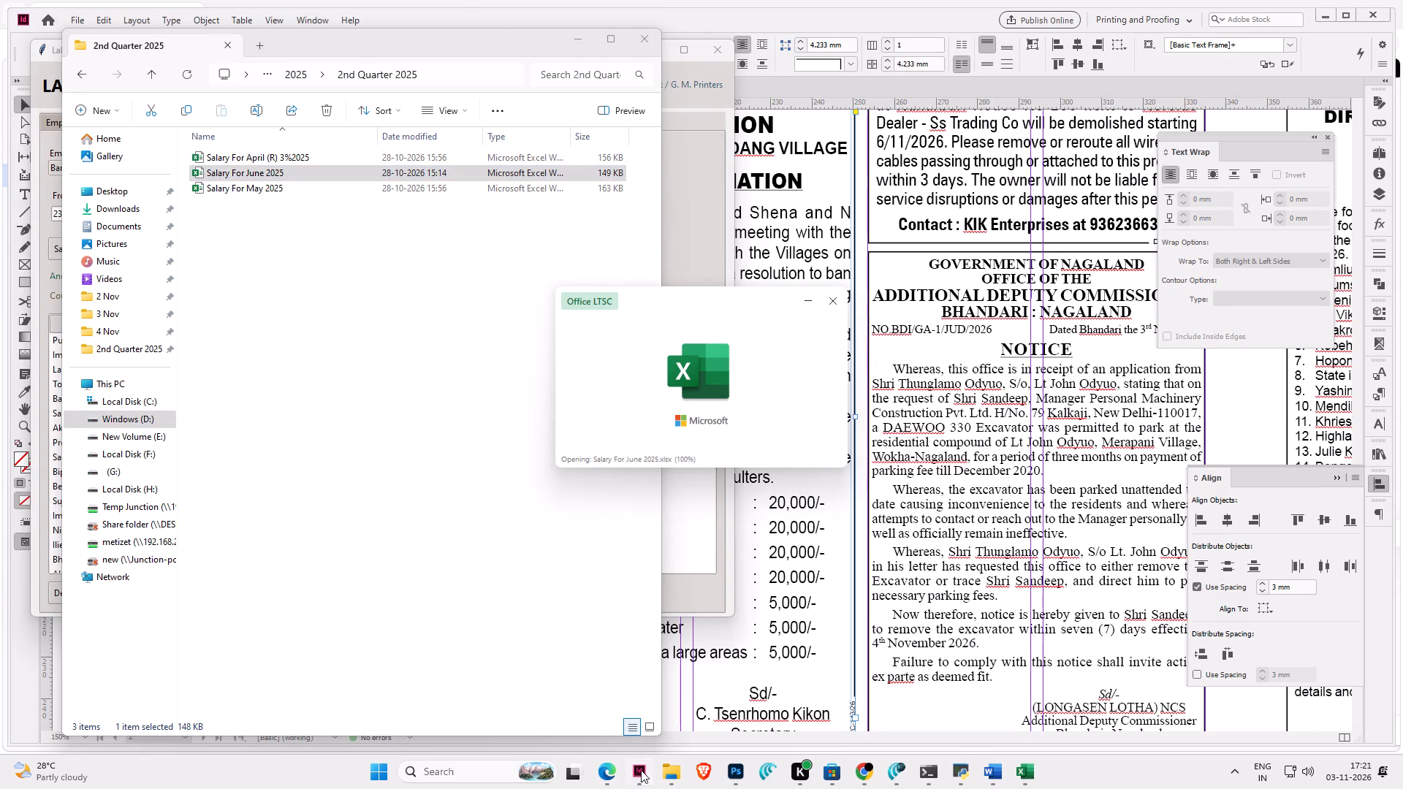
{"action": "left_click", "coordinate": [430, 439]}
{"action": "key", "text": "alt+grave"}
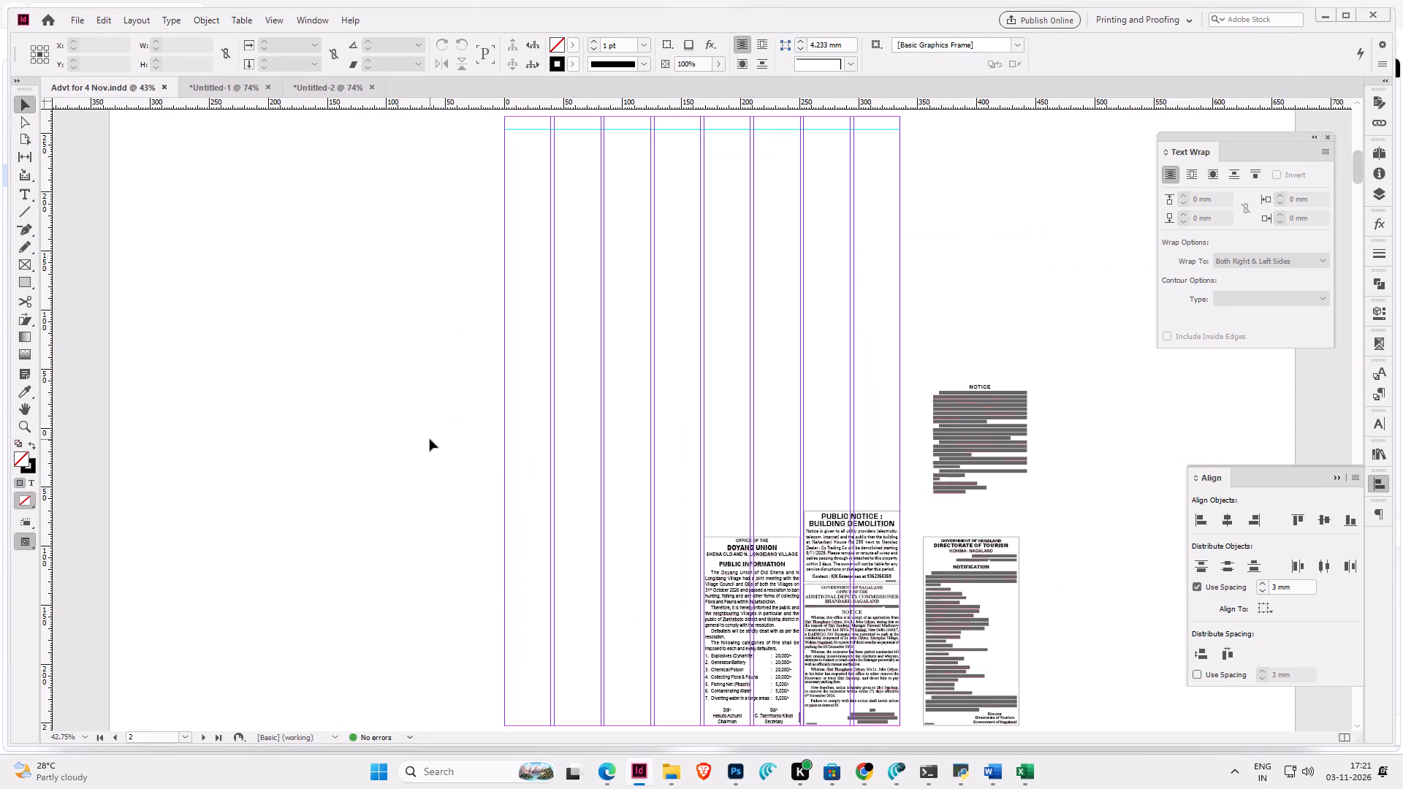
{"action": "left_click", "coordinate": [430, 439]}
{"action": "scroll", "coordinate": [517, 464], "scroll_direction": "up", "scroll_amount": 3}
{"action": "scroll", "coordinate": [517, 464], "scroll_direction": "down", "scroll_amount": 2}
{"action": "left_click", "coordinate": [518, 464]}
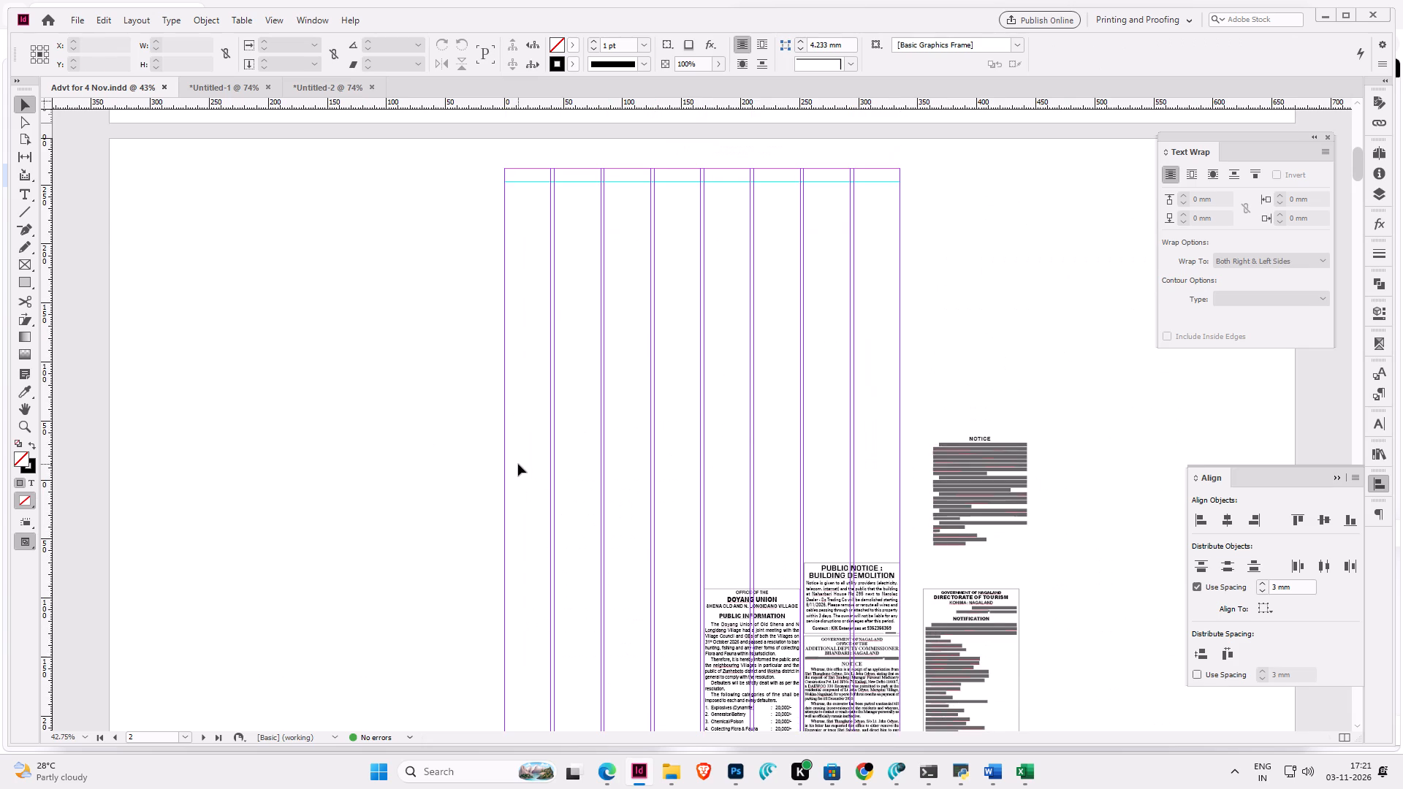
Make Layer 2, which holds the page number and the "Advt for 4 Nov, 2026" header, visible.
{"action": "key", "text": "F7"}
{"action": "left_click", "coordinate": [1189, 168]}
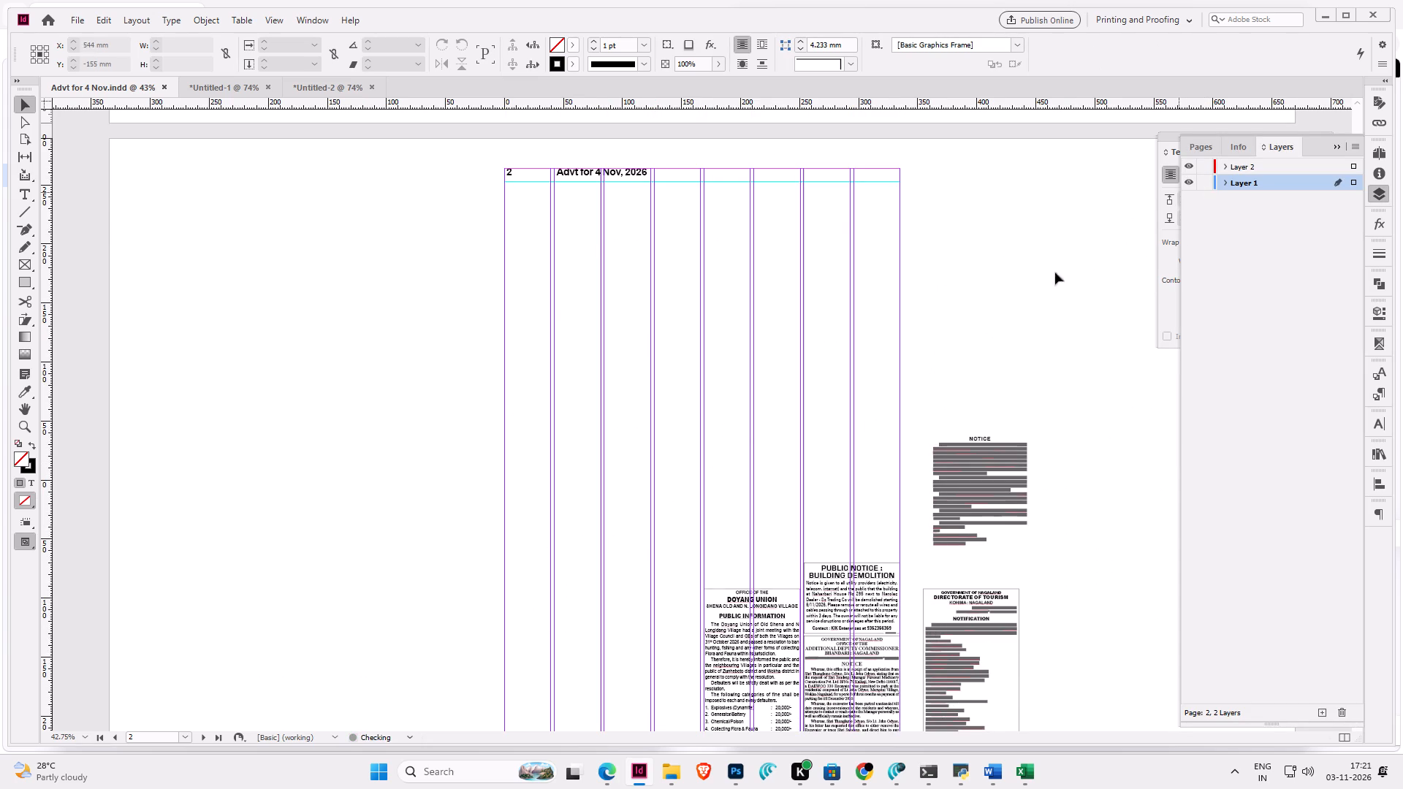
Print one copy of the page range 2-5,7-12 on the KONICA MINOLTA 185en (Copy 3) printer.
{"action": "left_click", "coordinate": [962, 276]}
{"action": "key", "text": "ctrl+p"}
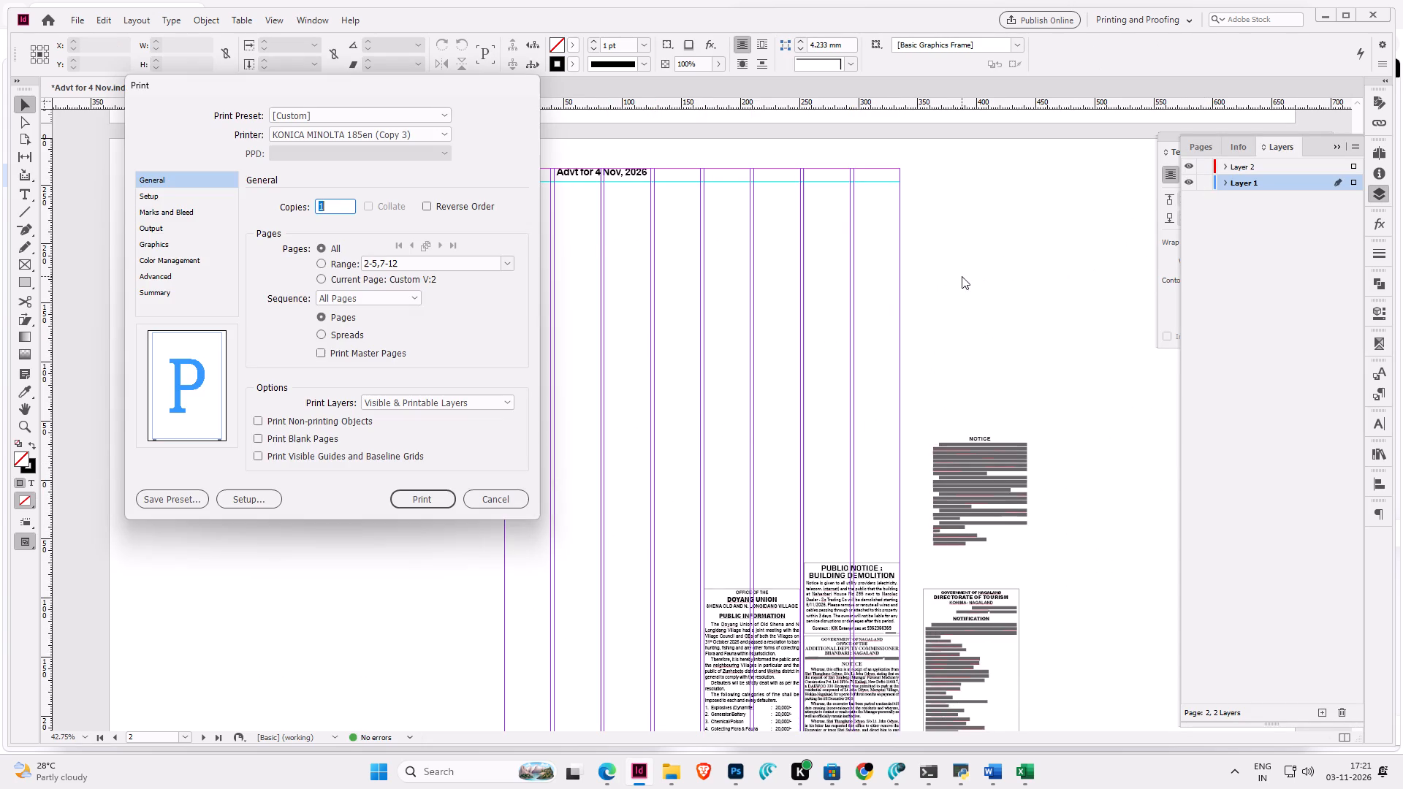
{"action": "left_click", "coordinate": [355, 265]}
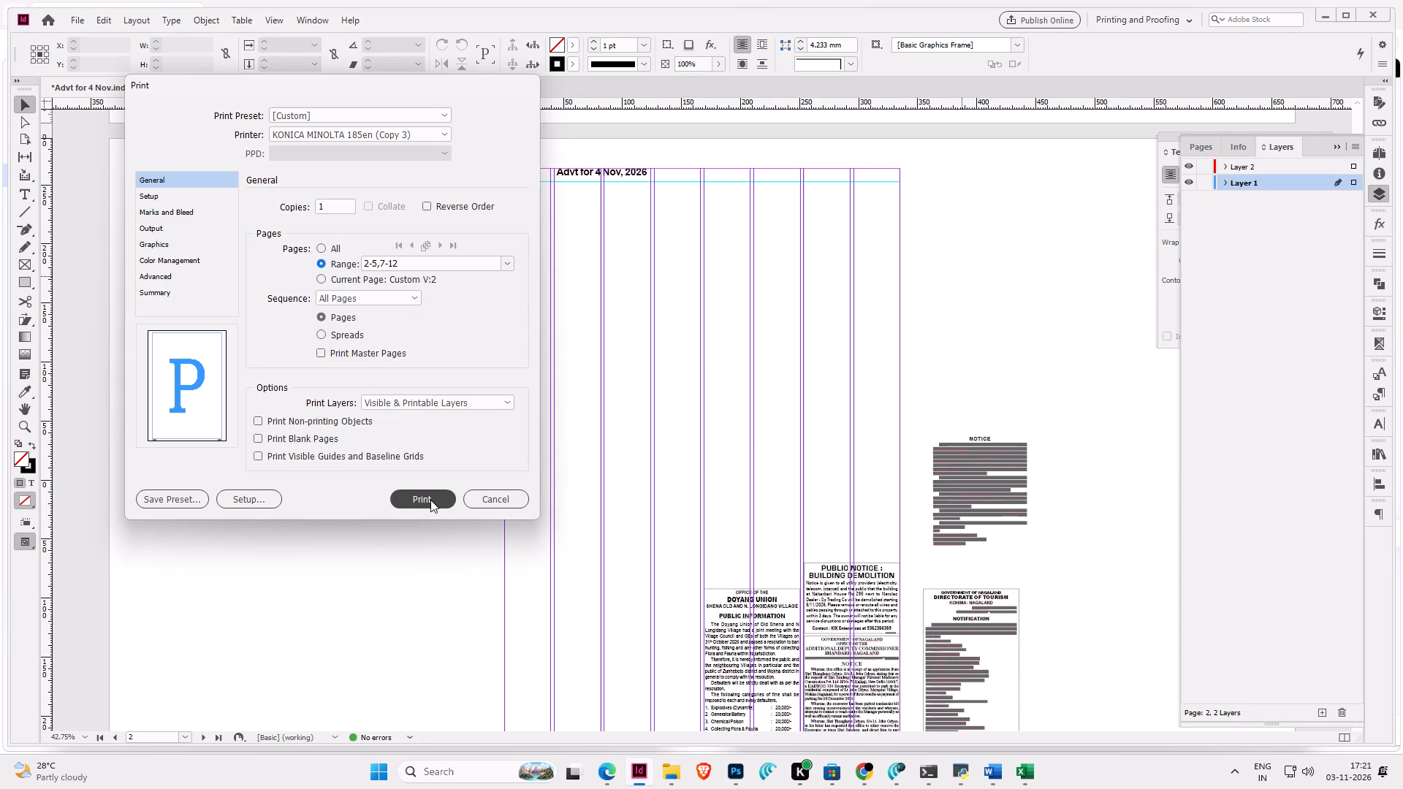
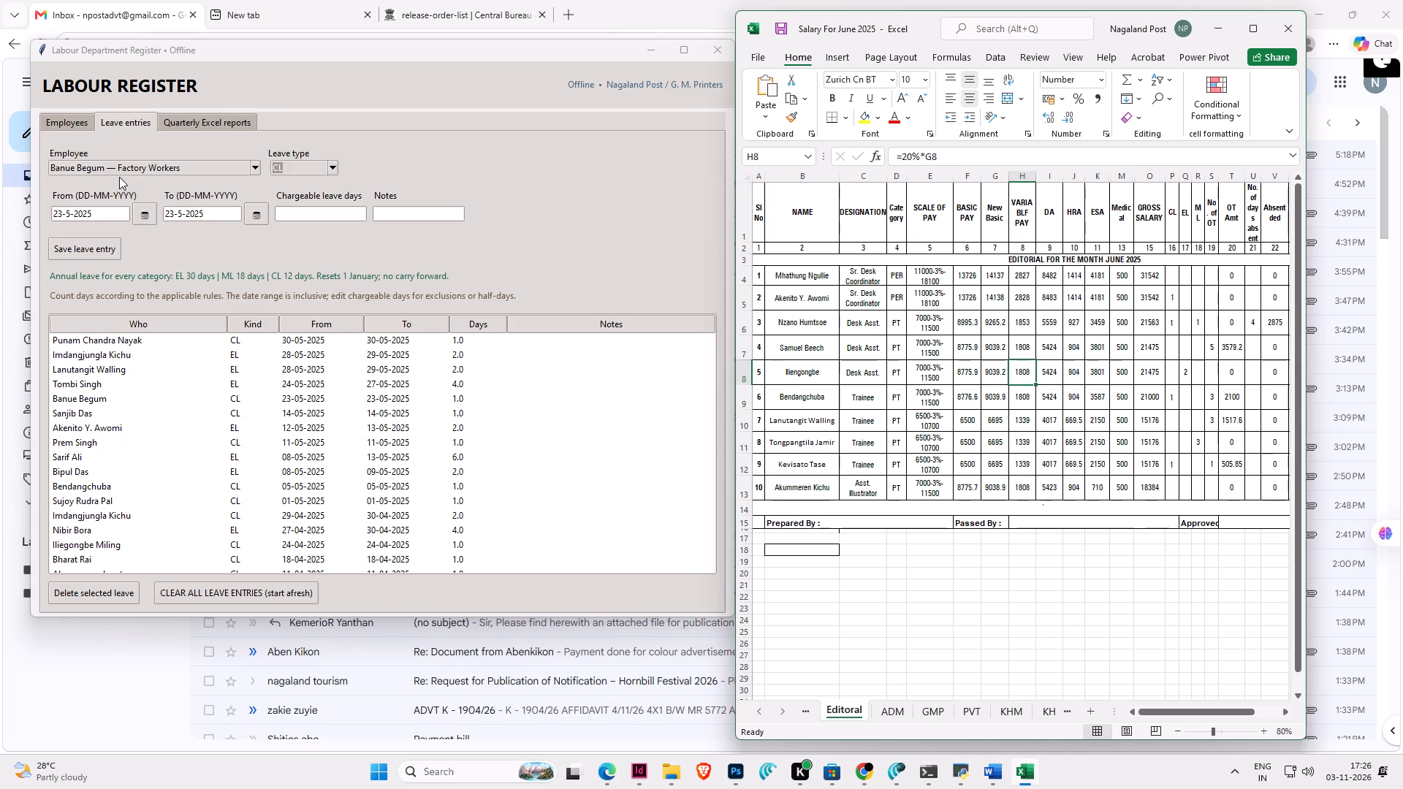
Open the employee choices for a new leave entry in the Labour Register and browse back towards the beginning of the names.
{"action": "left_click", "coordinate": [120, 174]}
{"action": "scroll", "coordinate": [121, 198], "scroll_direction": "up", "scroll_amount": 2}
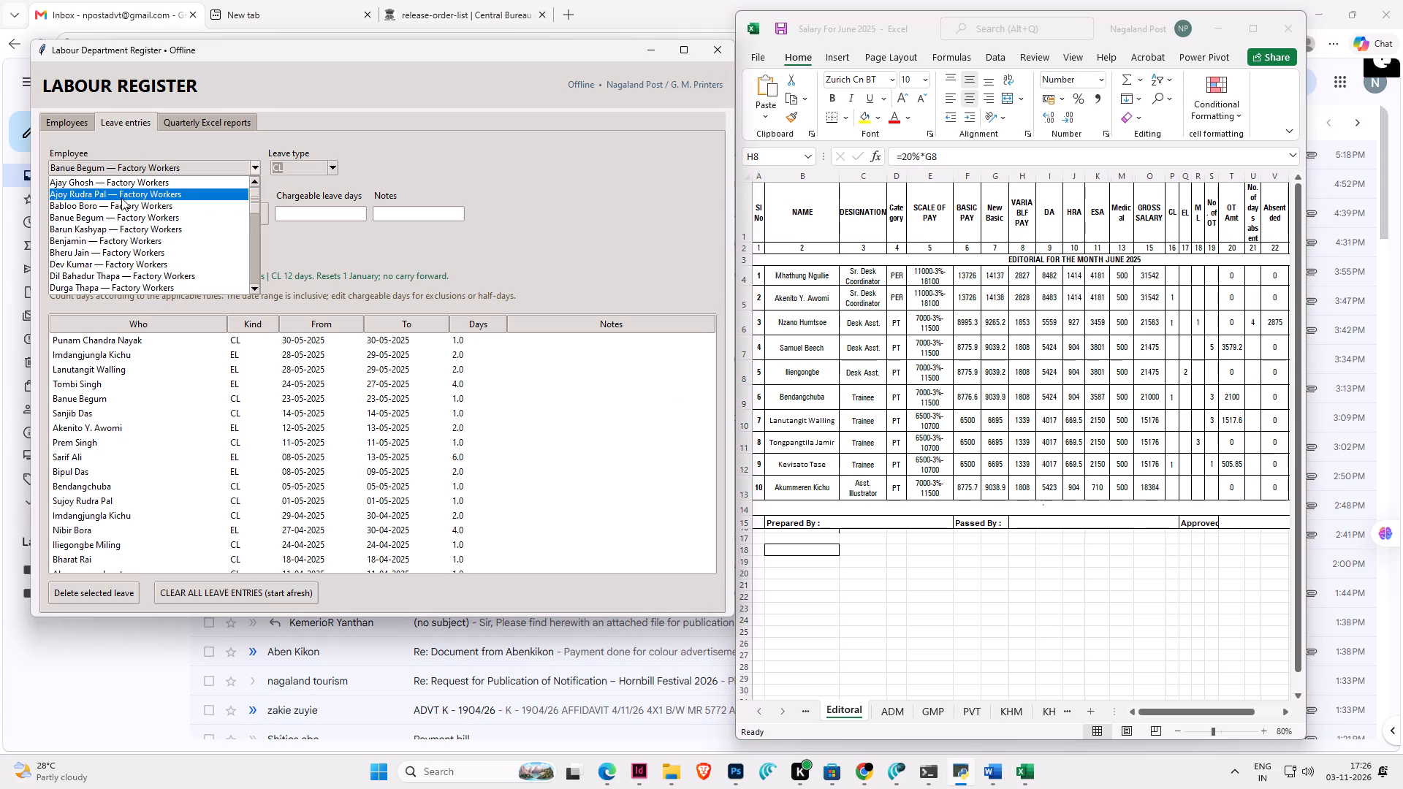
Save a one-day CL entry for 17-6-2025 for the working journalist at serial number 2 on the Editoral sheet.
{"action": "scroll", "coordinate": [121, 198], "scroll_direction": "down", "scroll_amount": 4}
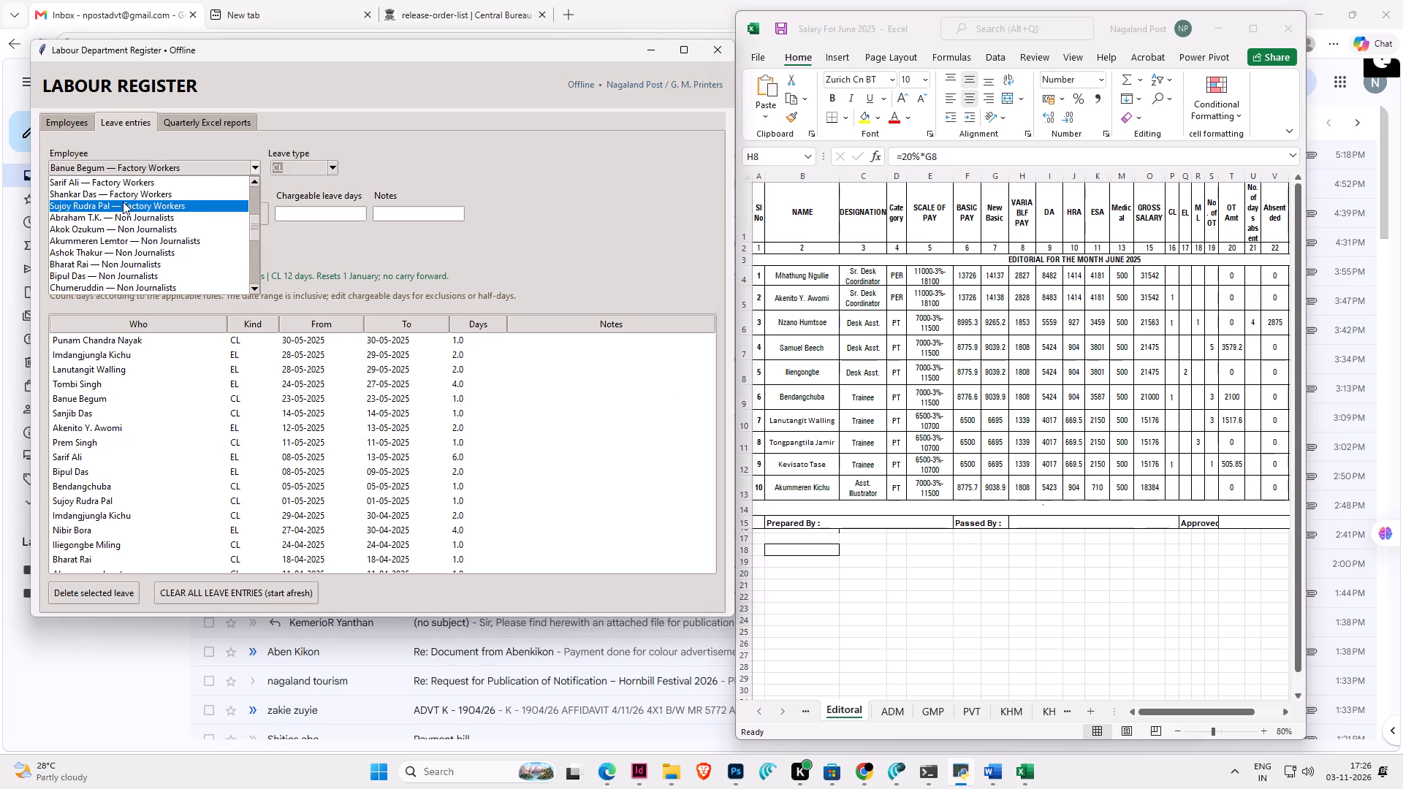
{"action": "scroll", "coordinate": [134, 217], "scroll_direction": "down", "scroll_amount": 3}
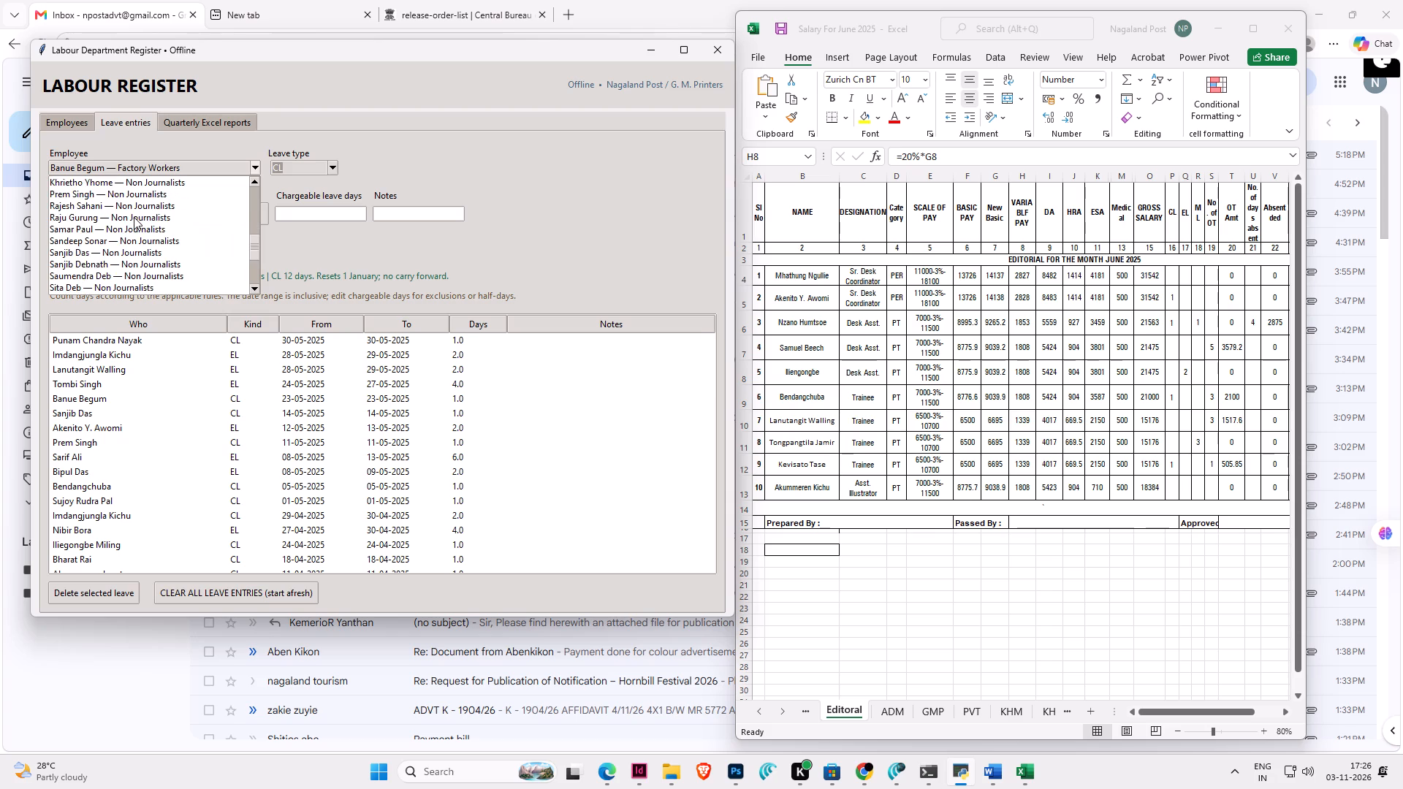
{"action": "scroll", "coordinate": [134, 217], "scroll_direction": "down", "scroll_amount": 1}
{"action": "left_click", "coordinate": [145, 283]}
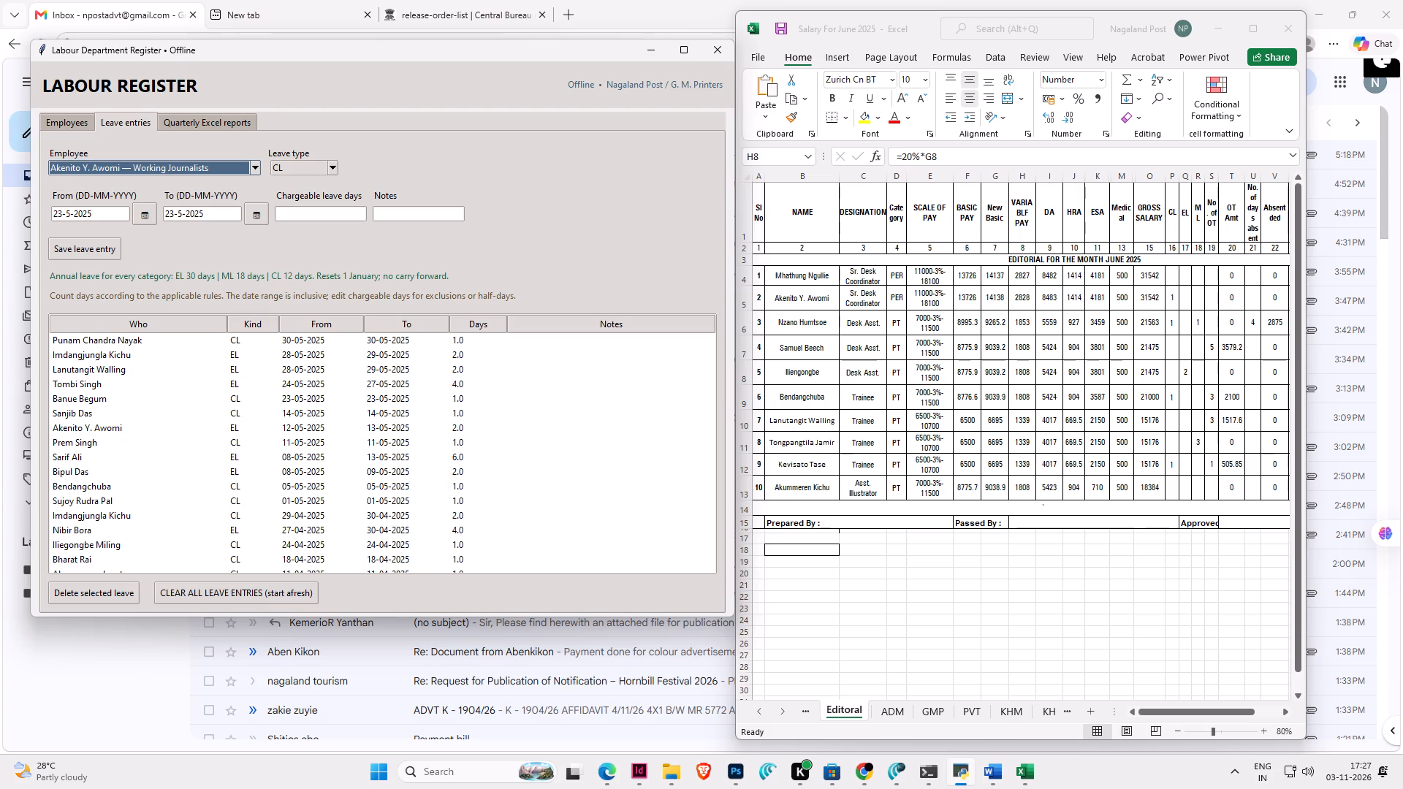
{"action": "left_click_drag", "start_coordinate": [62, 210], "coordinate": [0, 172]}
{"action": "type", "text": "17"}
{"action": "key", "text": "Right"}
{"action": "key", "text": "Right"}
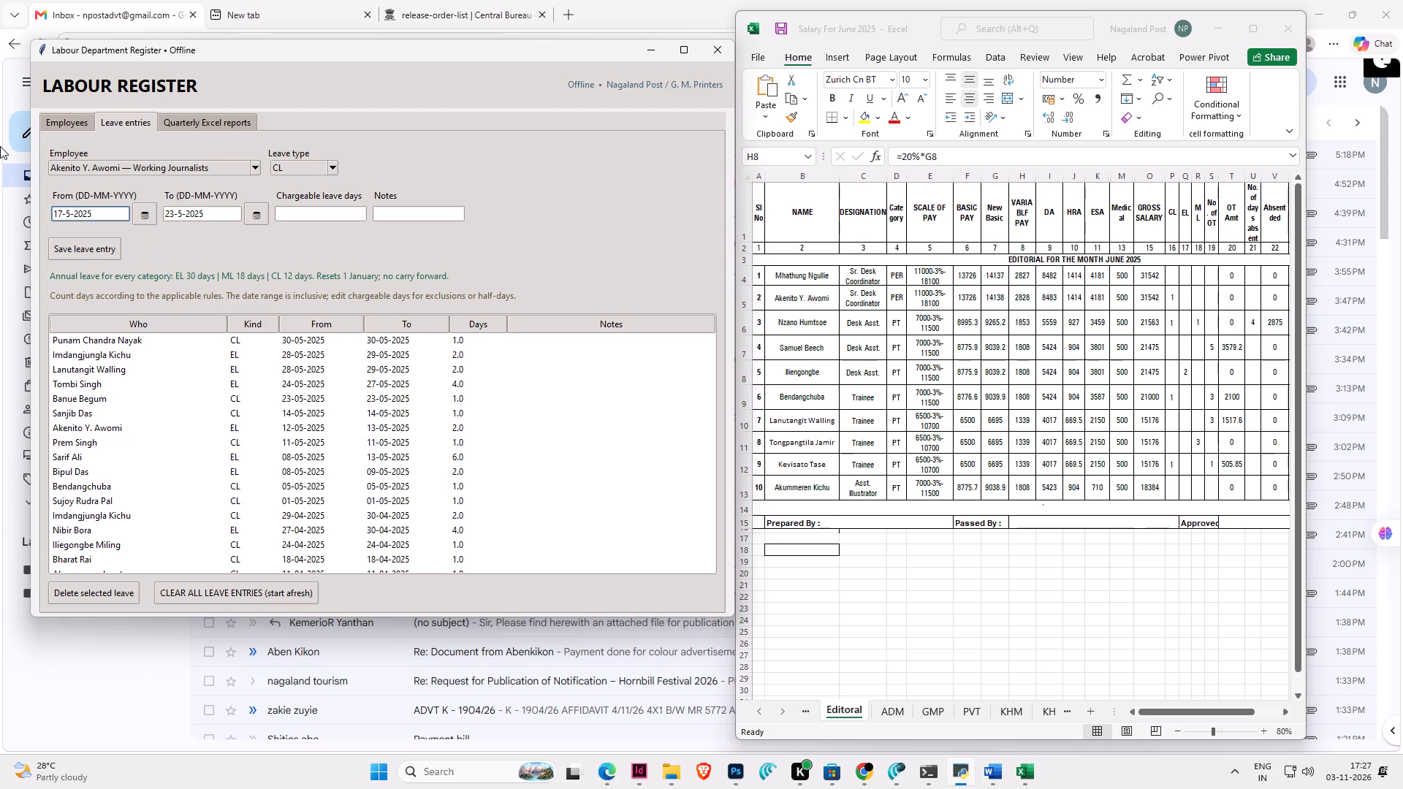
{"action": "key", "text": "shift+Left"}
{"action": "key", "text": "6"}
{"action": "left_click", "coordinate": [172, 212]}
{"action": "left_click_drag", "start_coordinate": [174, 212], "coordinate": [104, 194]}
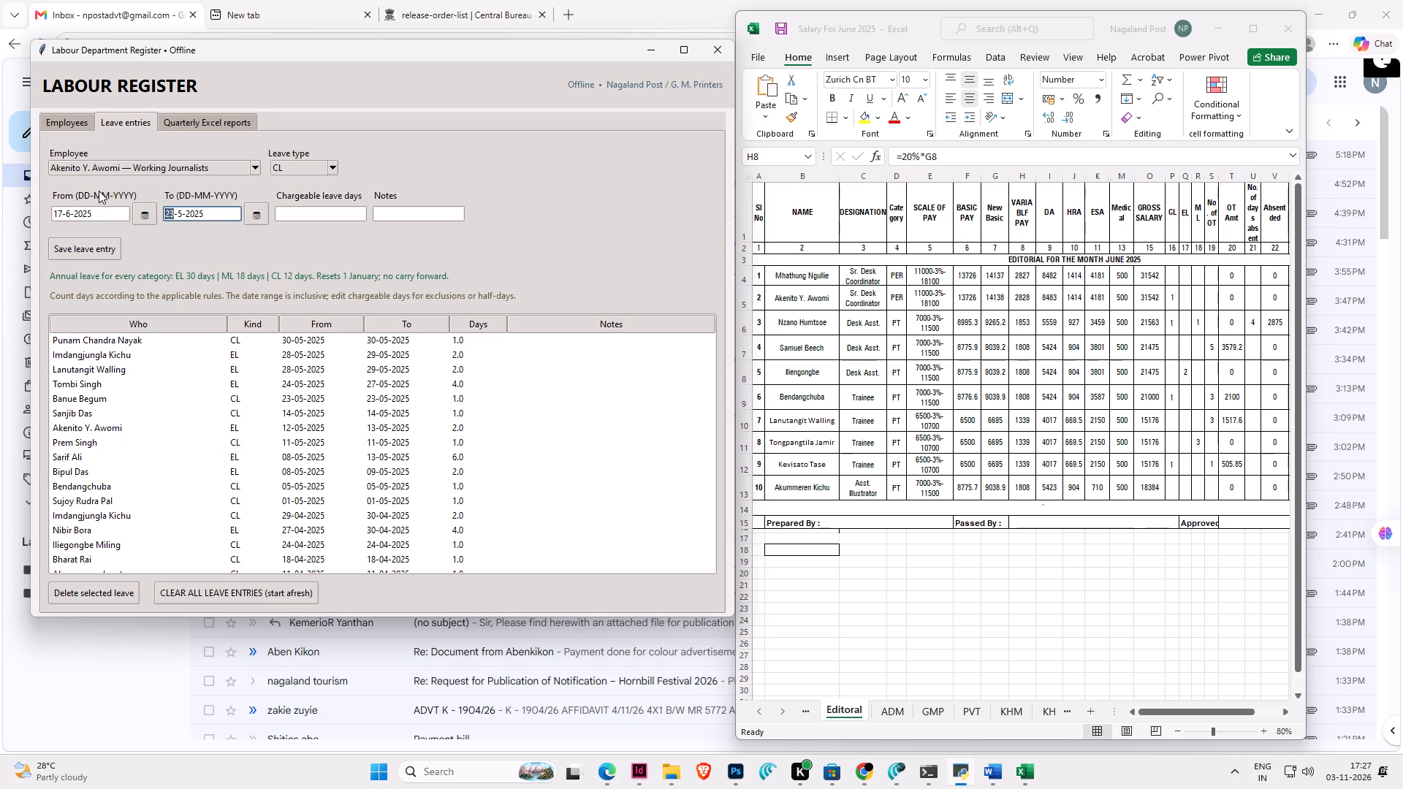
{"action": "type", "text": "17"}
{"action": "key", "text": "Right"}
{"action": "key", "text": "Right"}
{"action": "key", "text": "shift+Left"}
{"action": "key", "text": "6"}
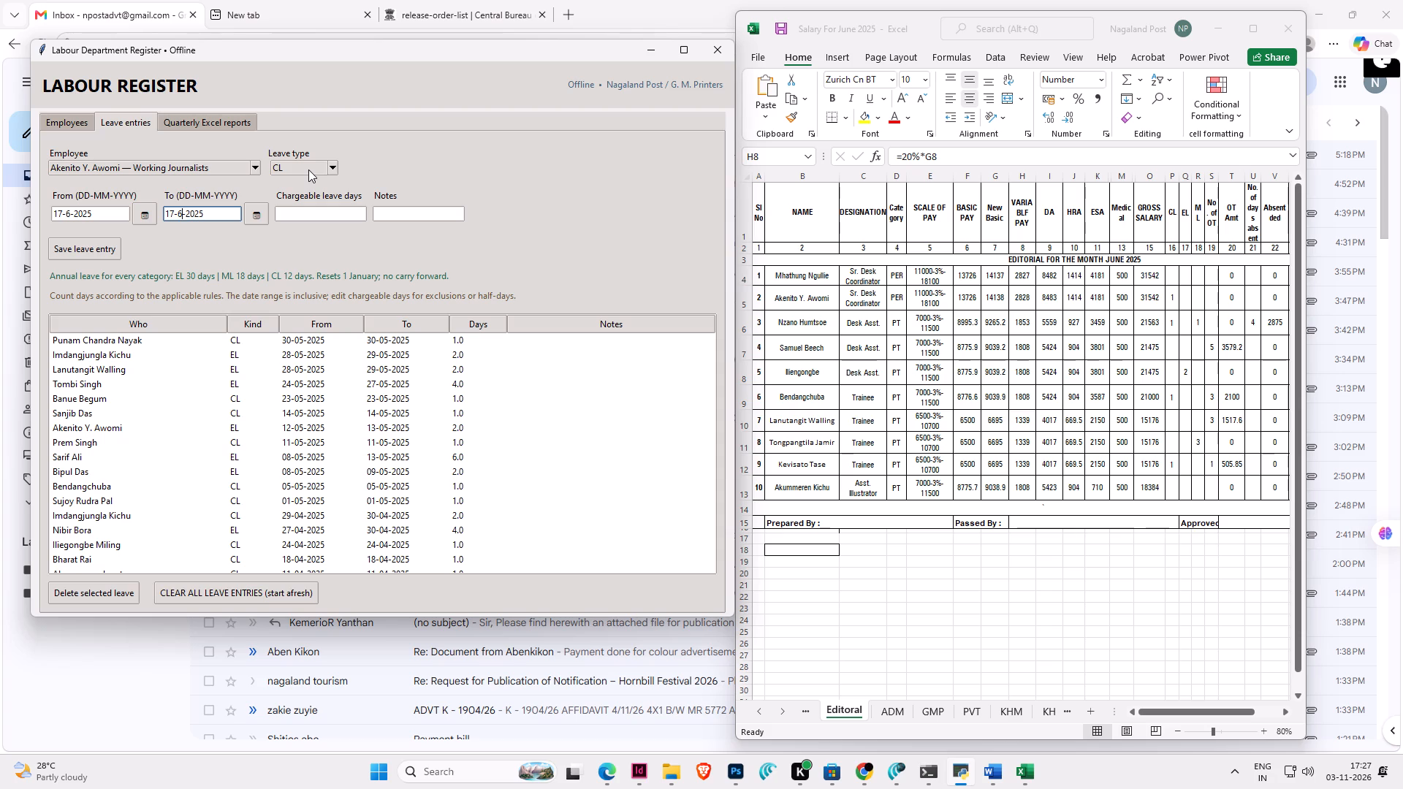
{"action": "left_click", "coordinate": [90, 248]}
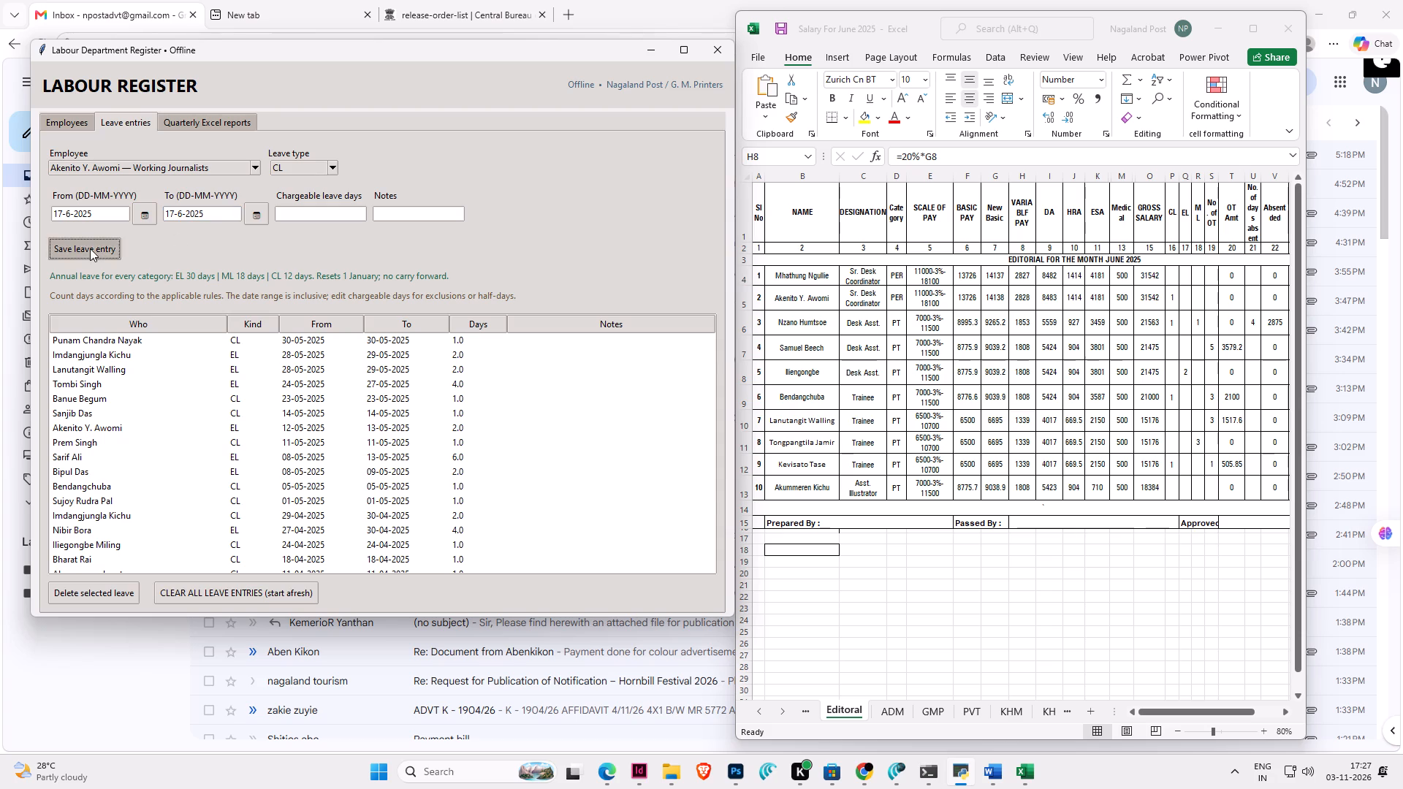
{"action": "left_click", "coordinate": [739, 437]}
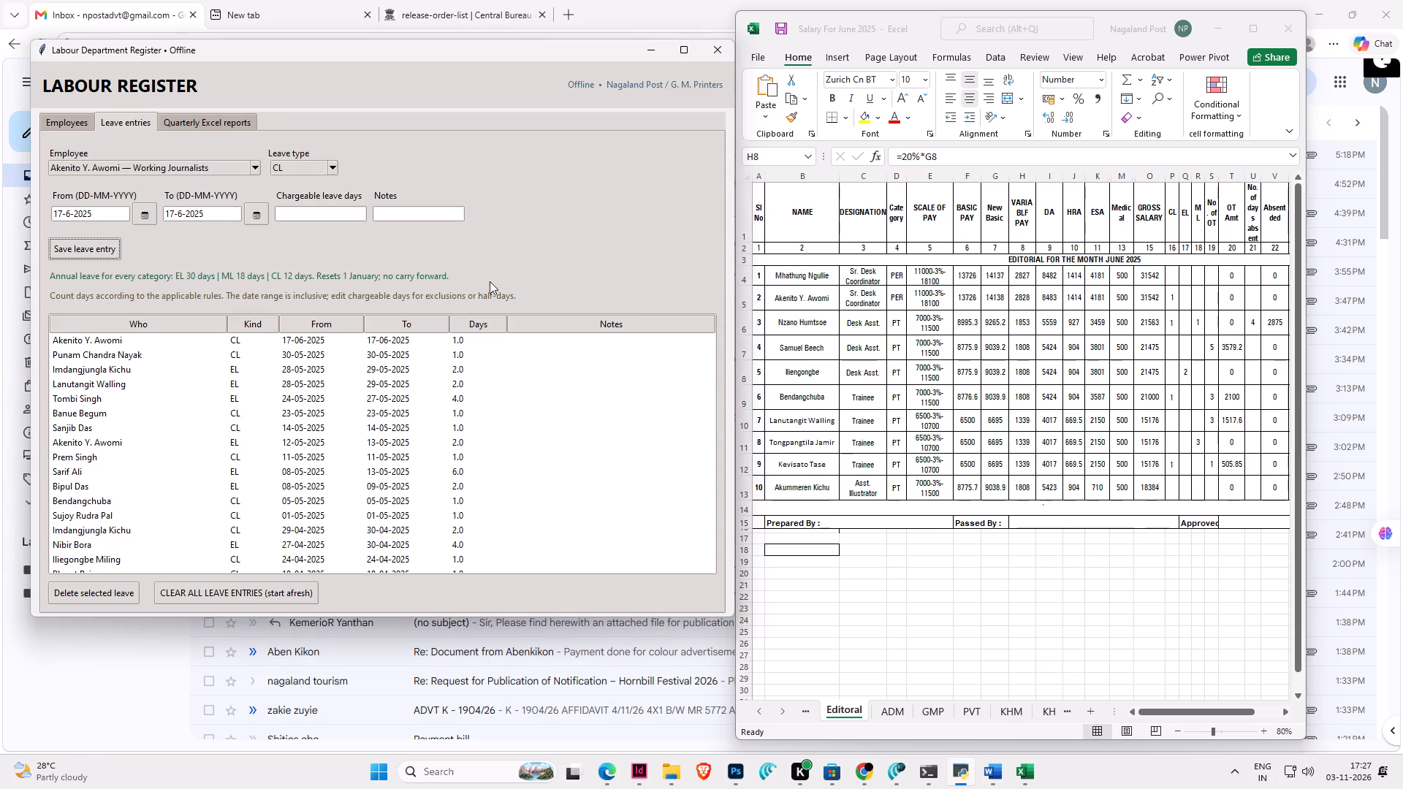
Save a one-day CL entry for 10-6-2025 for the working journalist at serial number 3 on the Editoral sheet.
{"action": "left_click", "coordinate": [151, 167]}
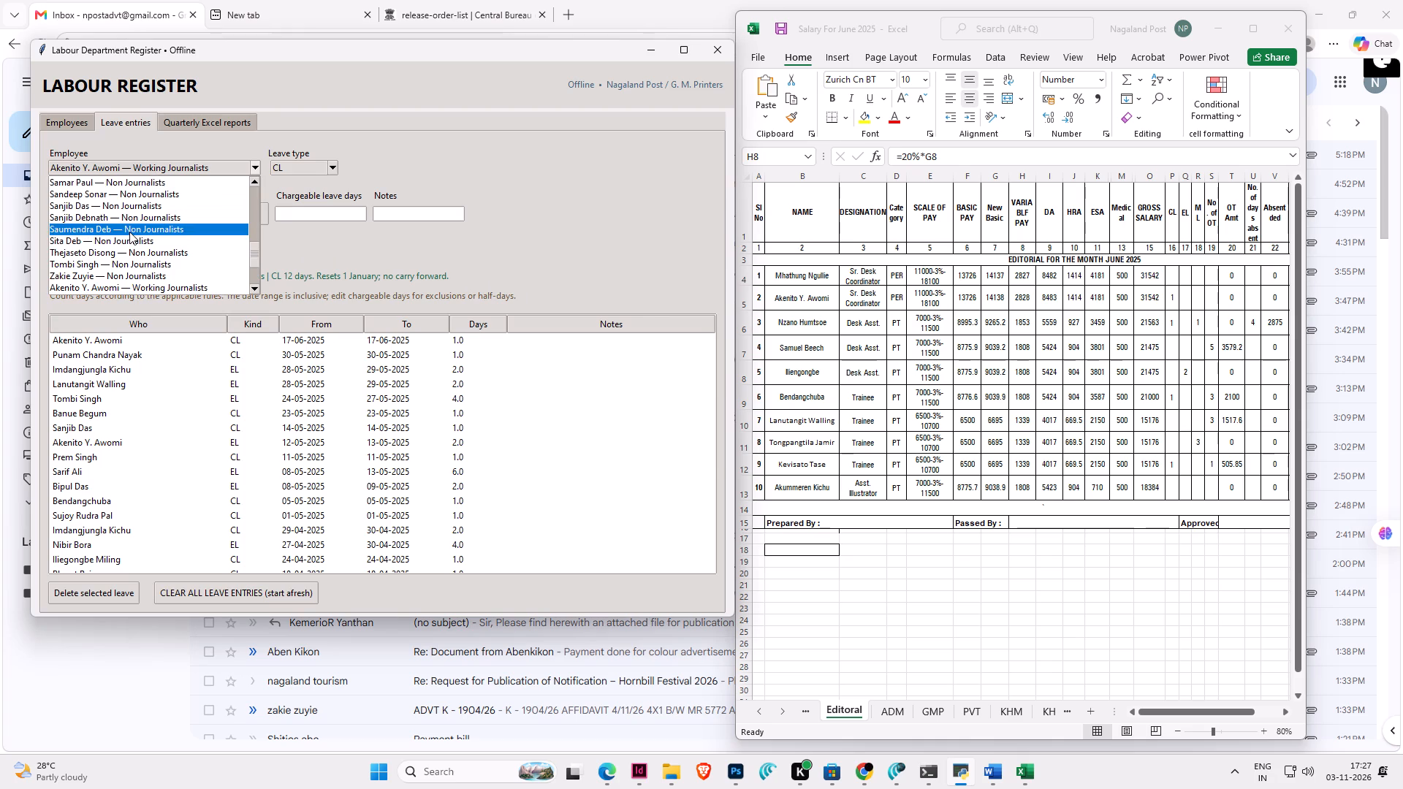
{"action": "scroll", "coordinate": [128, 233], "scroll_direction": "up", "scroll_amount": 1}
{"action": "scroll", "coordinate": [128, 233], "scroll_direction": "down", "scroll_amount": 2}
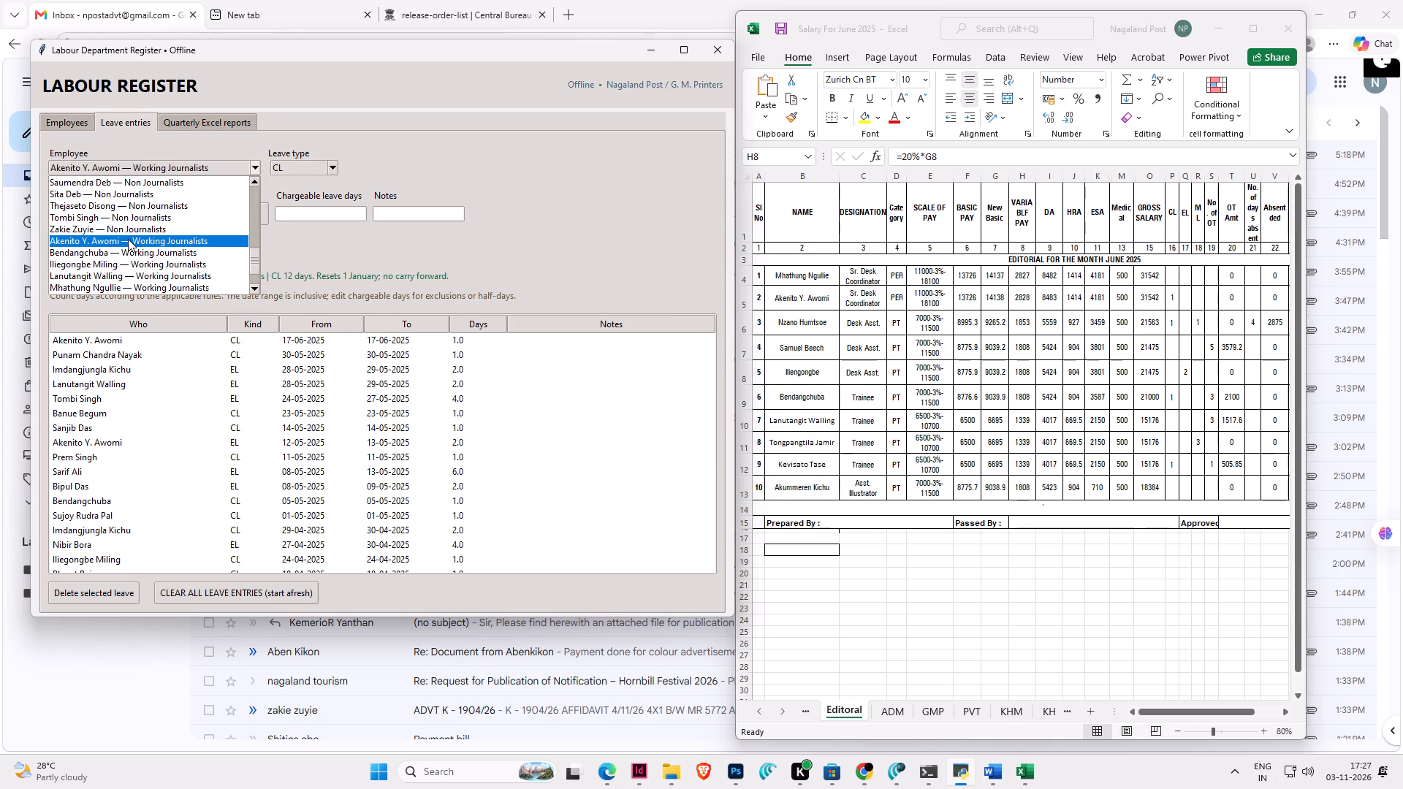
{"action": "scroll", "coordinate": [127, 251], "scroll_direction": "down", "scroll_amount": 1}
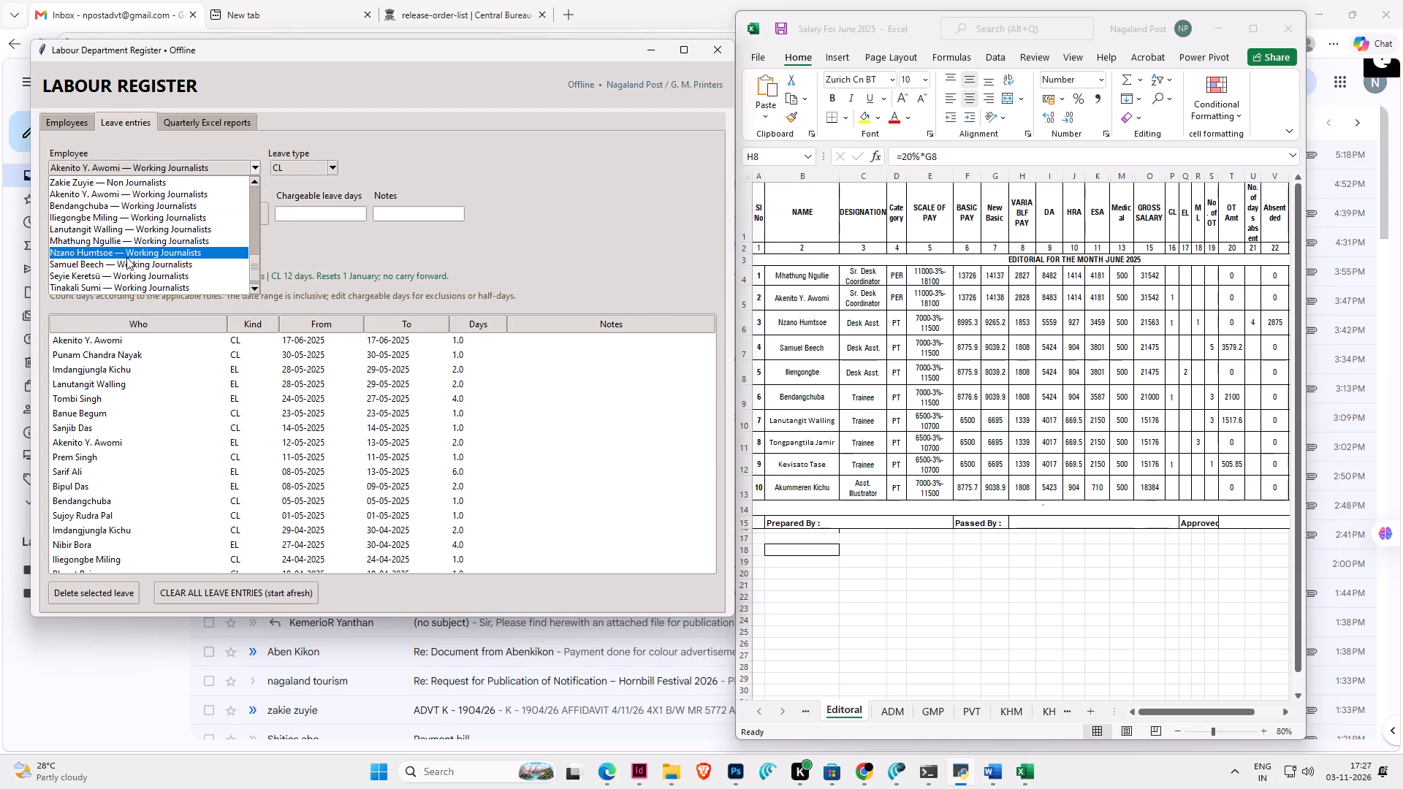
{"action": "left_click", "coordinate": [126, 255]}
{"action": "left_click_drag", "start_coordinate": [64, 214], "coordinate": [54, 214]}
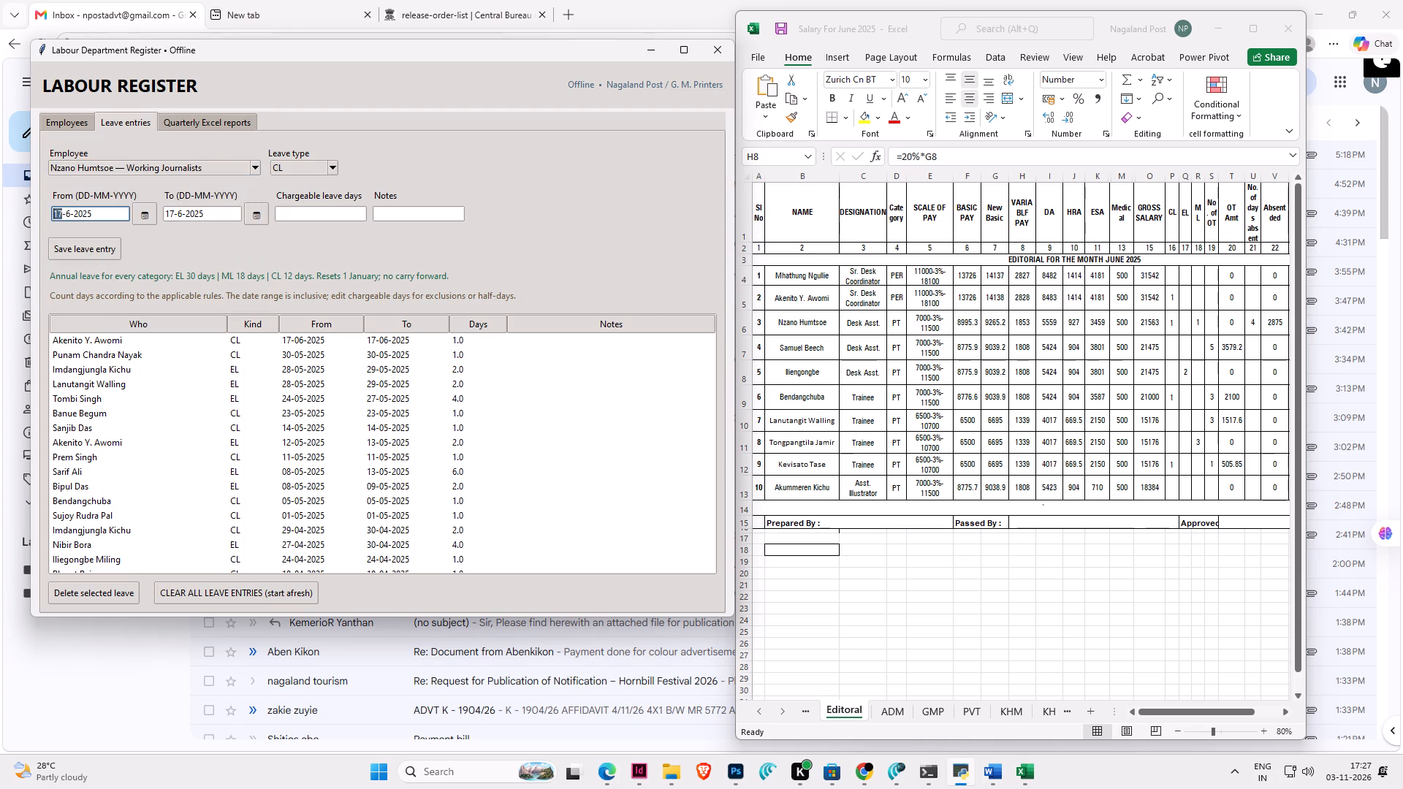
{"action": "left_click_drag", "start_coordinate": [54, 214], "coordinate": [50, 213]}
{"action": "type", "text": "10"}
{"action": "left_click_drag", "start_coordinate": [172, 212], "coordinate": [94, 208]}
{"action": "type", "text": "10"}
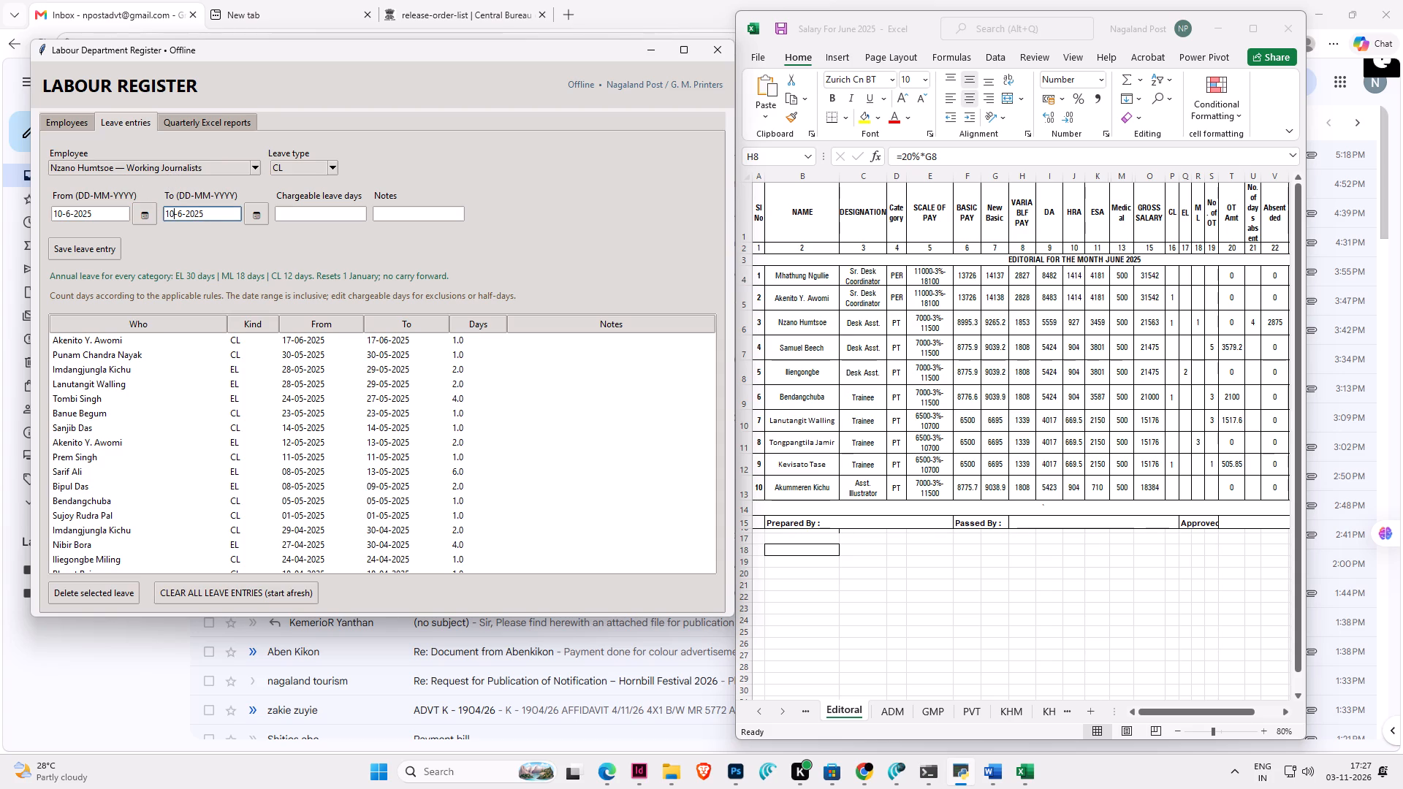
{"action": "left_click", "coordinate": [80, 245]}
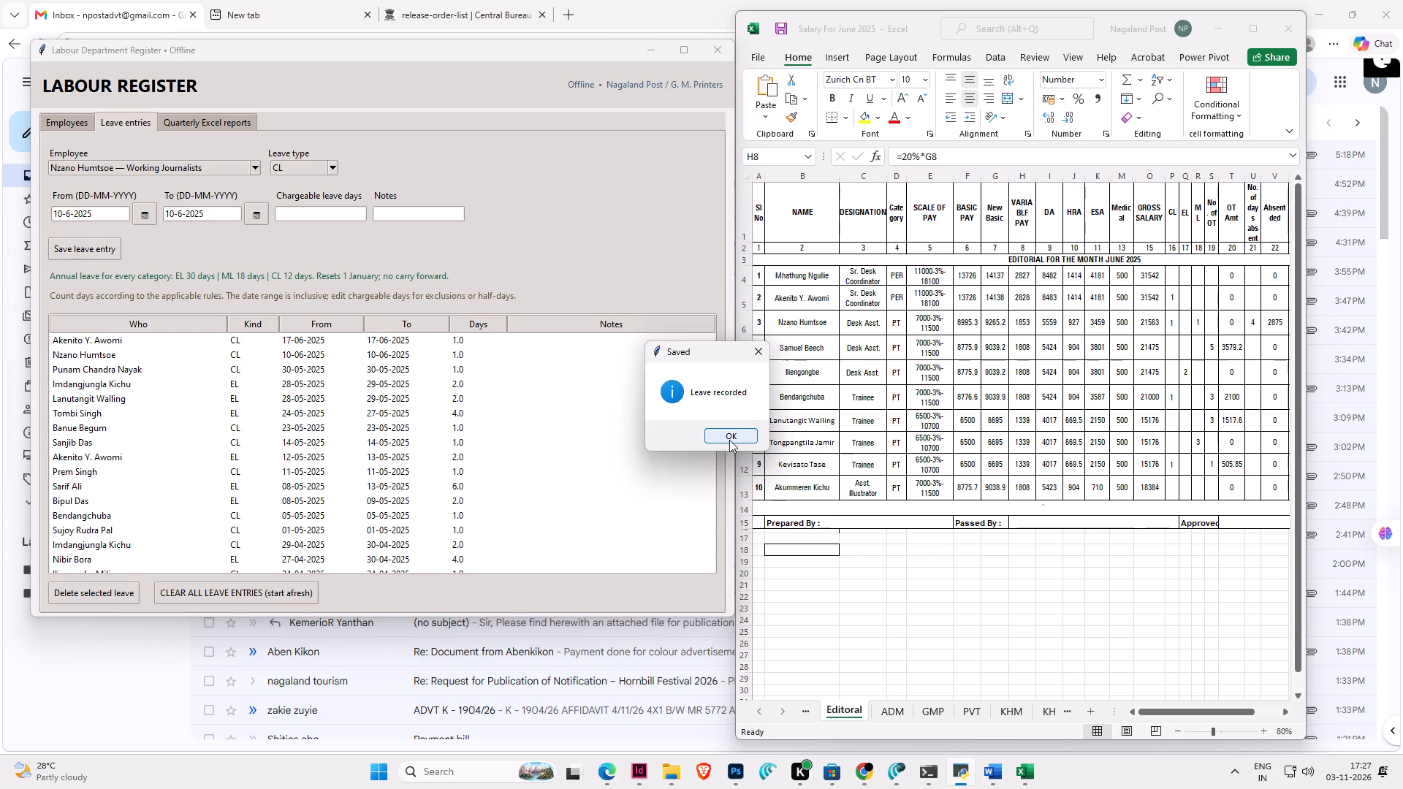
{"action": "left_click", "coordinate": [729, 438]}
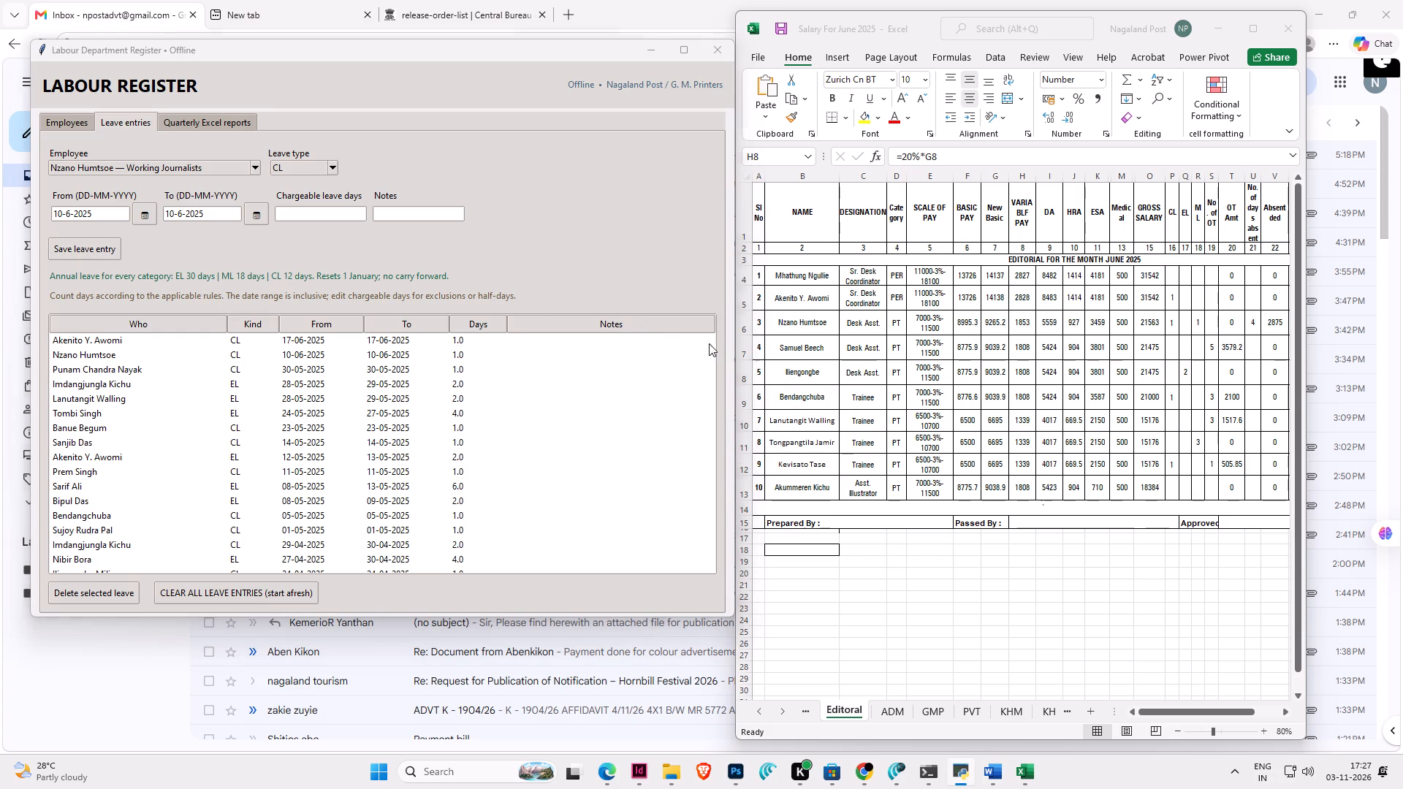
Save a one-day CL entry for 20-6-2025 for the working journalist at serial number 6 on the Editoral sheet.
{"action": "left_click", "coordinate": [152, 171]}
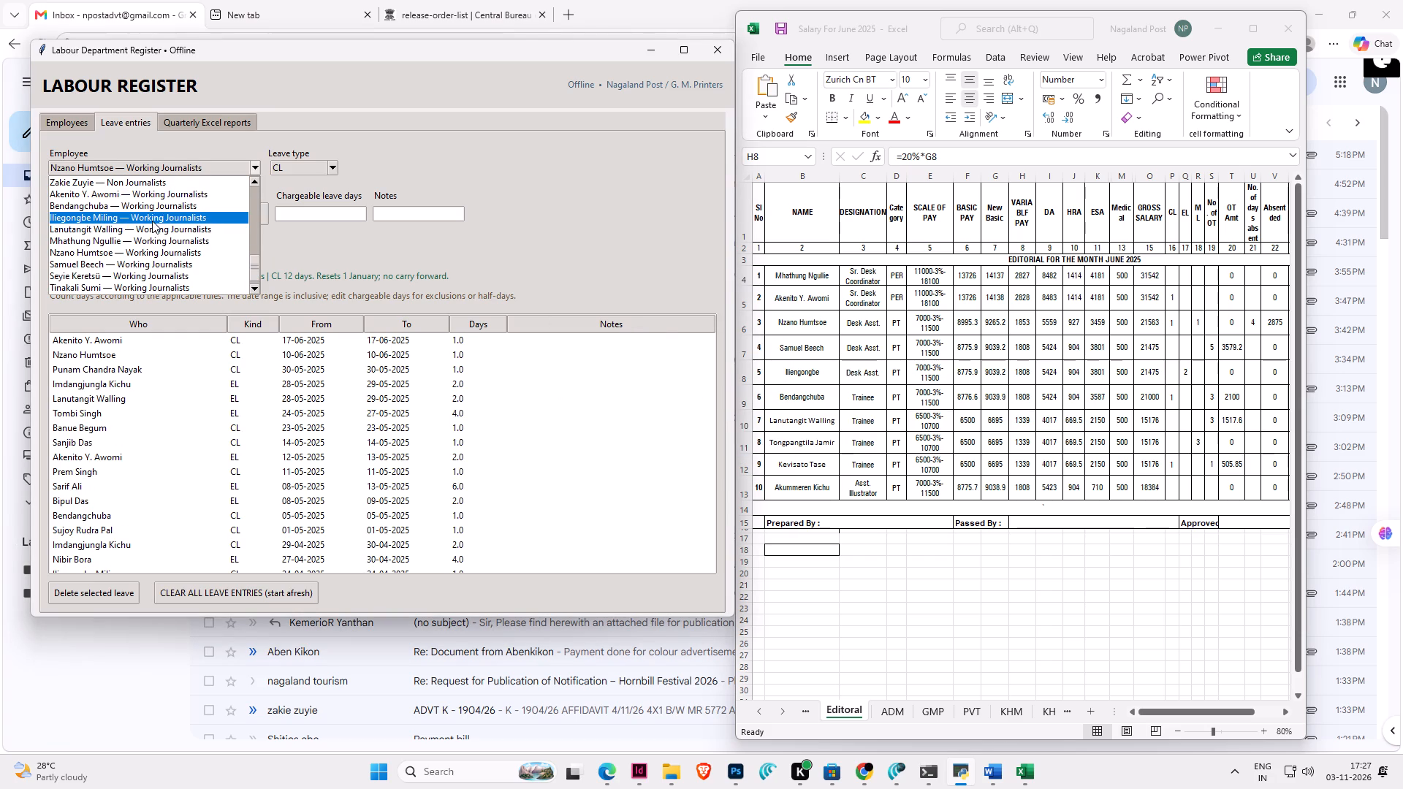
{"action": "left_click", "coordinate": [156, 212]}
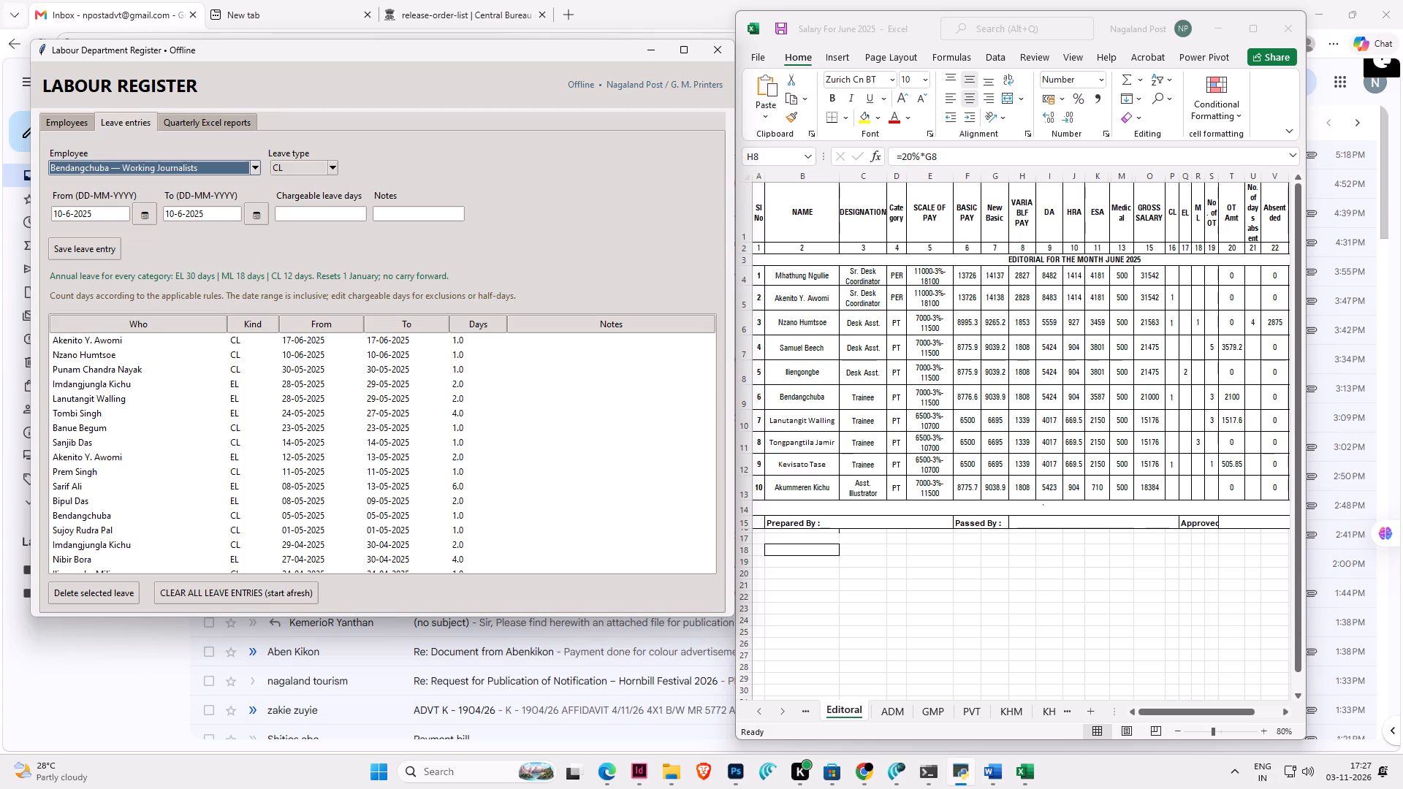
{"action": "left_click_drag", "start_coordinate": [61, 213], "coordinate": [26, 205]}
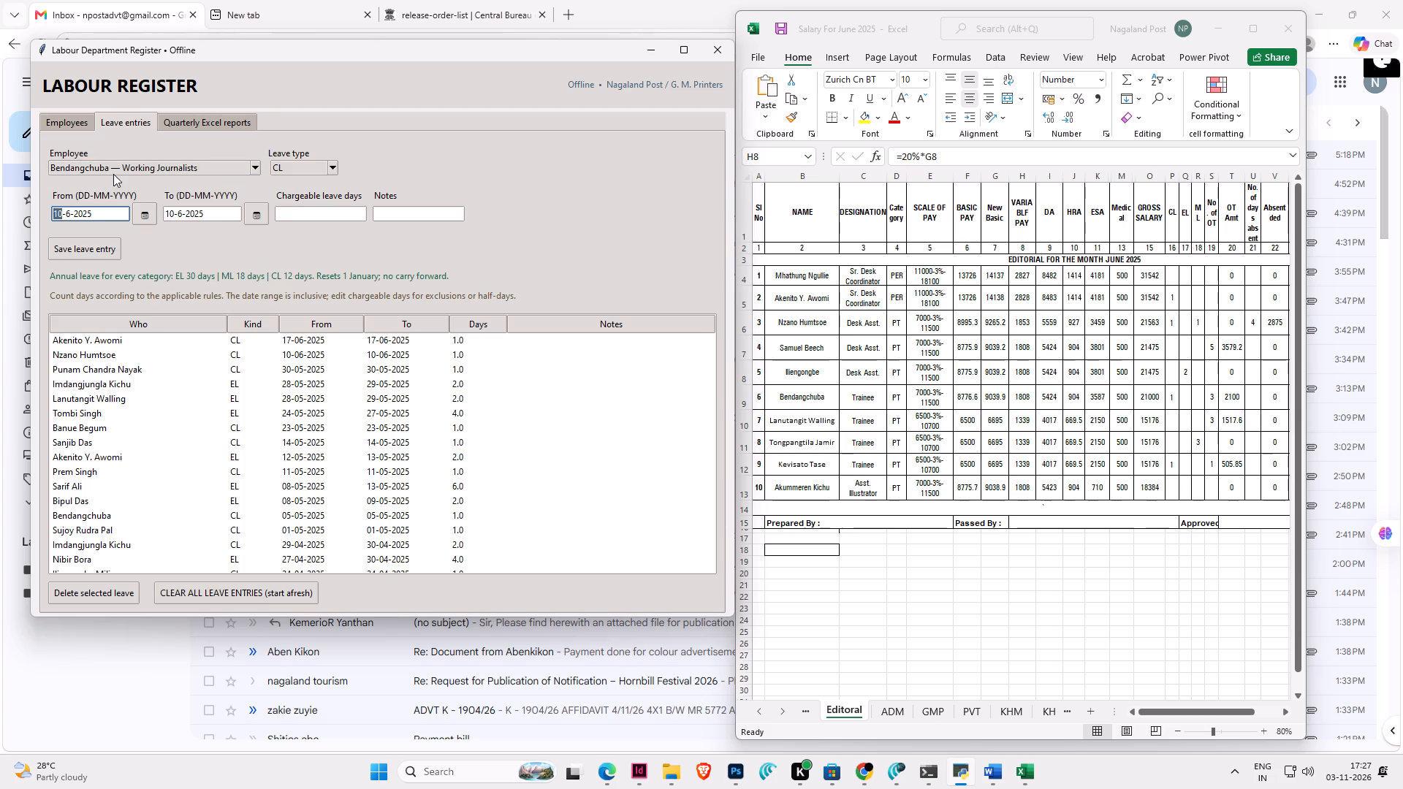
{"action": "type", "text": "20"}
{"action": "left_click_drag", "start_coordinate": [173, 213], "coordinate": [66, 202]}
{"action": "type", "text": "20"}
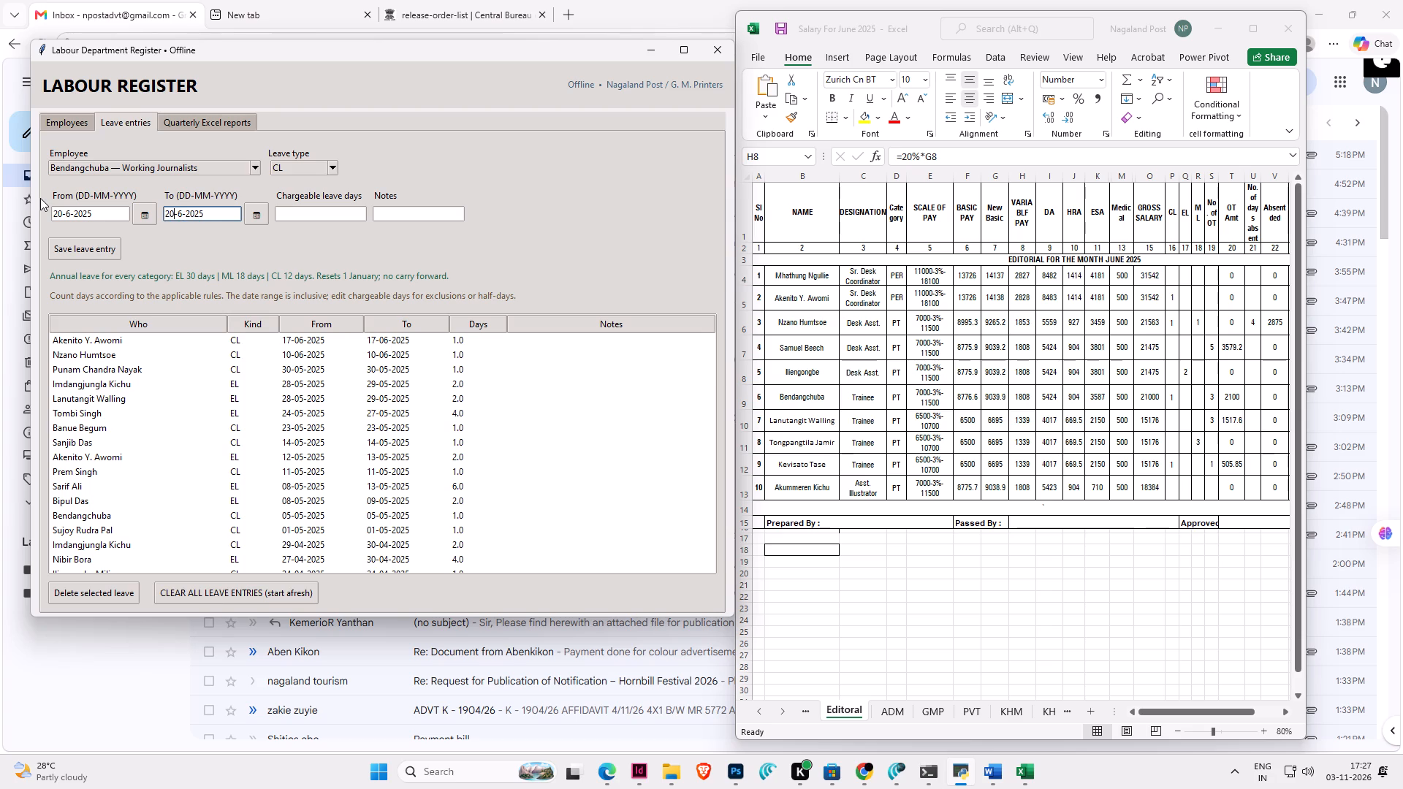
{"action": "left_click", "coordinate": [78, 251]}
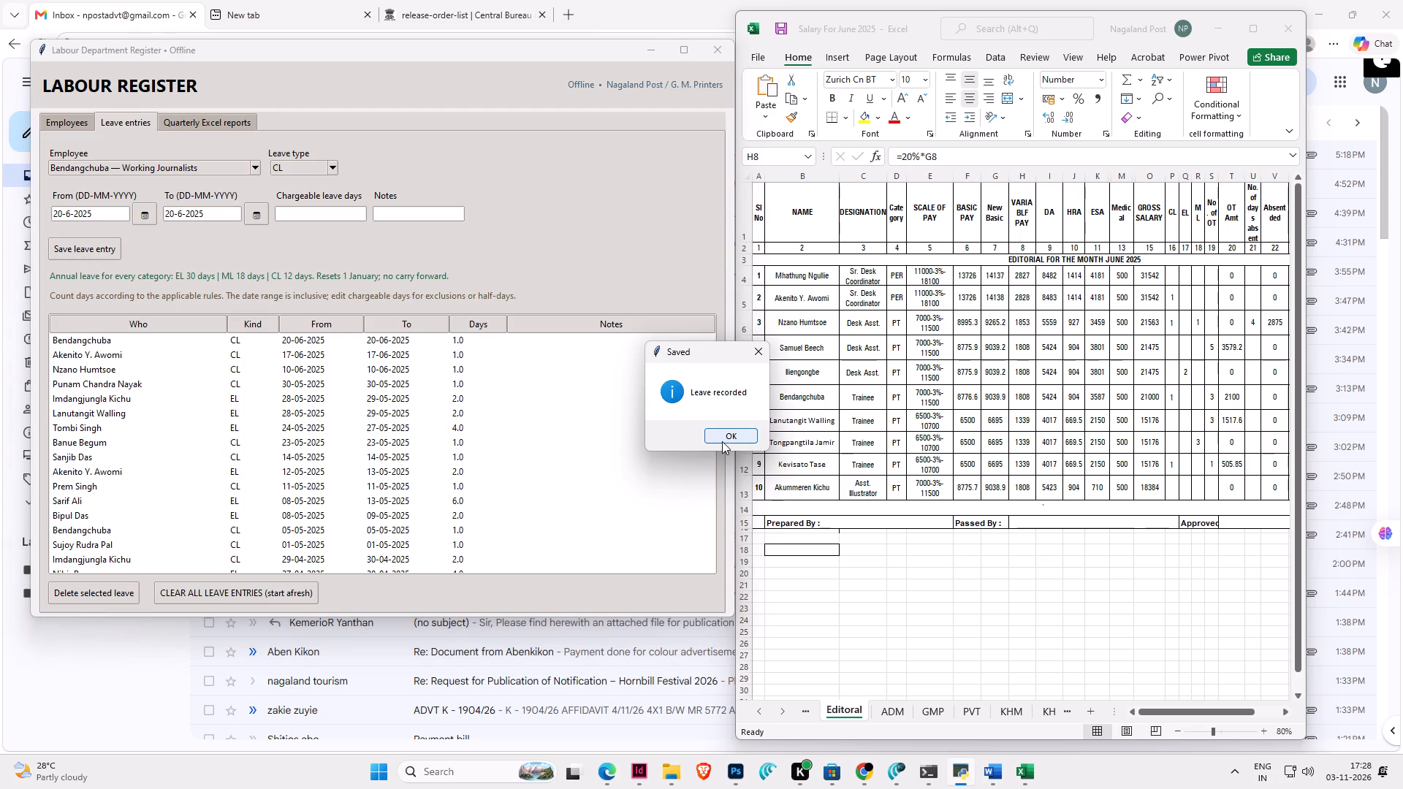
{"action": "left_click", "coordinate": [723, 441]}
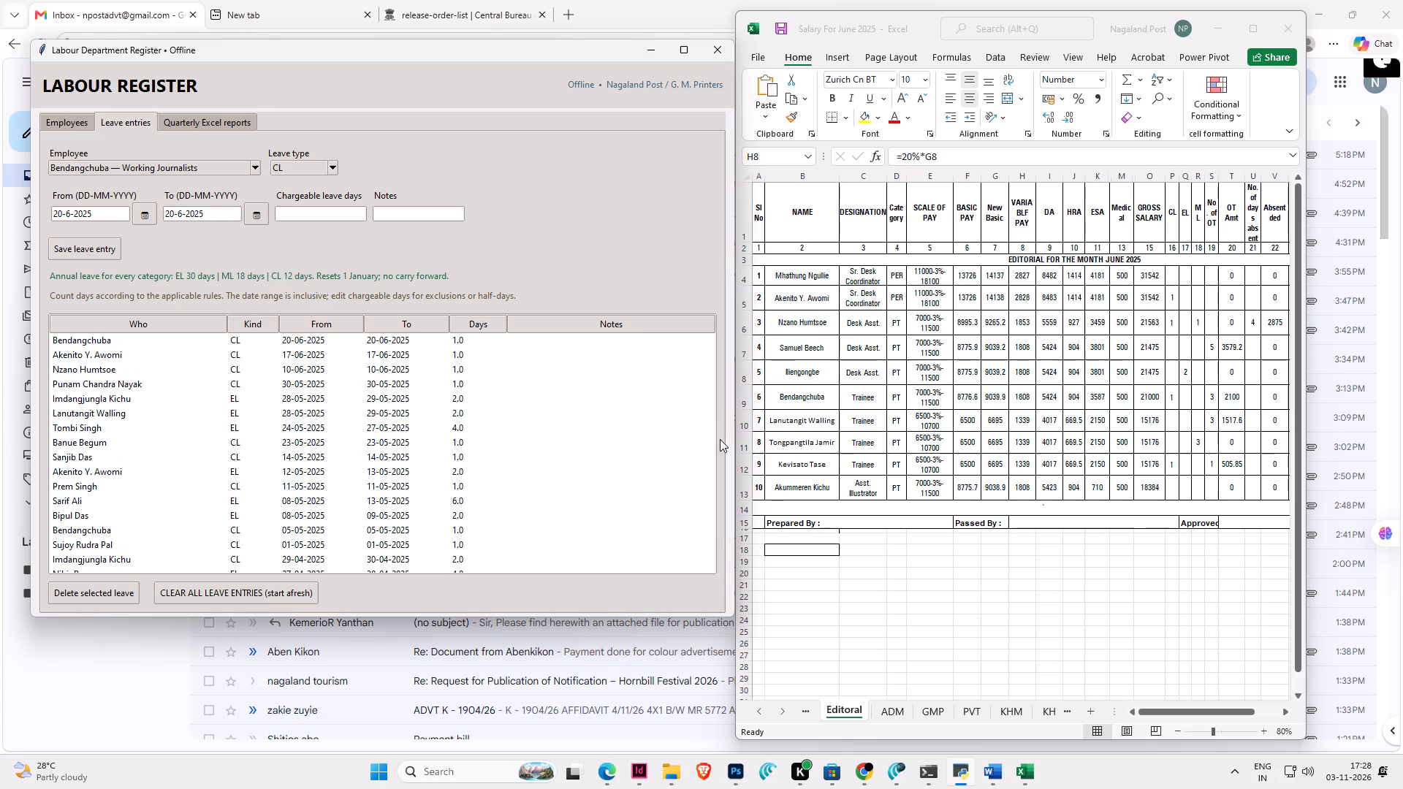
Save an EL entry from 6-6-2025 to 7-6-2025 for the working journalist at serial number 5 on the Editoral sheet.
{"action": "left_click", "coordinate": [190, 156]}
{"action": "left_click", "coordinate": [189, 162]}
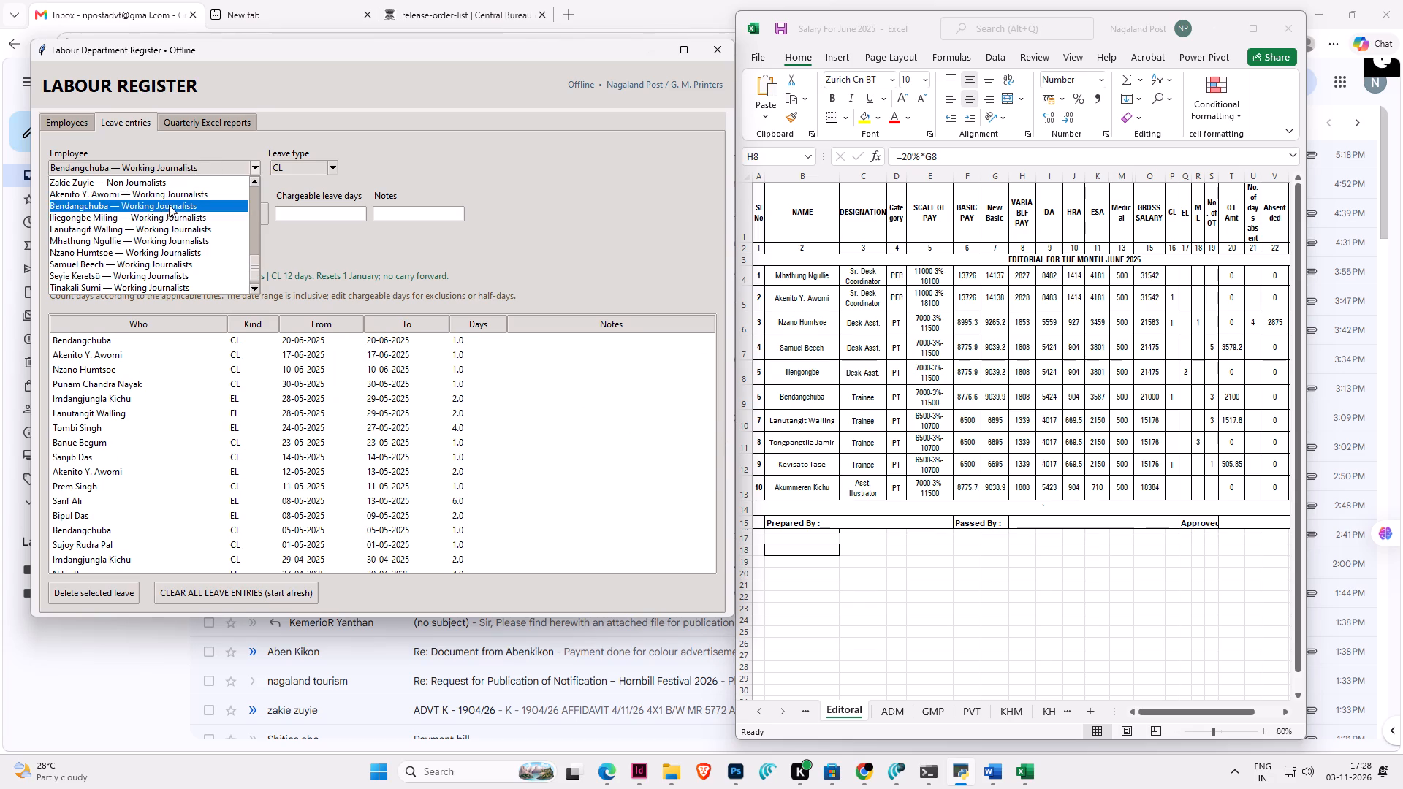
{"action": "left_click", "coordinate": [161, 214]}
{"action": "left_click_drag", "start_coordinate": [61, 215], "coordinate": [39, 207]}
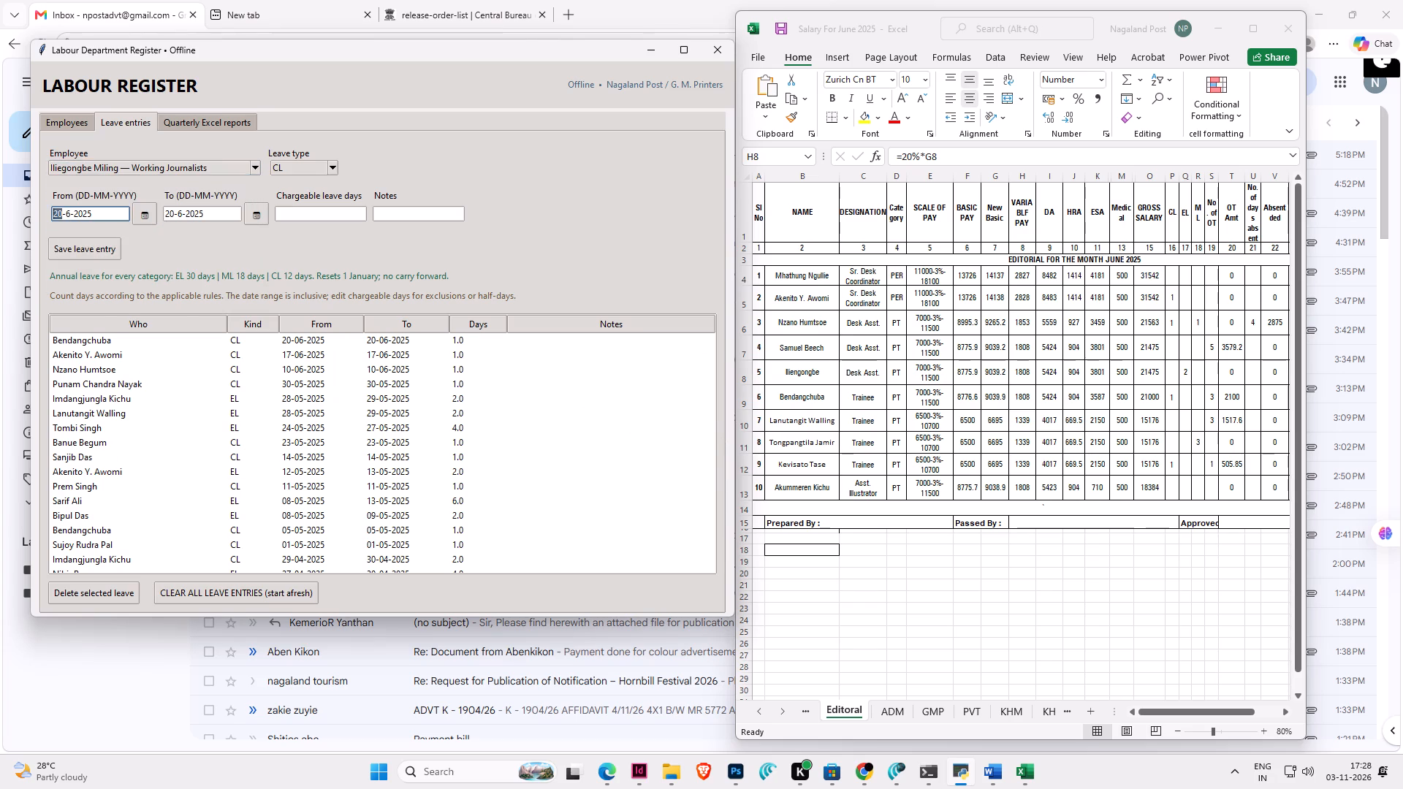
{"action": "left_click_drag", "start_coordinate": [39, 207], "coordinate": [37, 207]}
{"action": "key", "text": "6"}
{"action": "left_click_drag", "start_coordinate": [174, 208], "coordinate": [69, 186]}
{"action": "key", "text": "7"}
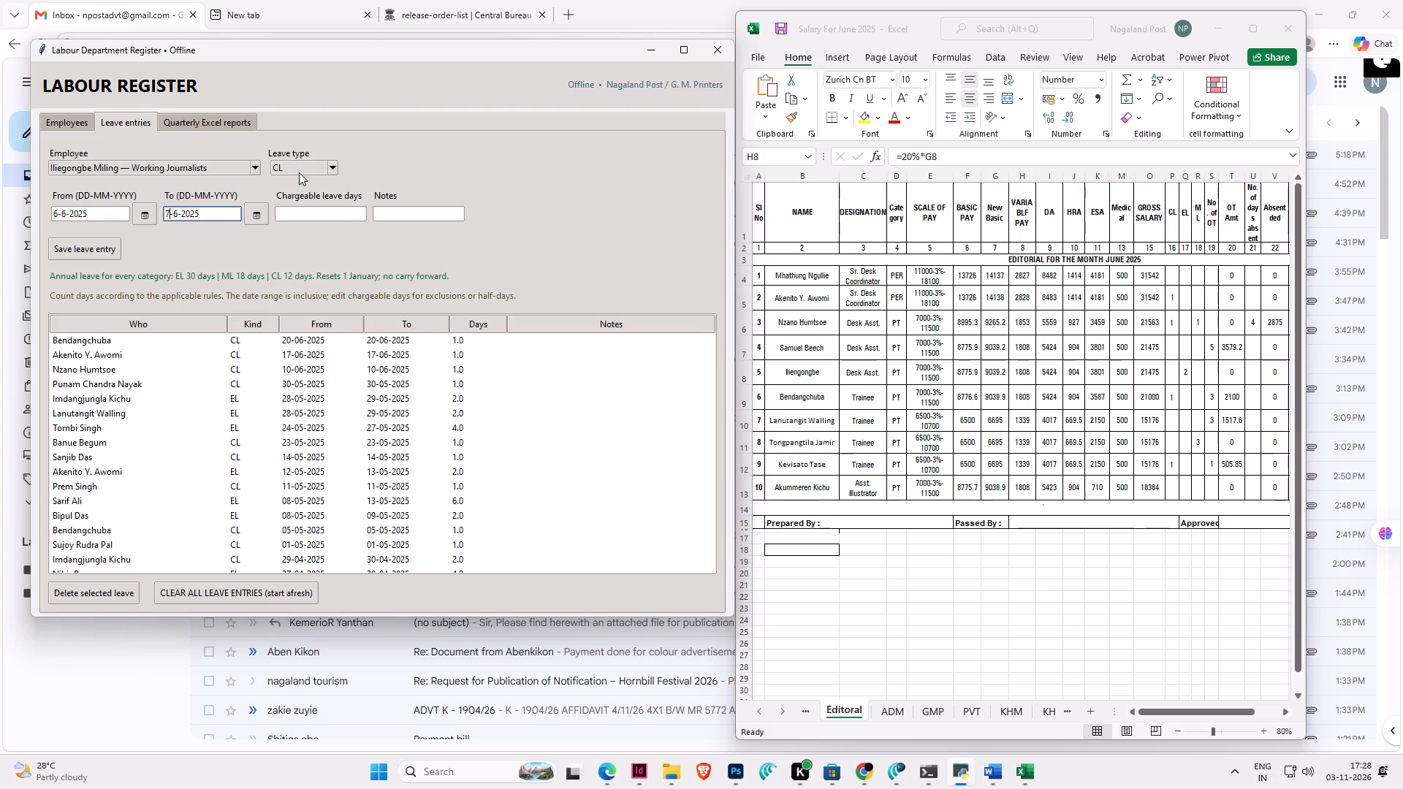
{"action": "left_click", "coordinate": [303, 166]}
{"action": "left_click", "coordinate": [300, 190]}
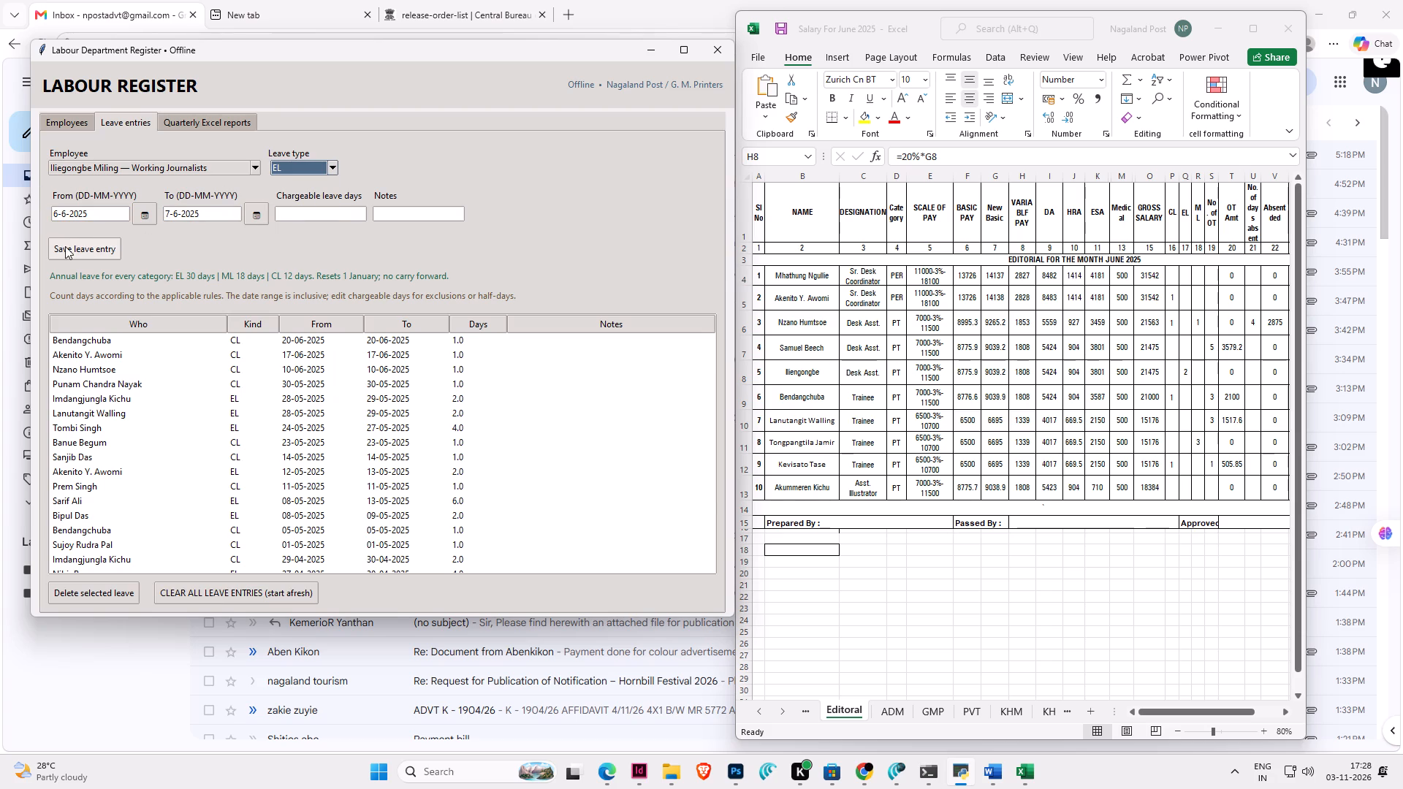
{"action": "left_click", "coordinate": [65, 246]}
{"action": "left_click", "coordinate": [712, 429]}
Save a one-day EL entry for 13-6-2025 for the non-journalist A.G.M(SM) at serial number 2 on the June workbook's ADM sheet.
{"action": "left_click", "coordinate": [1049, 441]}
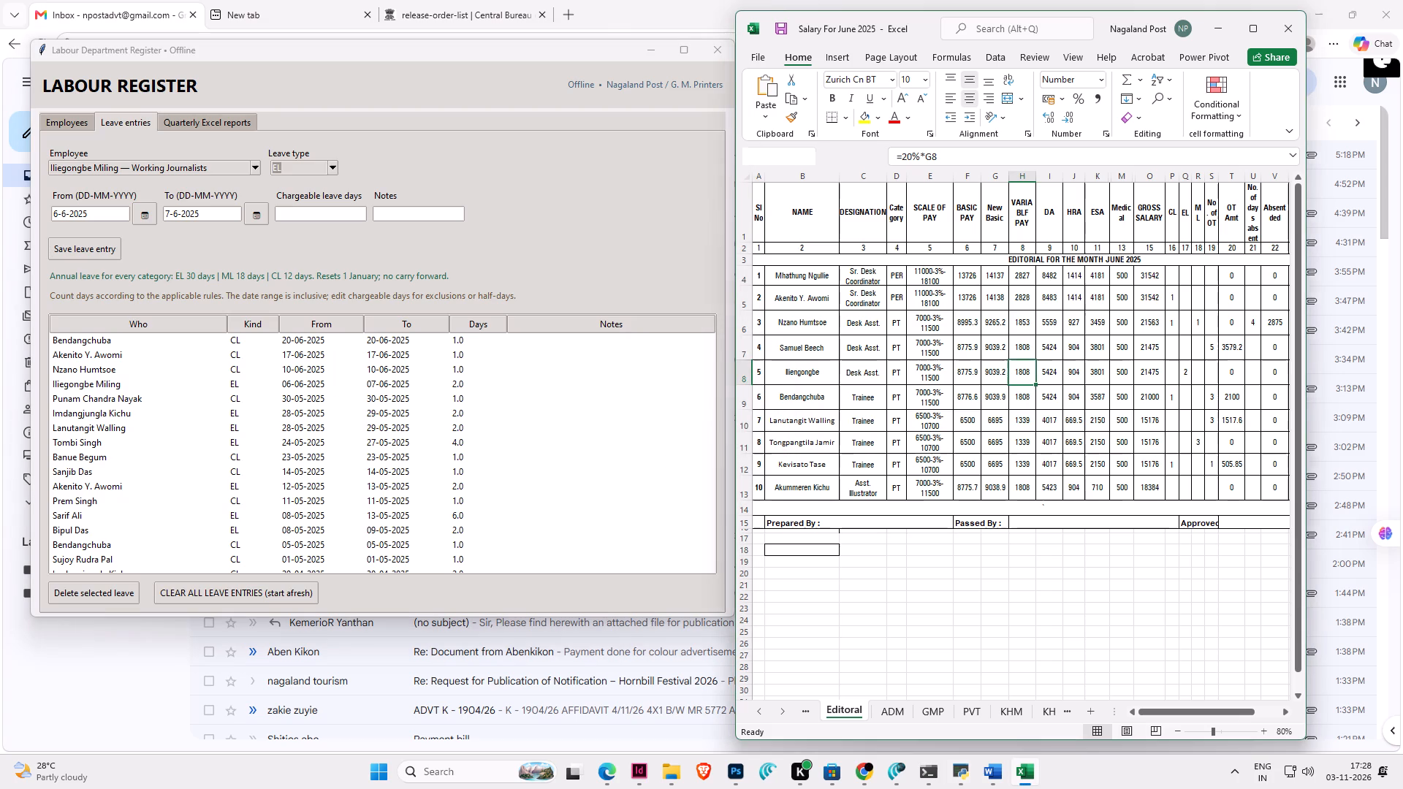
{"action": "left_click", "coordinate": [894, 717]}
{"action": "scroll", "coordinate": [1008, 399], "scroll_direction": "up", "scroll_amount": 3}
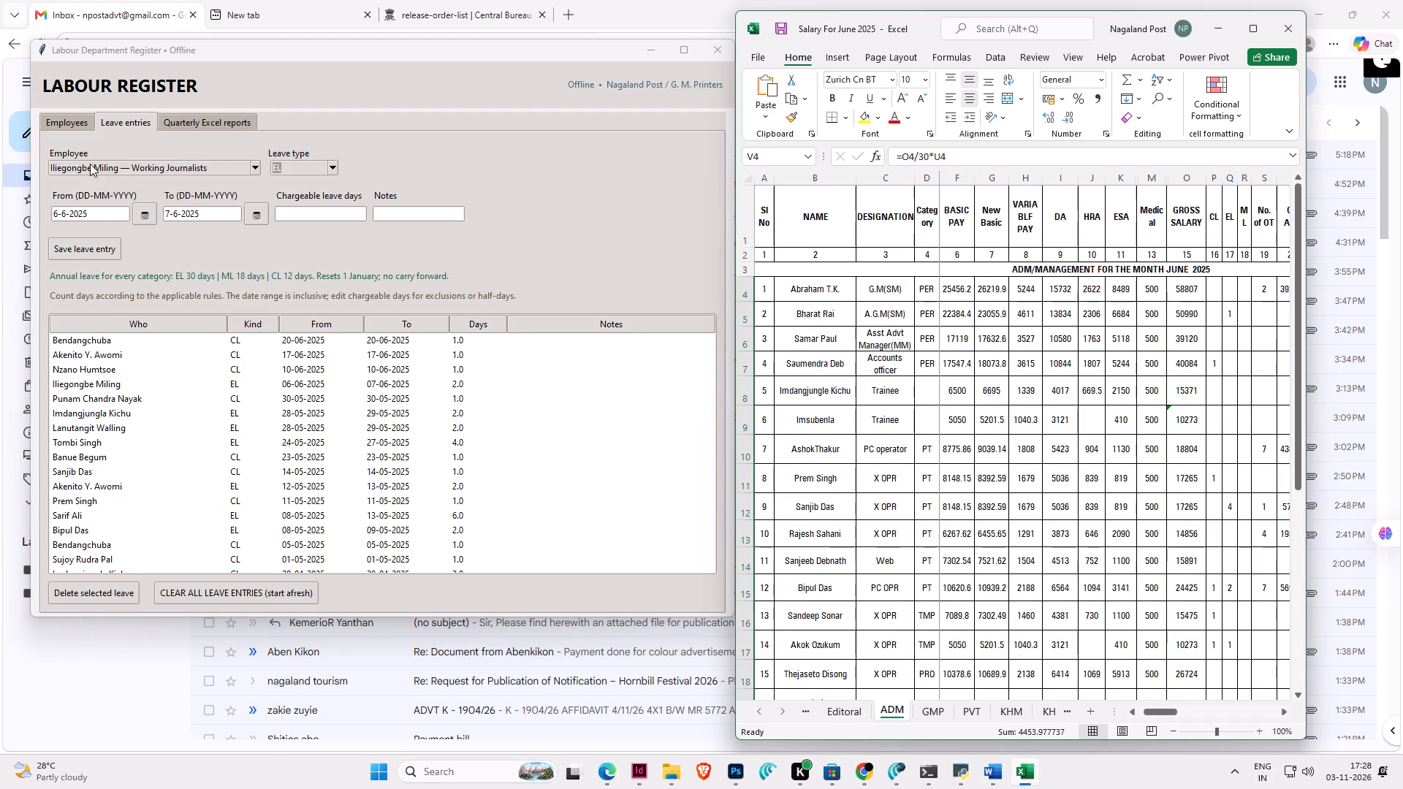
{"action": "left_click", "coordinate": [91, 164]}
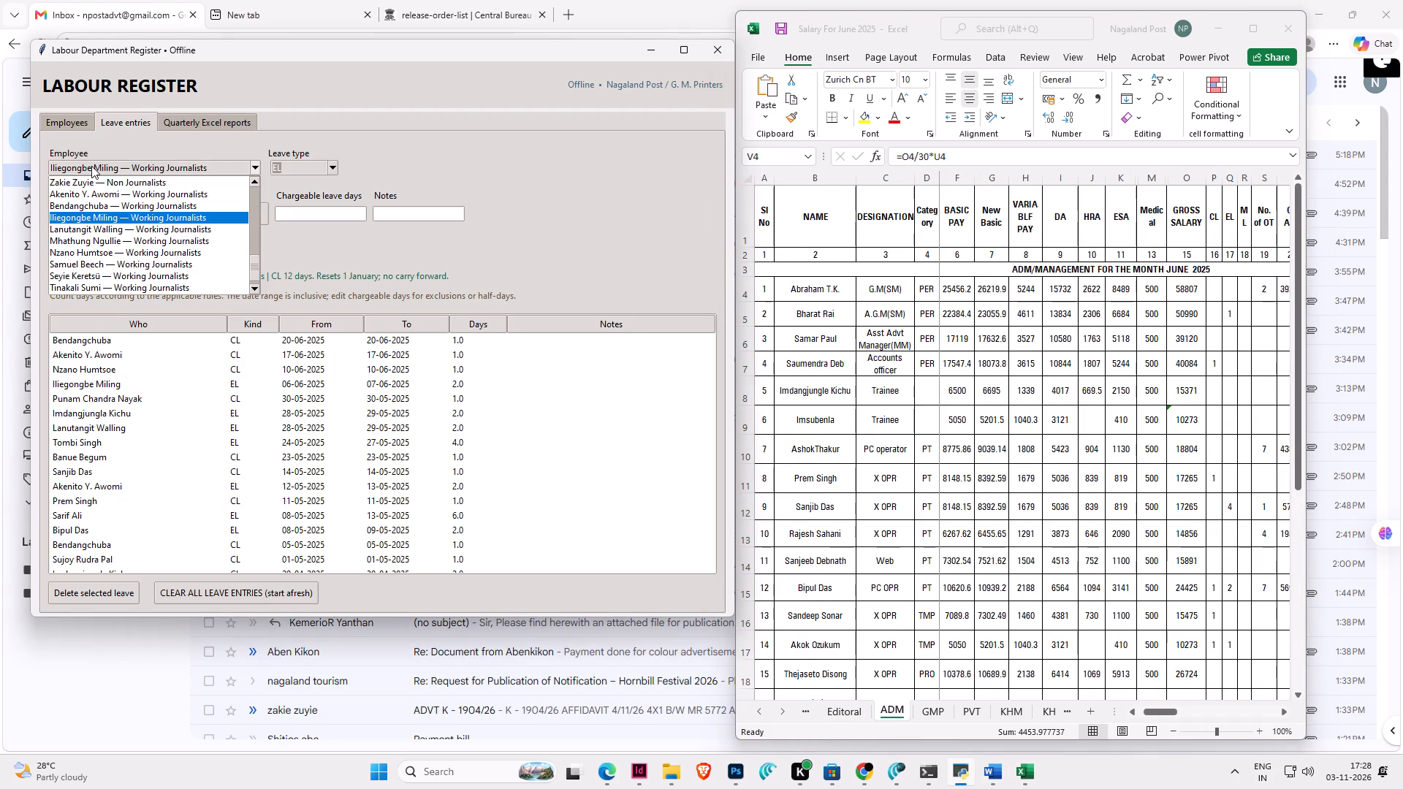
{"action": "scroll", "coordinate": [112, 246], "scroll_direction": "down", "scroll_amount": 1}
{"action": "scroll", "coordinate": [112, 247], "scroll_direction": "up", "scroll_amount": 2}
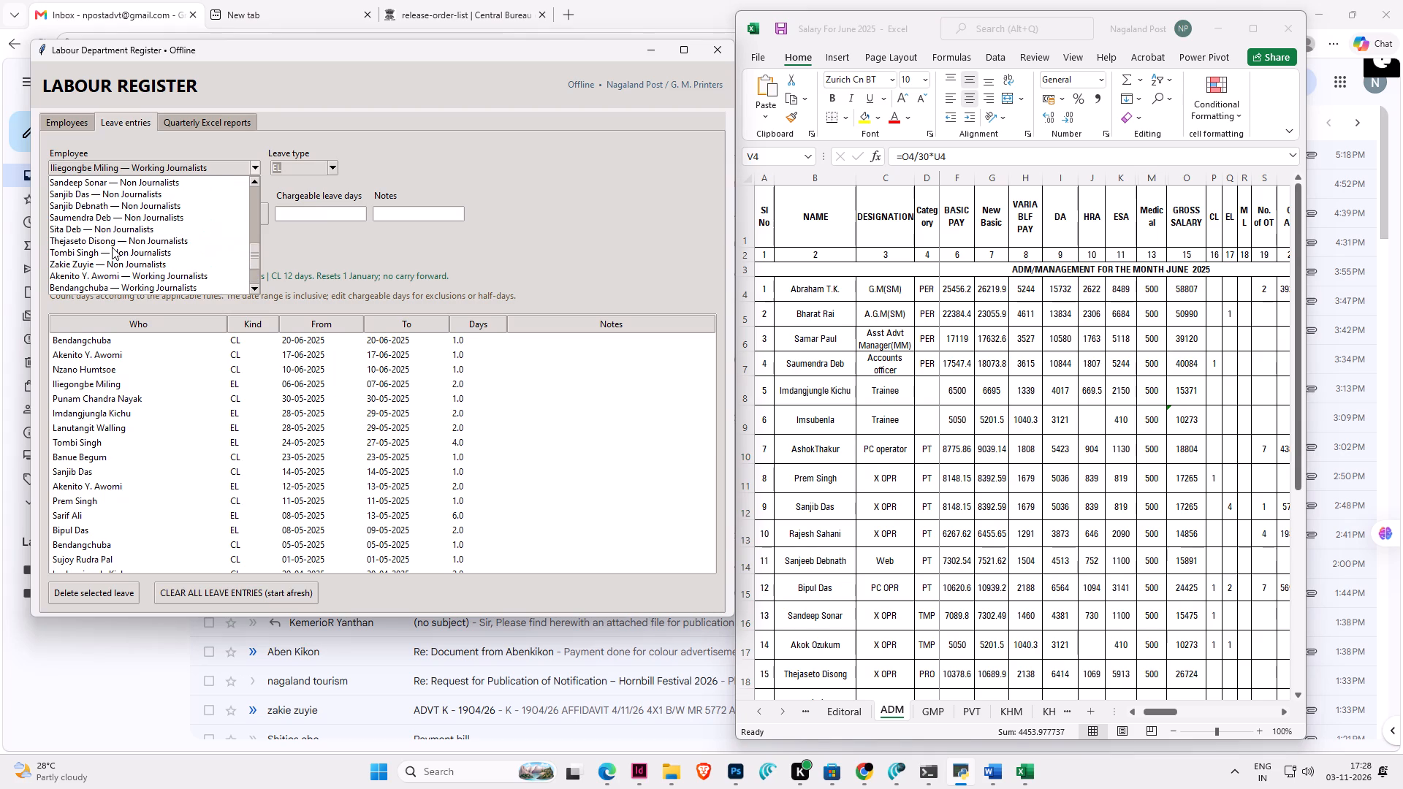
{"action": "scroll", "coordinate": [112, 247], "scroll_direction": "up", "scroll_amount": 3}
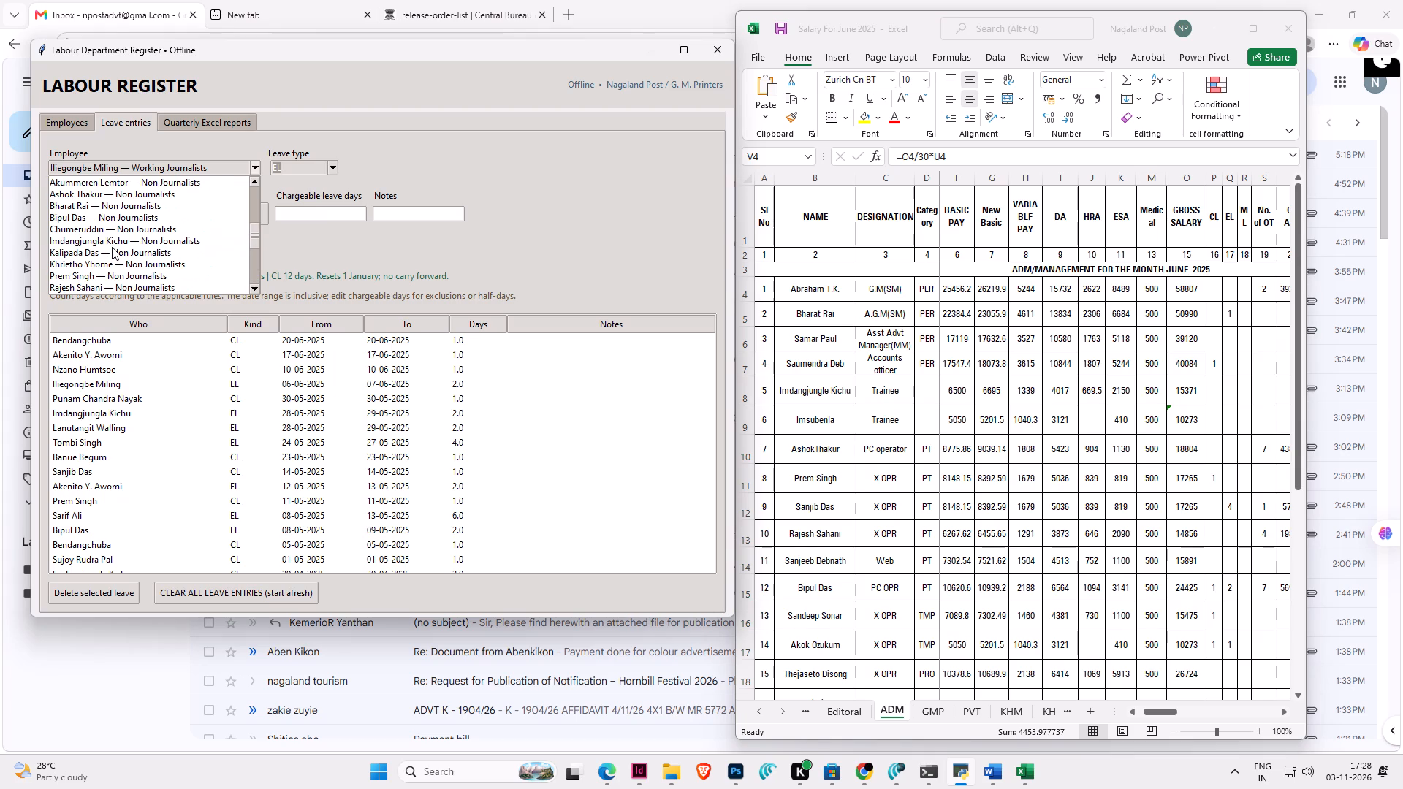
{"action": "left_click", "coordinate": [110, 207]}
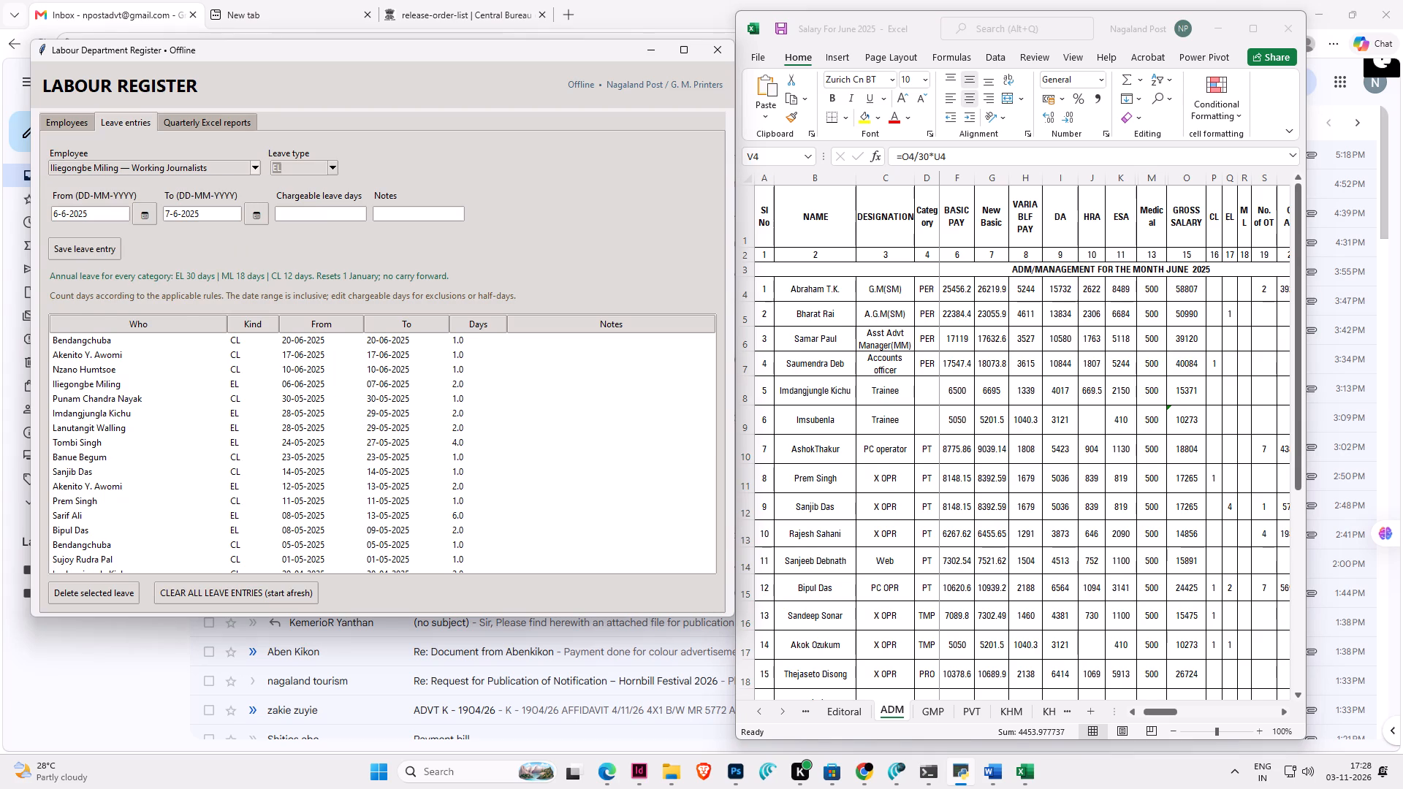
{"action": "left_click_drag", "start_coordinate": [57, 214], "coordinate": [26, 213]}
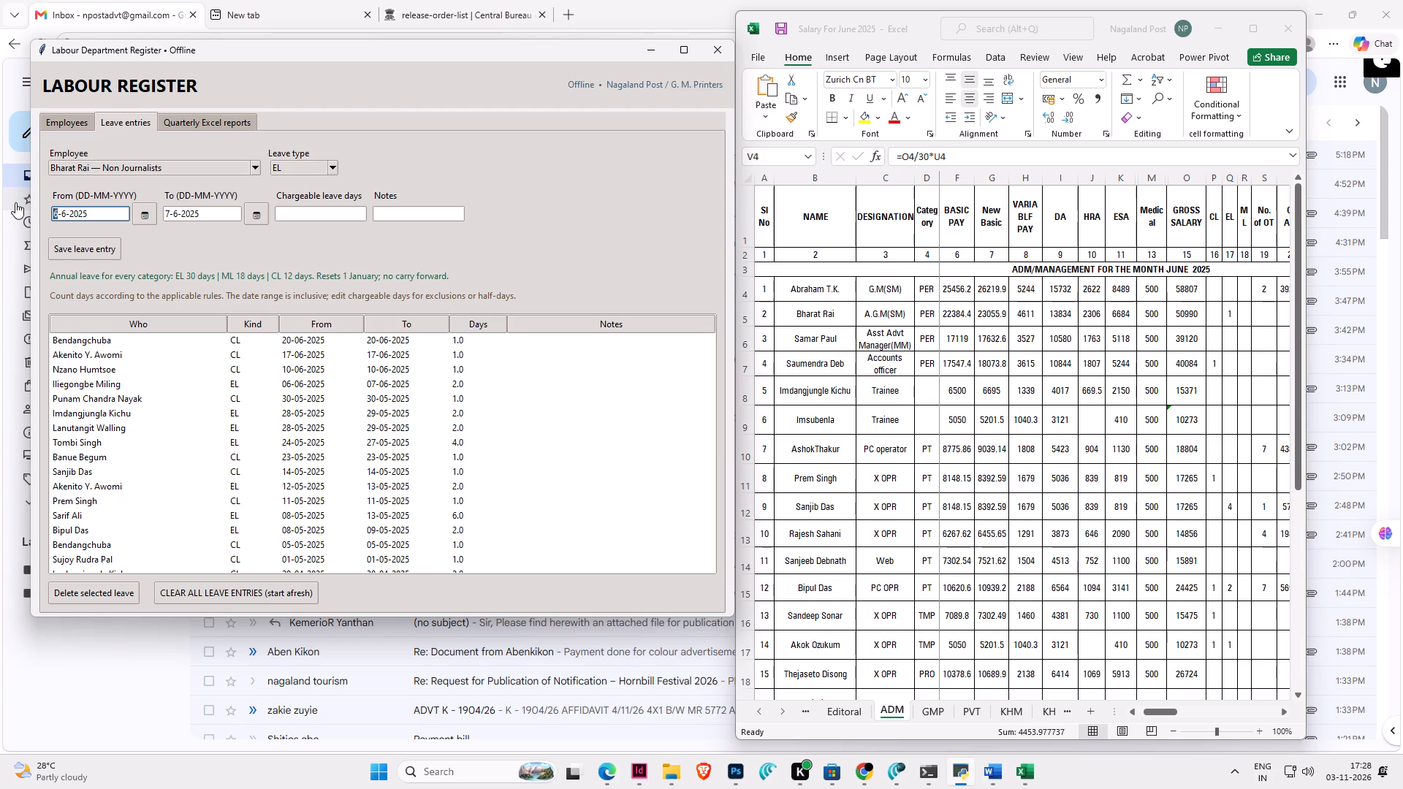
{"action": "type", "text": "13"}
{"action": "left_click_drag", "start_coordinate": [168, 213], "coordinate": [113, 196]}
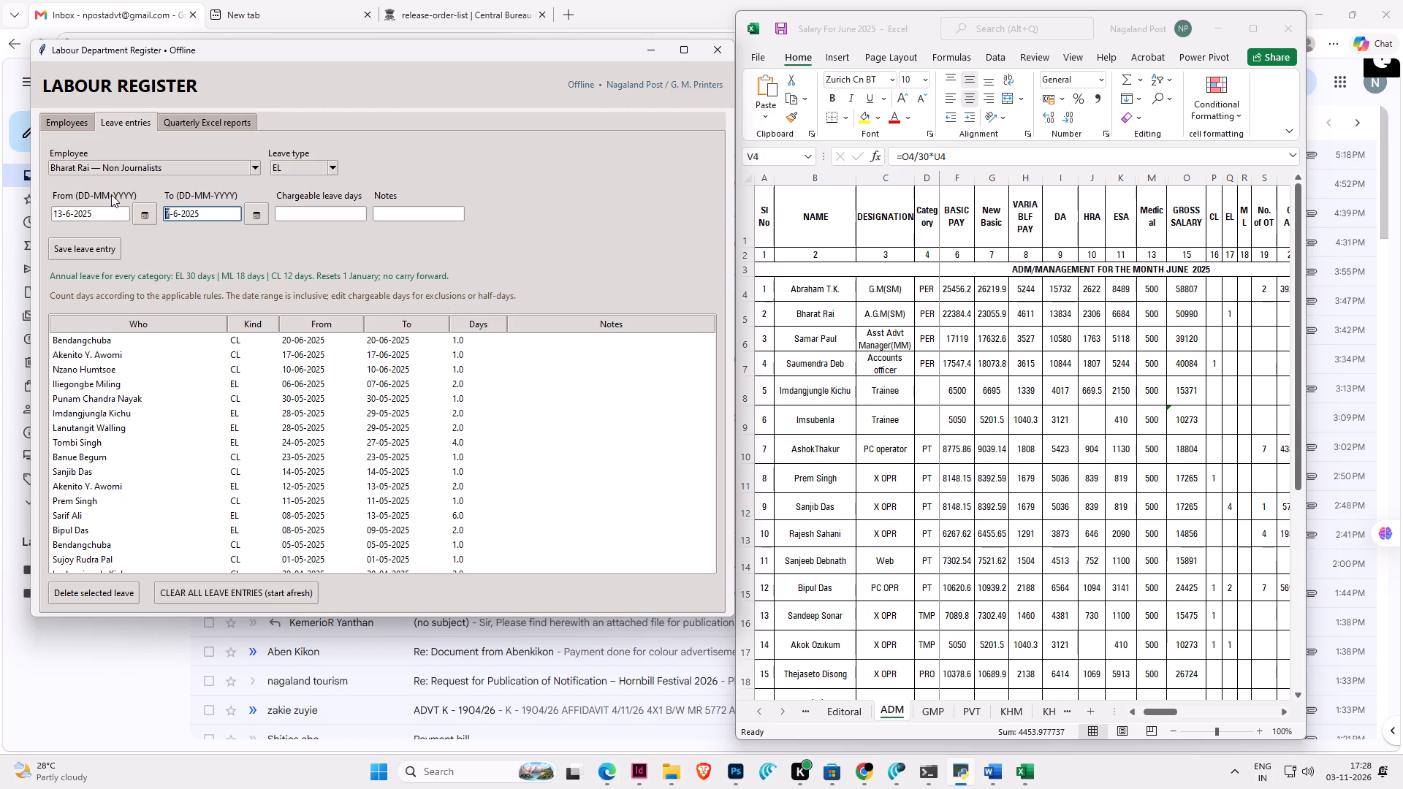
{"action": "type", "text": "13"}
{"action": "left_click", "coordinate": [291, 167]}
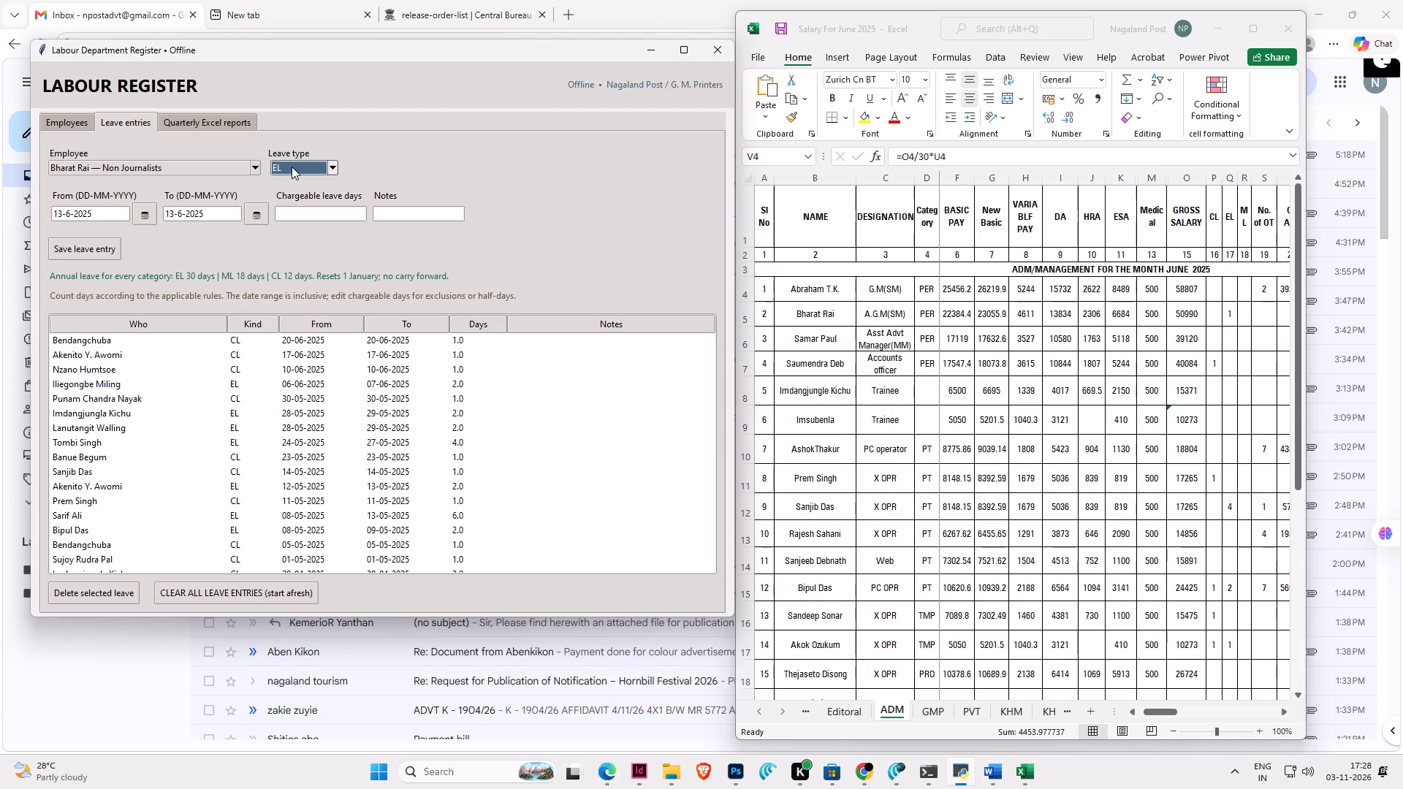
{"action": "left_click", "coordinate": [292, 167]}
{"action": "left_click", "coordinate": [92, 251]}
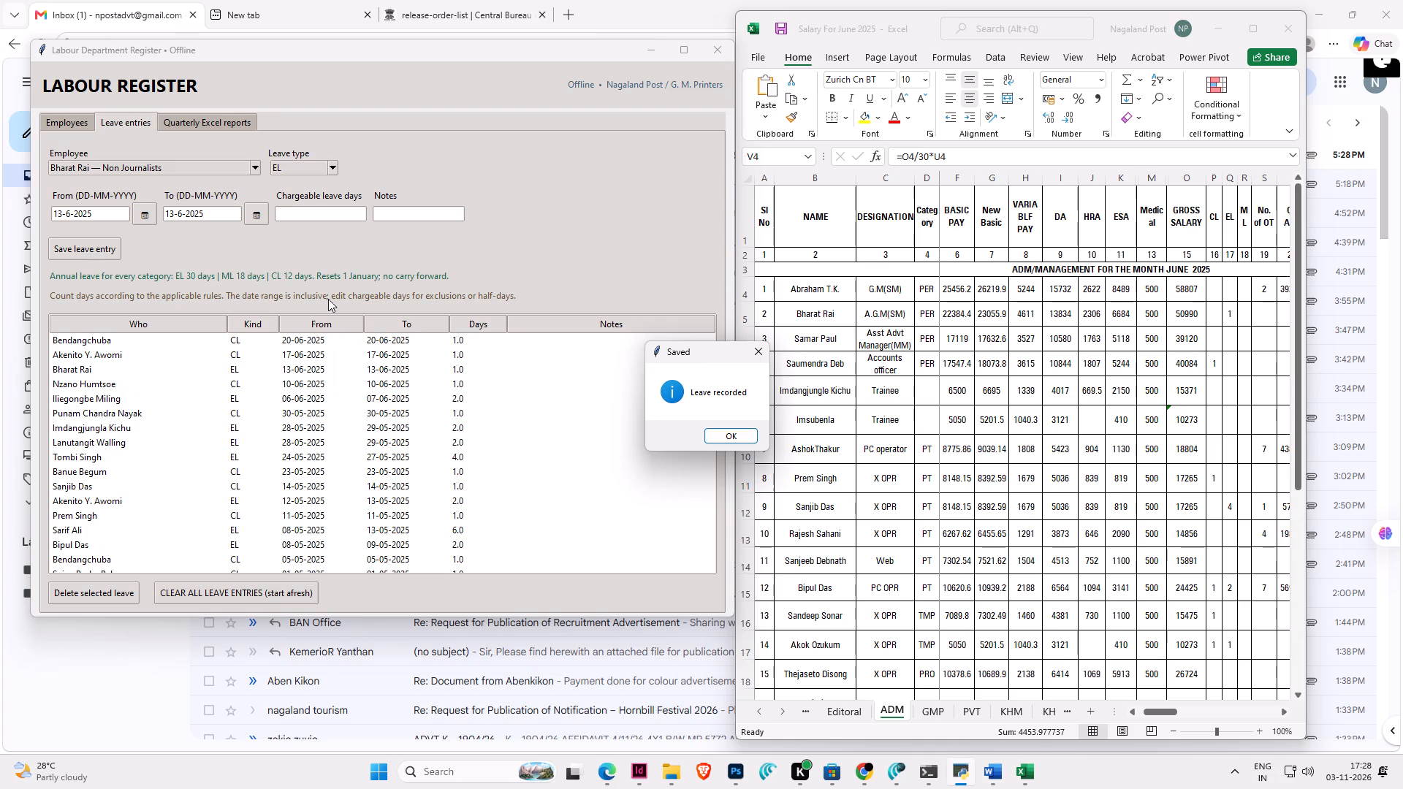
{"action": "left_click", "coordinate": [712, 432]}
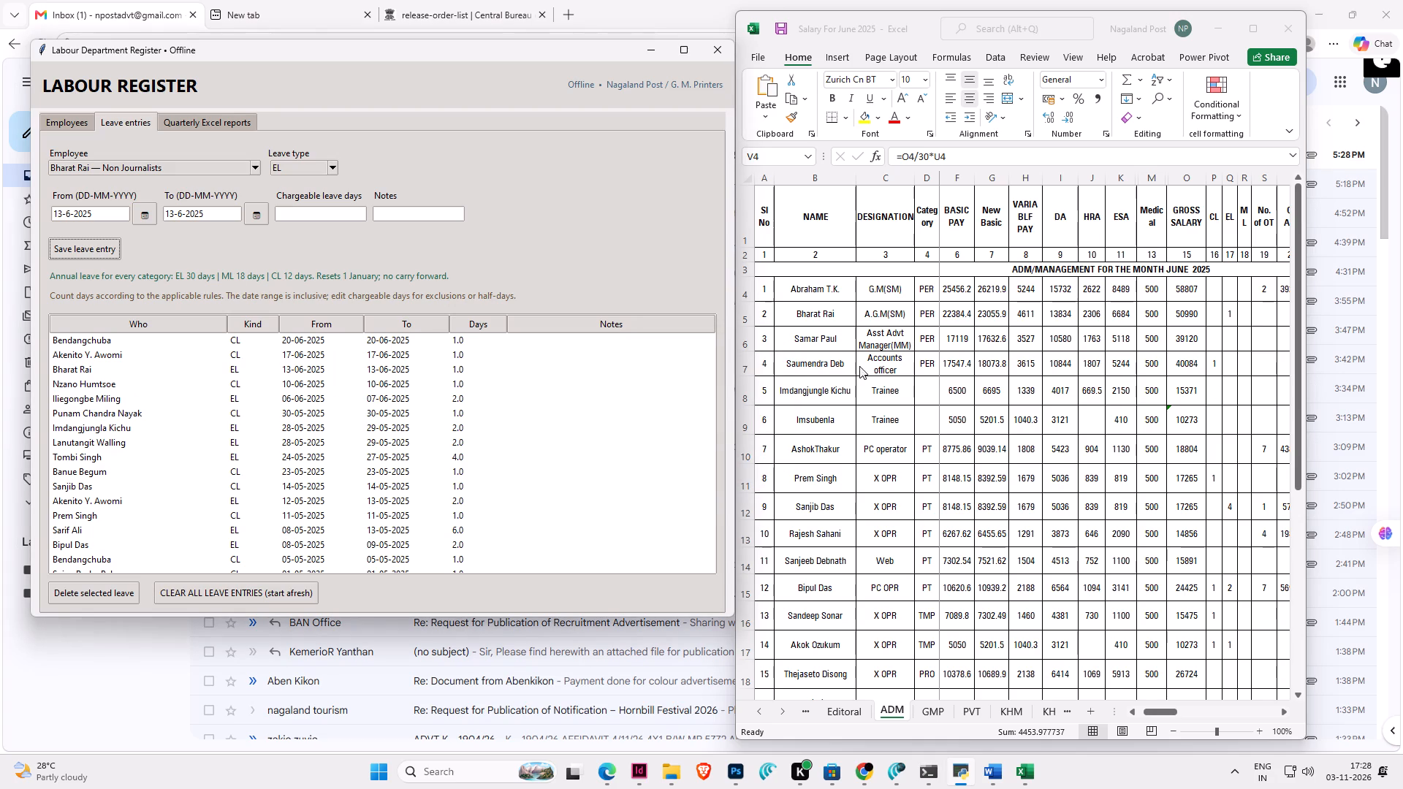
Save a one-day CL entry for 7-6-2025 for the non-journalist Accounts officer at serial number 4 on the ADM sheet.
{"action": "left_click", "coordinate": [129, 167]}
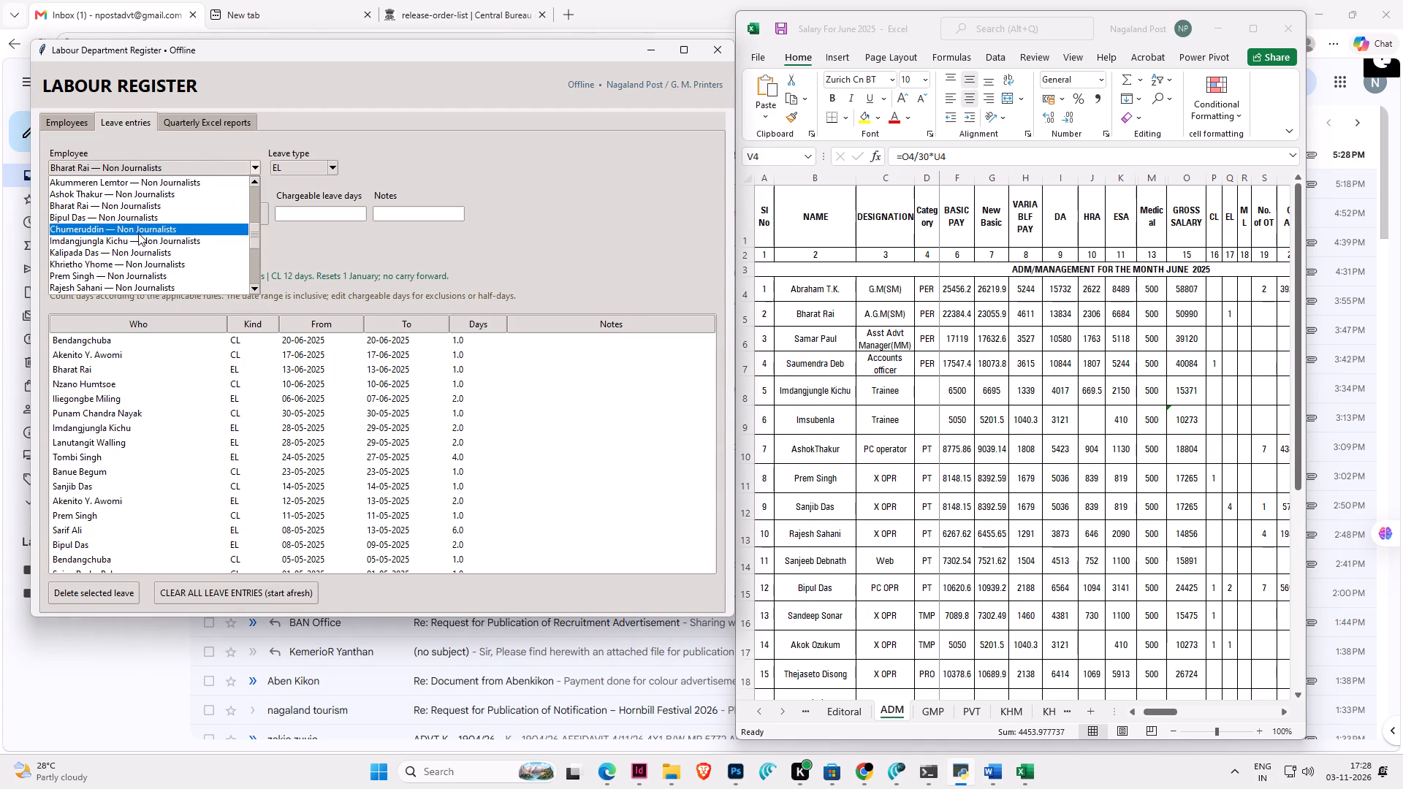
{"action": "scroll", "coordinate": [138, 233], "scroll_direction": "down", "scroll_amount": 1}
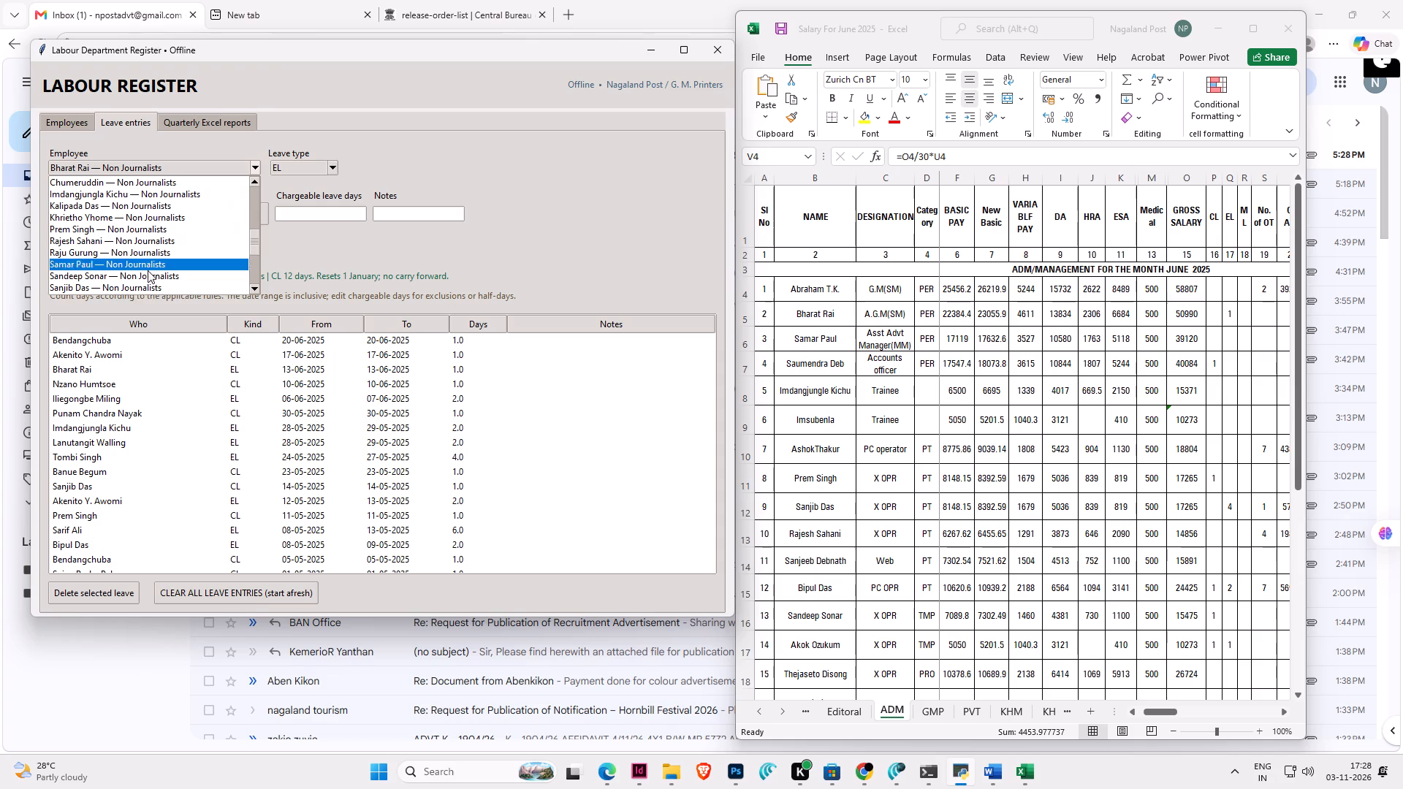
{"action": "scroll", "coordinate": [153, 277], "scroll_direction": "down", "scroll_amount": 1}
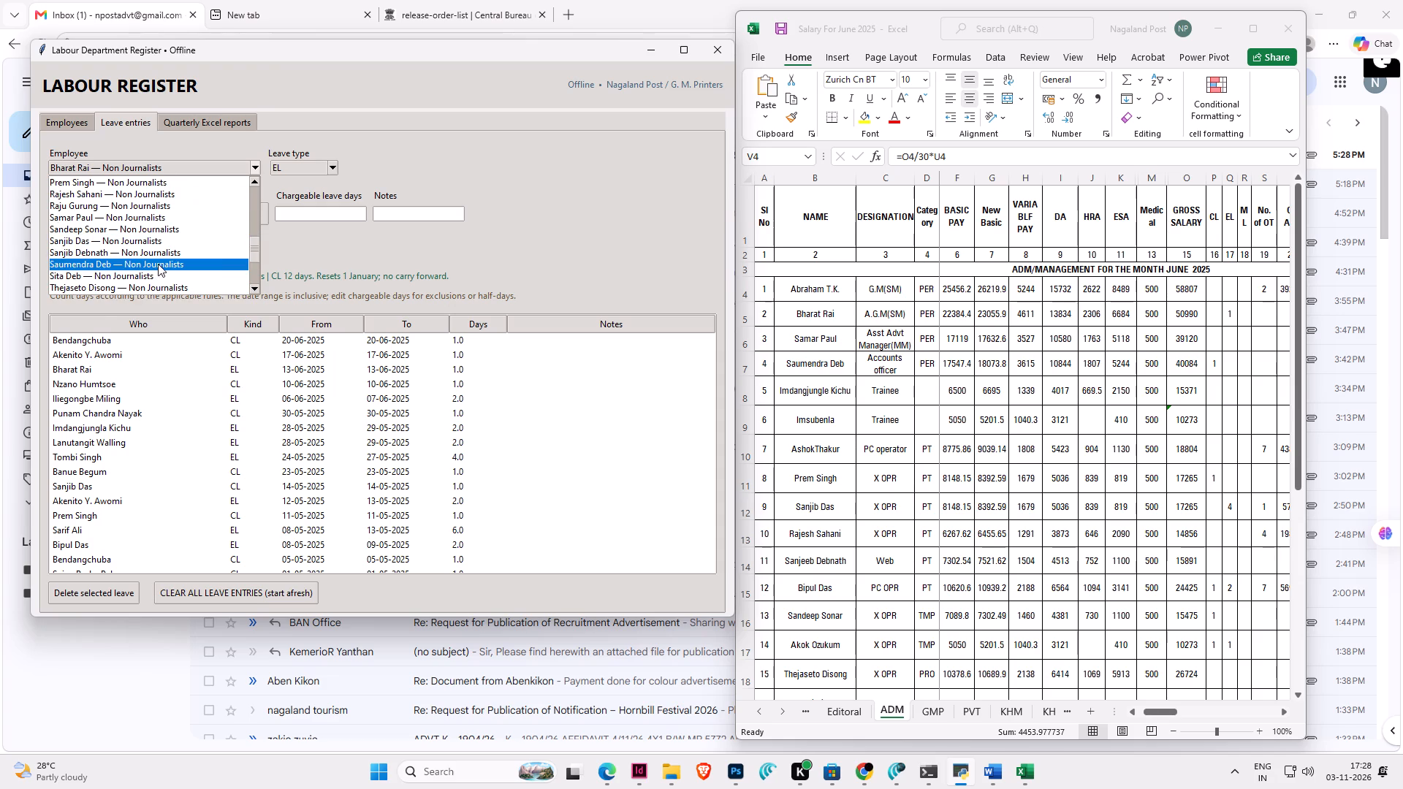
{"action": "left_click", "coordinate": [158, 264]}
{"action": "left_click_drag", "start_coordinate": [61, 209], "coordinate": [15, 206]}
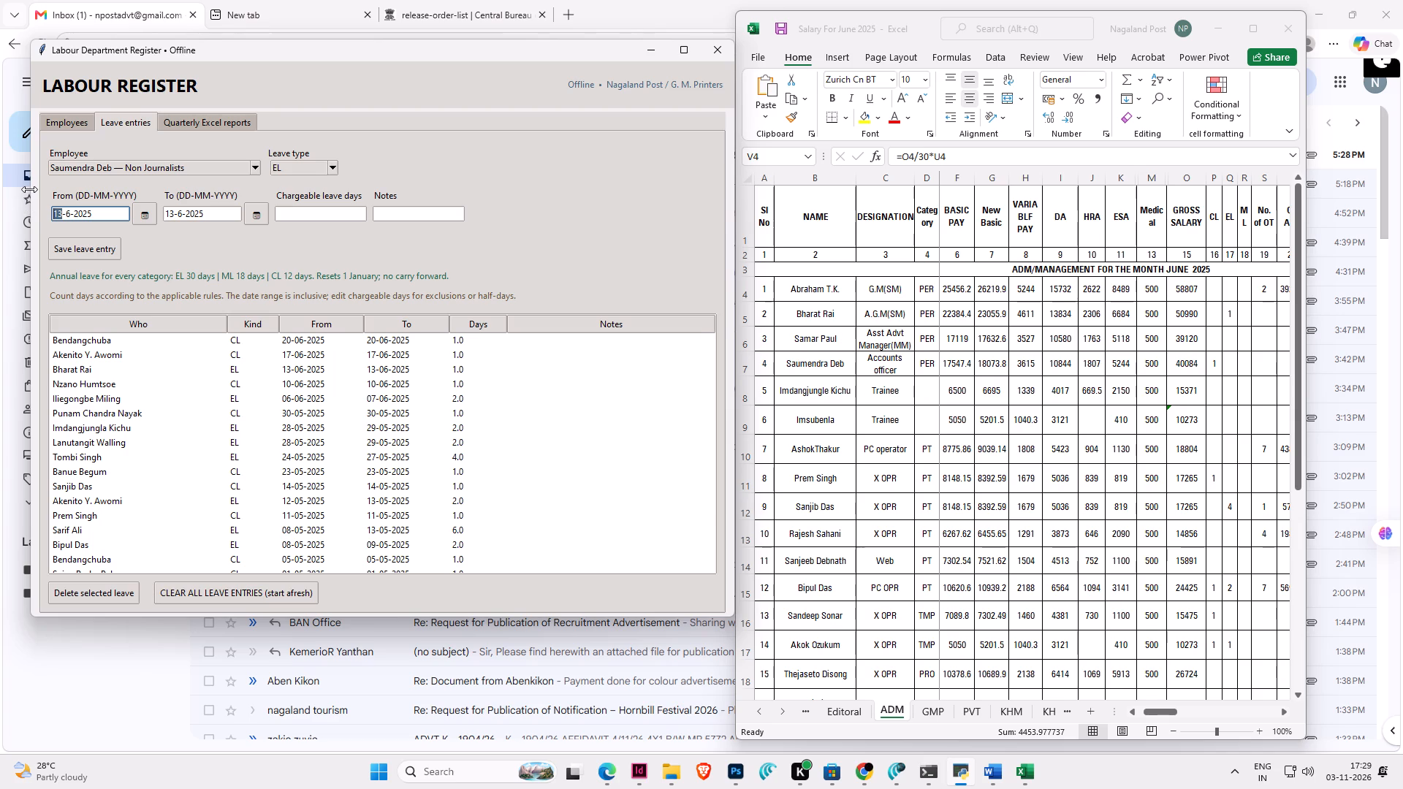
{"action": "key", "text": "7"}
{"action": "left_click_drag", "start_coordinate": [172, 211], "coordinate": [113, 202]}
{"action": "key", "text": "7"}
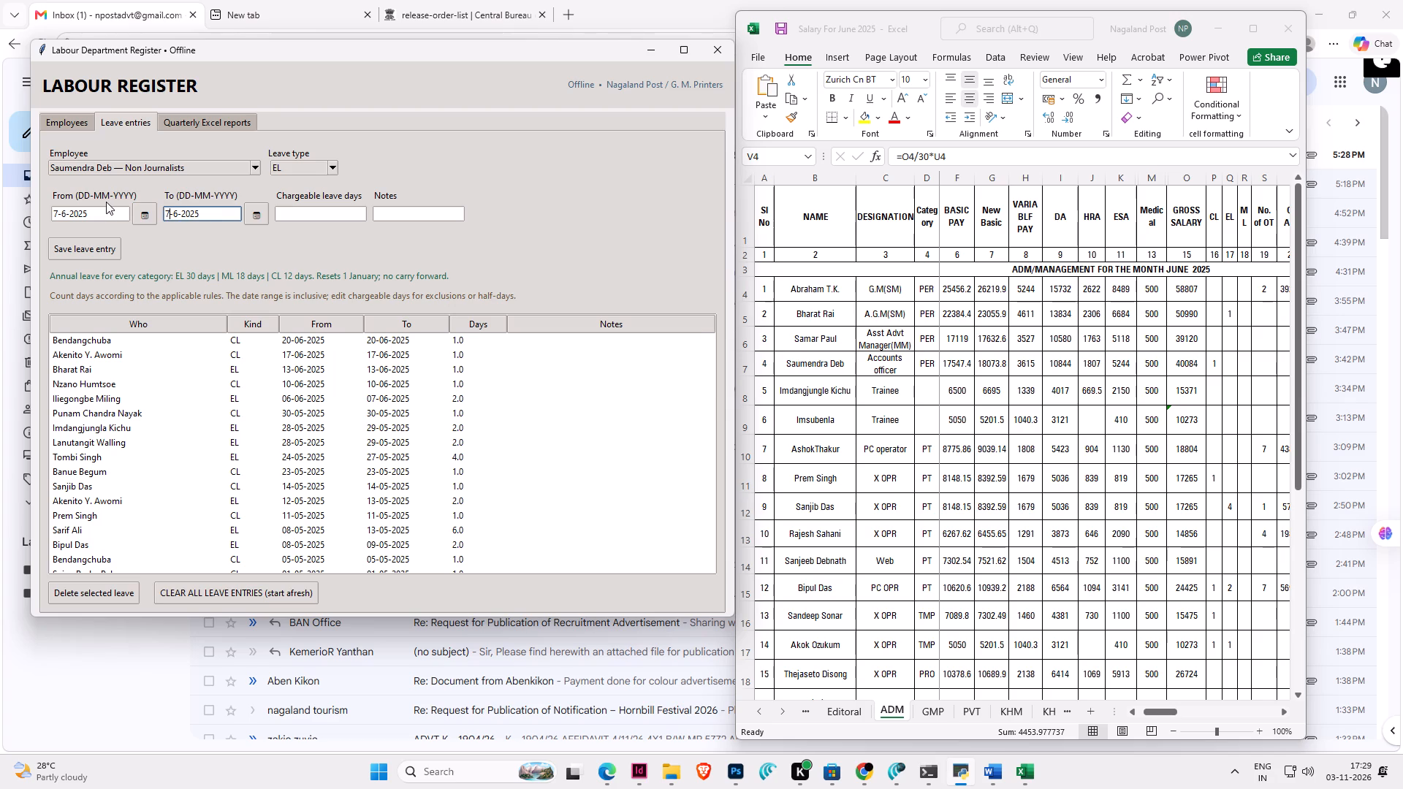
{"action": "left_click", "coordinate": [319, 166]}
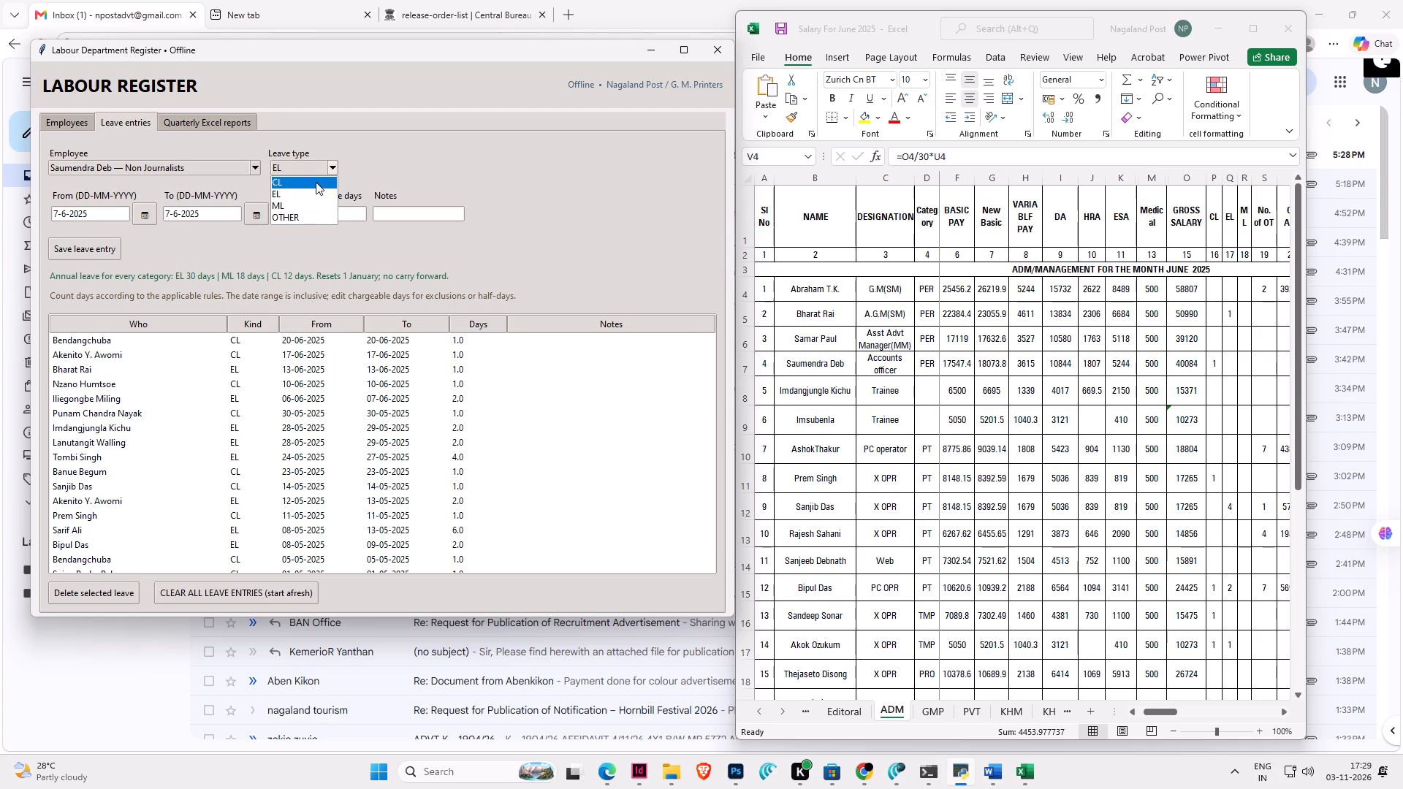
{"action": "left_click", "coordinate": [316, 182]}
{"action": "left_click", "coordinate": [87, 254]}
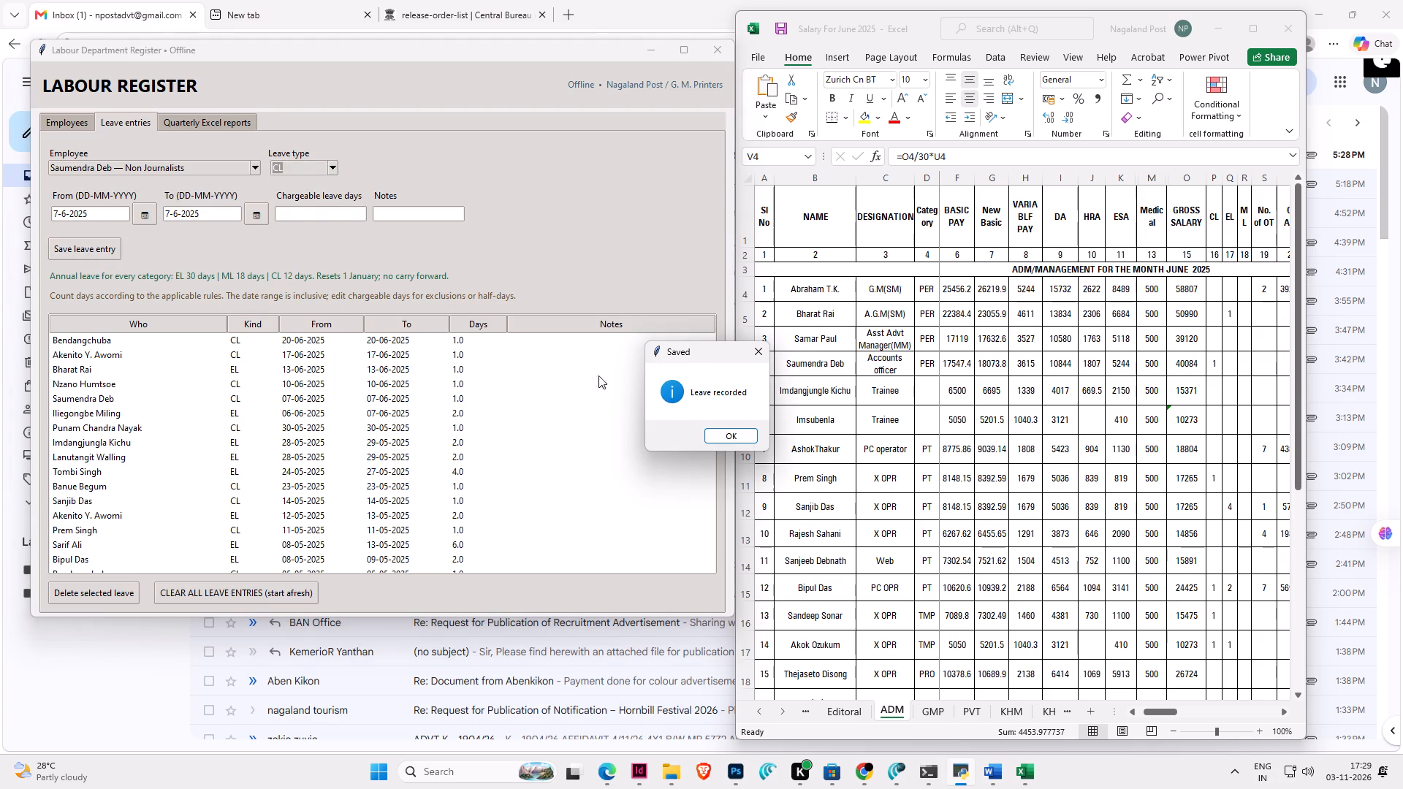
{"action": "left_click", "coordinate": [712, 432]}
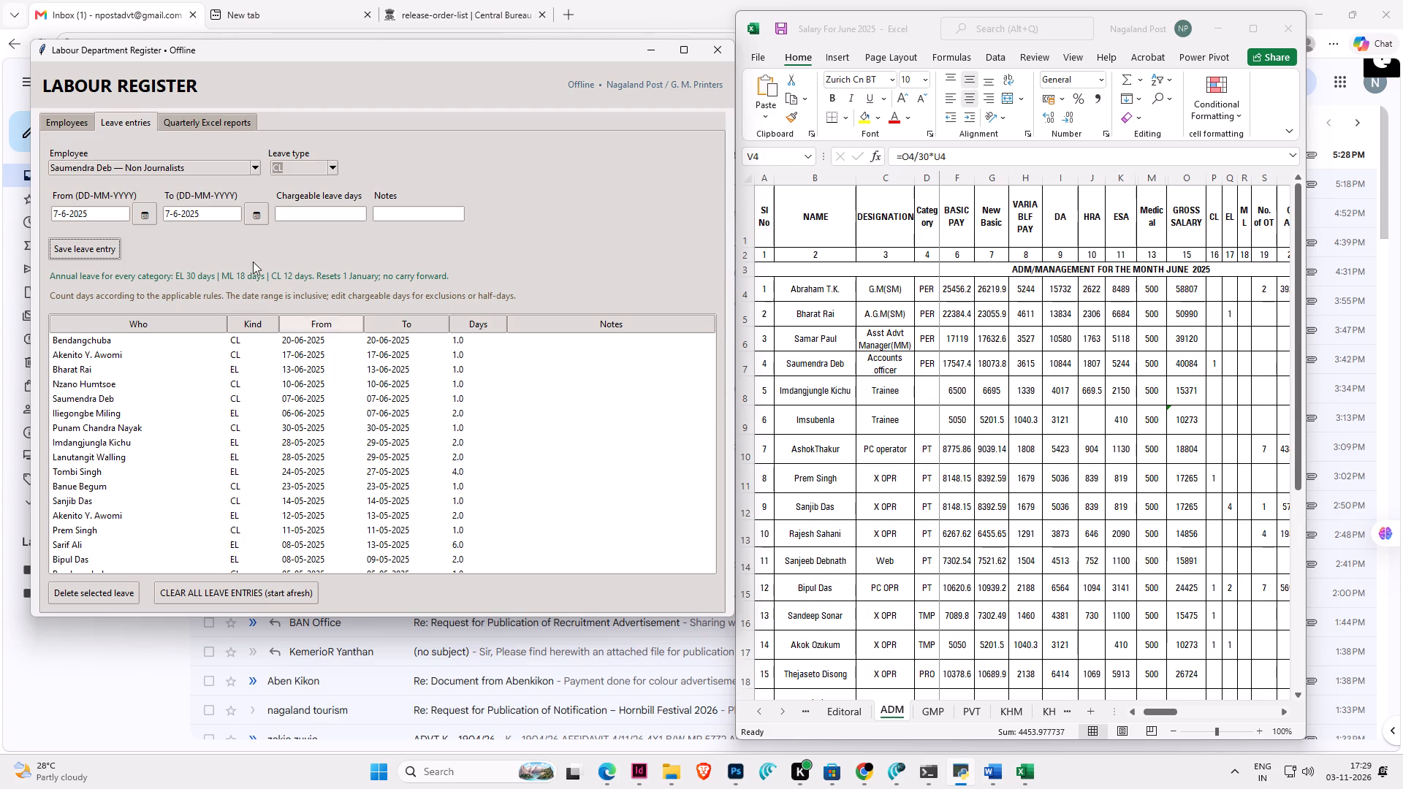
Save a one-day CL entry for 27-6-2025 for the non-journalist X OPR at serial number 8 on the ADM sheet.
{"action": "left_click", "coordinate": [146, 168]}
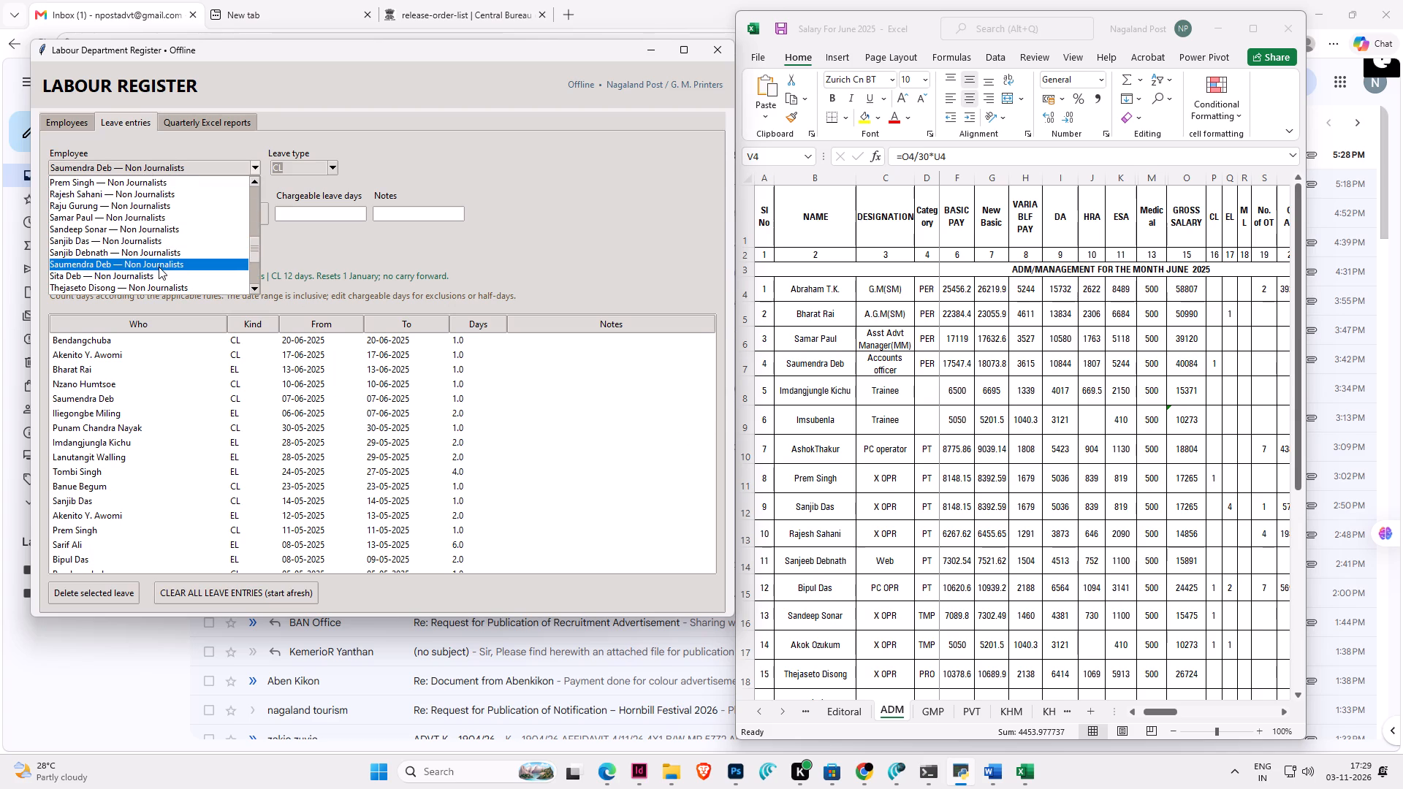
{"action": "scroll", "coordinate": [159, 267], "scroll_direction": "down", "scroll_amount": 1}
{"action": "scroll", "coordinate": [159, 267], "scroll_direction": "up", "scroll_amount": 2}
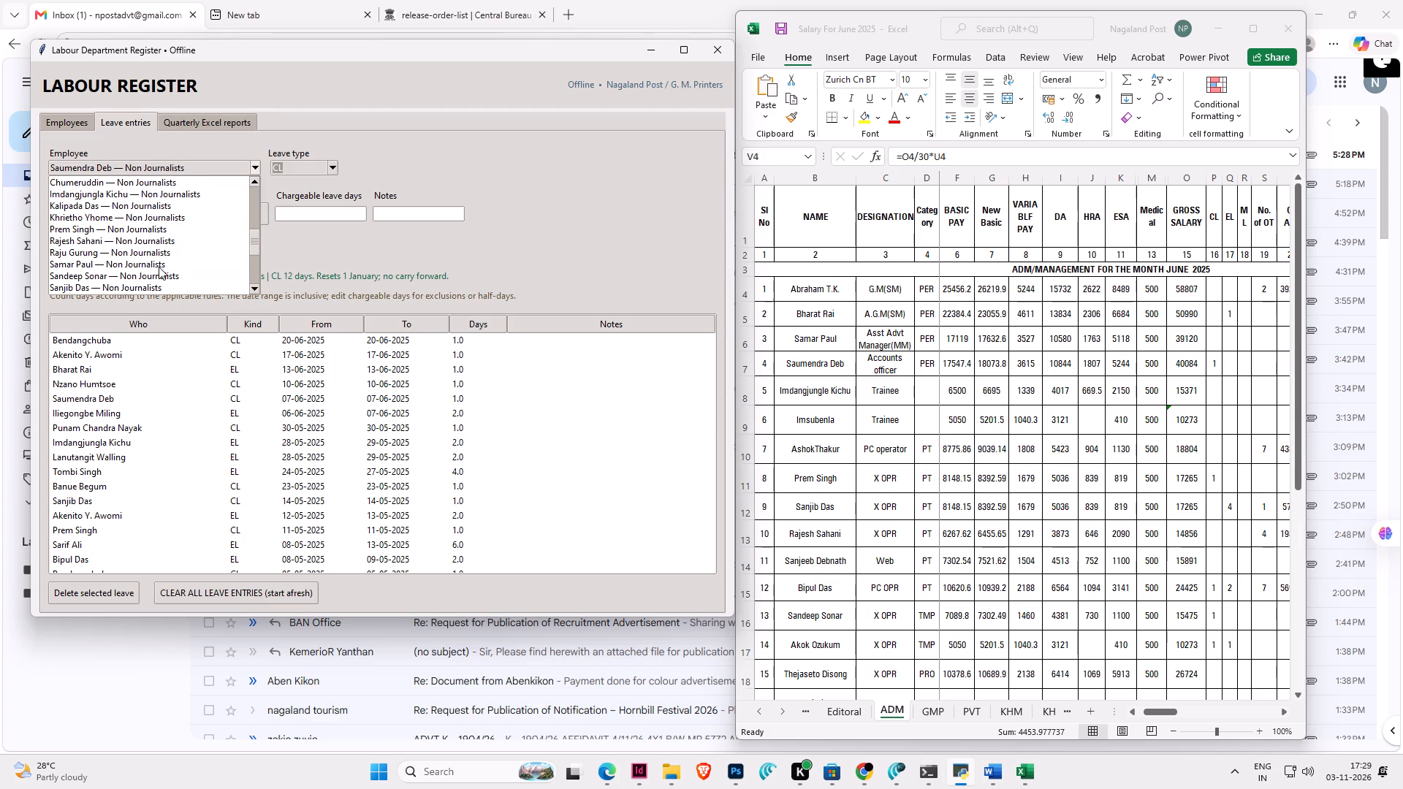
{"action": "left_click", "coordinate": [145, 228]}
{"action": "left_click_drag", "start_coordinate": [56, 214], "coordinate": [27, 216]}
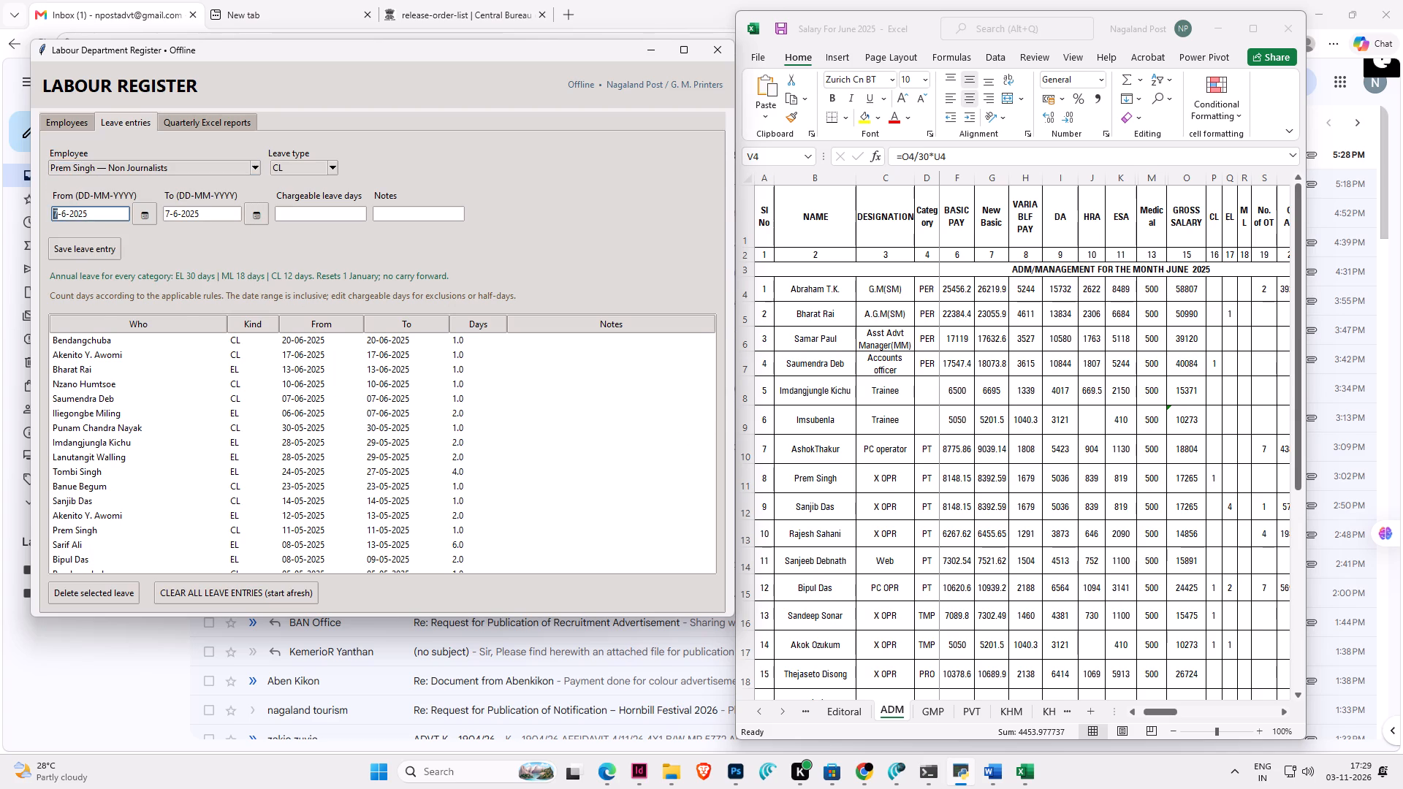
{"action": "left_click_drag", "start_coordinate": [27, 216], "coordinate": [25, 216]}
{"action": "type", "text": "27"}
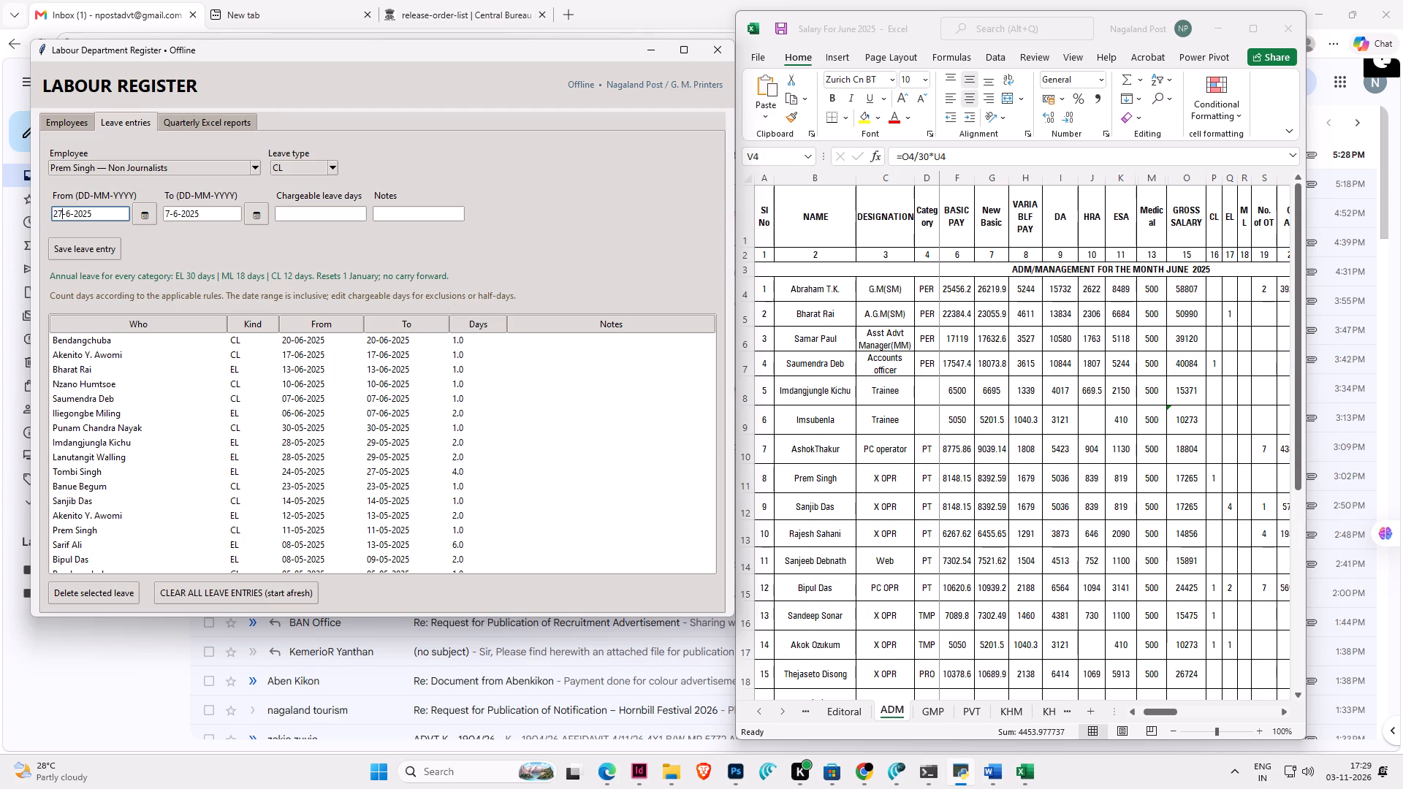
{"action": "left_click", "coordinate": [166, 214]}
{"action": "key", "text": "2"}
{"action": "left_click", "coordinate": [75, 248]}
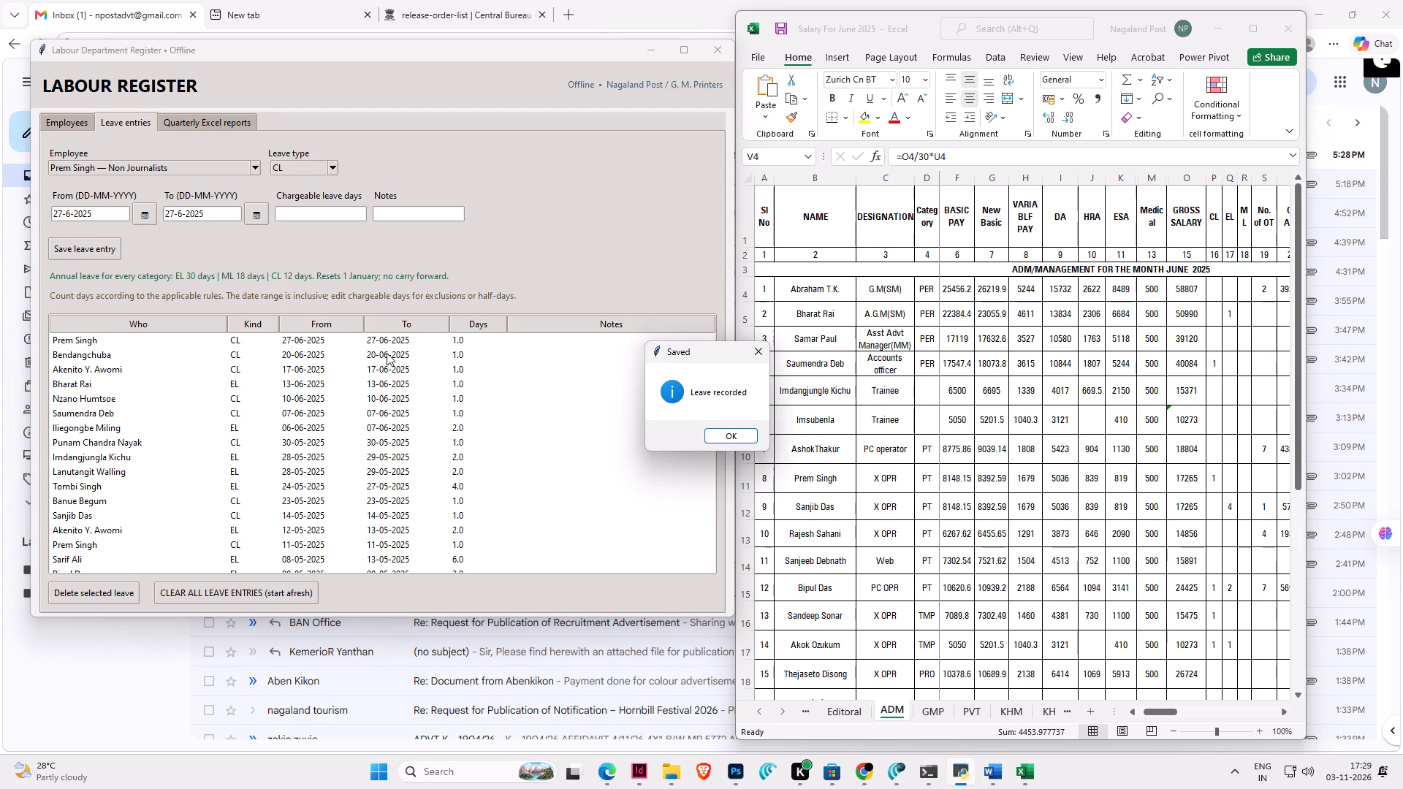
{"action": "left_click", "coordinate": [718, 436]}
Save an EL entry from 16-6-2025 to 19-6-2025 for the non-journalist X OPR at serial number 9 on the ADM sheet.
{"action": "left_click", "coordinate": [115, 170]}
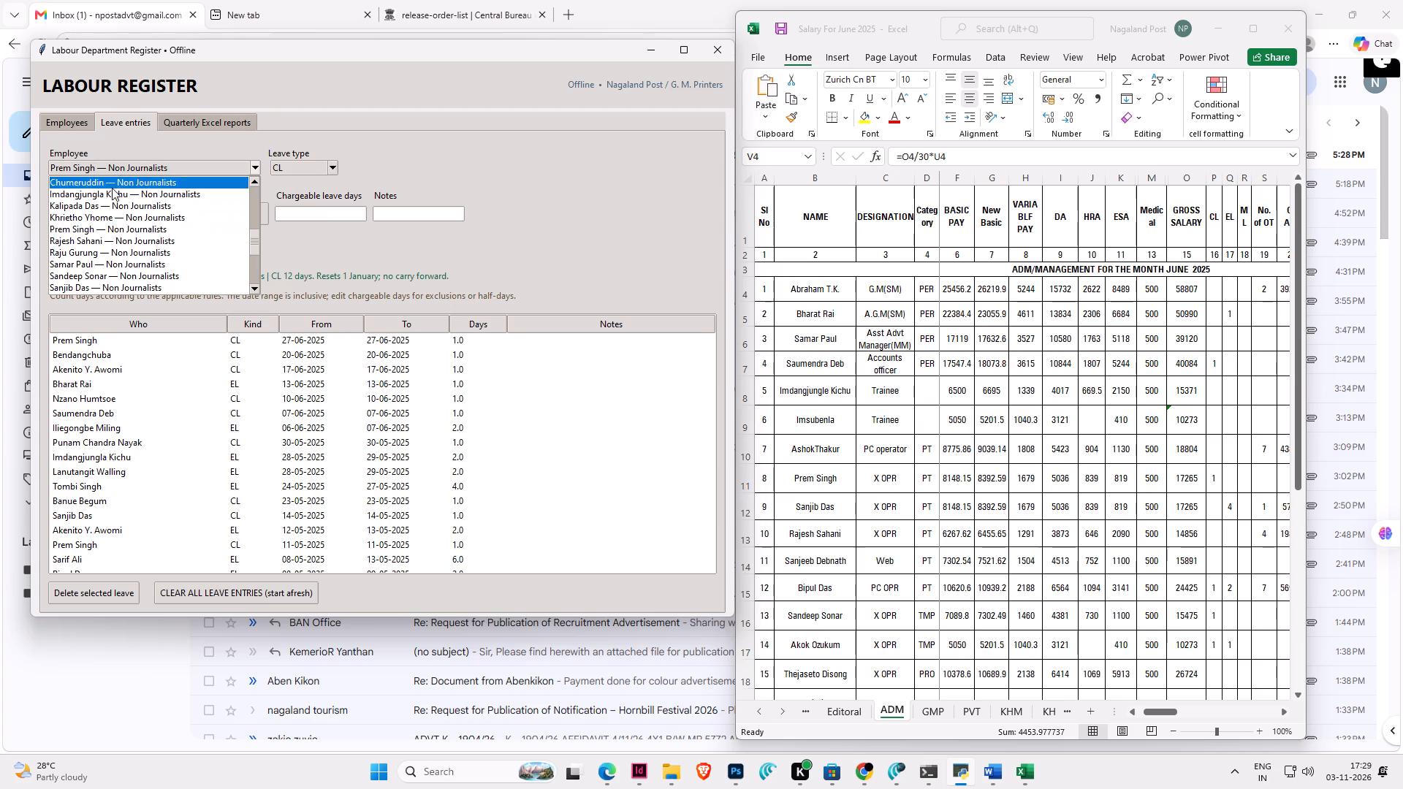
{"action": "left_click", "coordinate": [115, 283]}
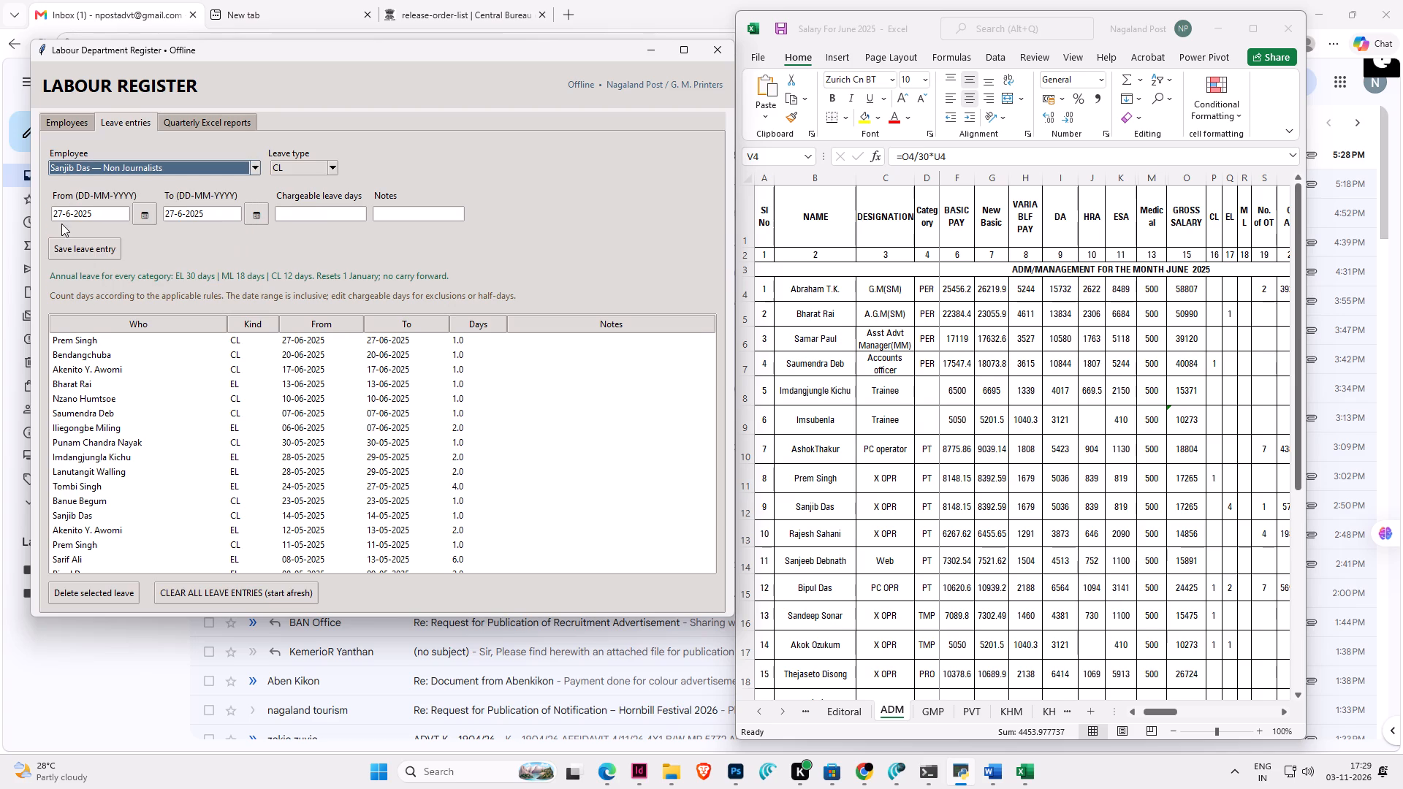
{"action": "left_click_drag", "start_coordinate": [62, 212], "coordinate": [0, 199]}
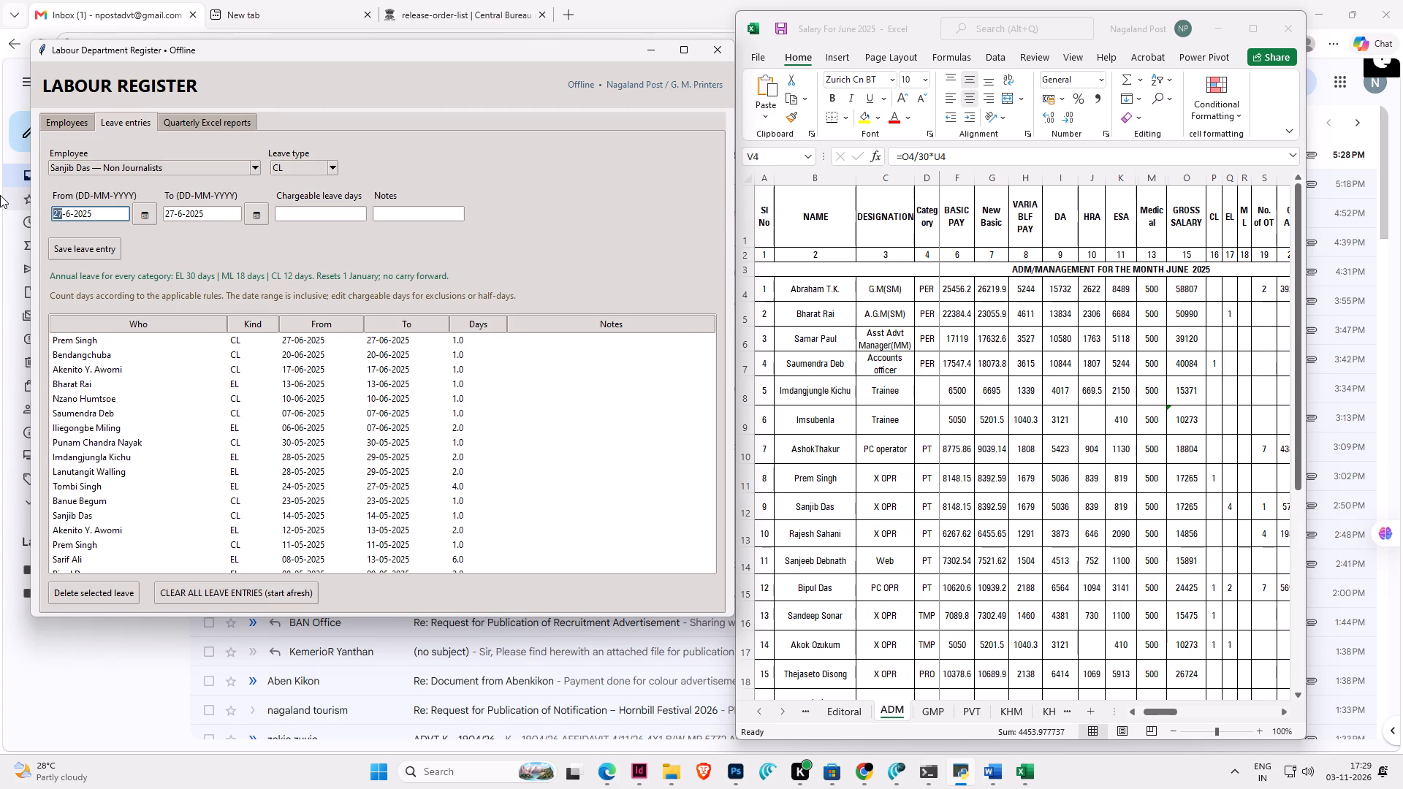
{"action": "type", "text": "16"}
{"action": "left_click_drag", "start_coordinate": [172, 213], "coordinate": [153, 213]}
{"action": "key", "text": "Delete"}
{"action": "key", "text": "Delete"}
{"action": "type", "text": "19"}
{"action": "left_click", "coordinate": [321, 167]}
{"action": "left_click", "coordinate": [296, 188]}
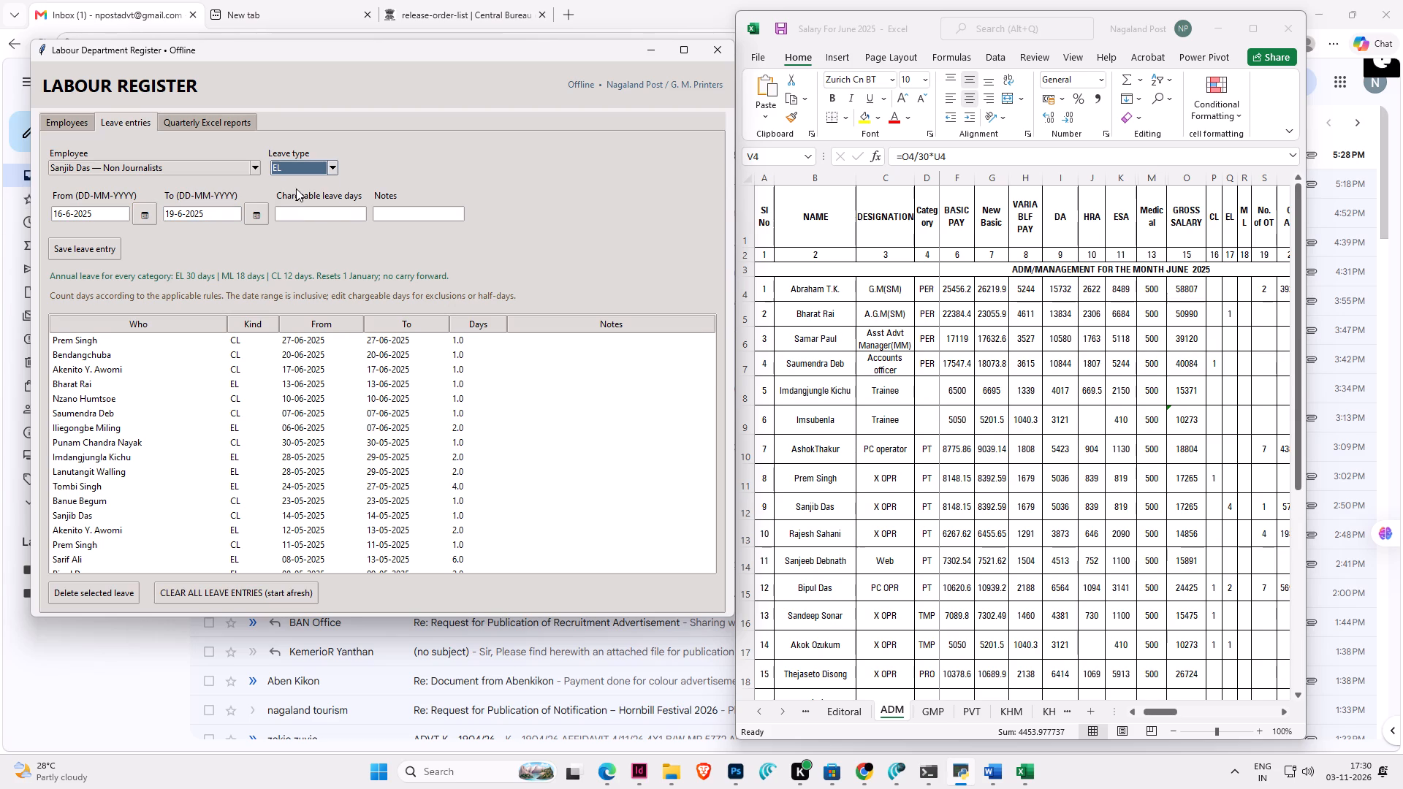
{"action": "left_click", "coordinate": [68, 248]}
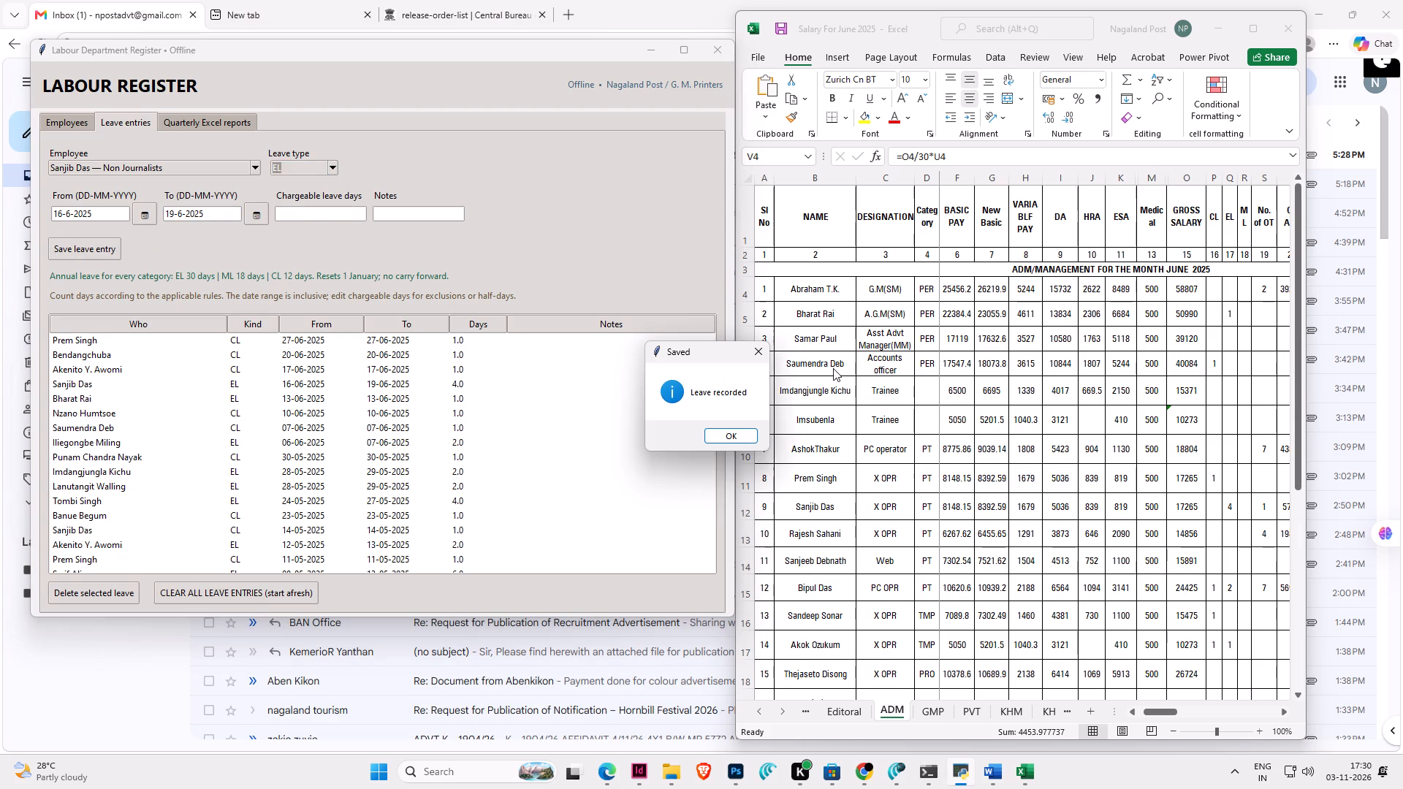
{"action": "left_click", "coordinate": [739, 437]}
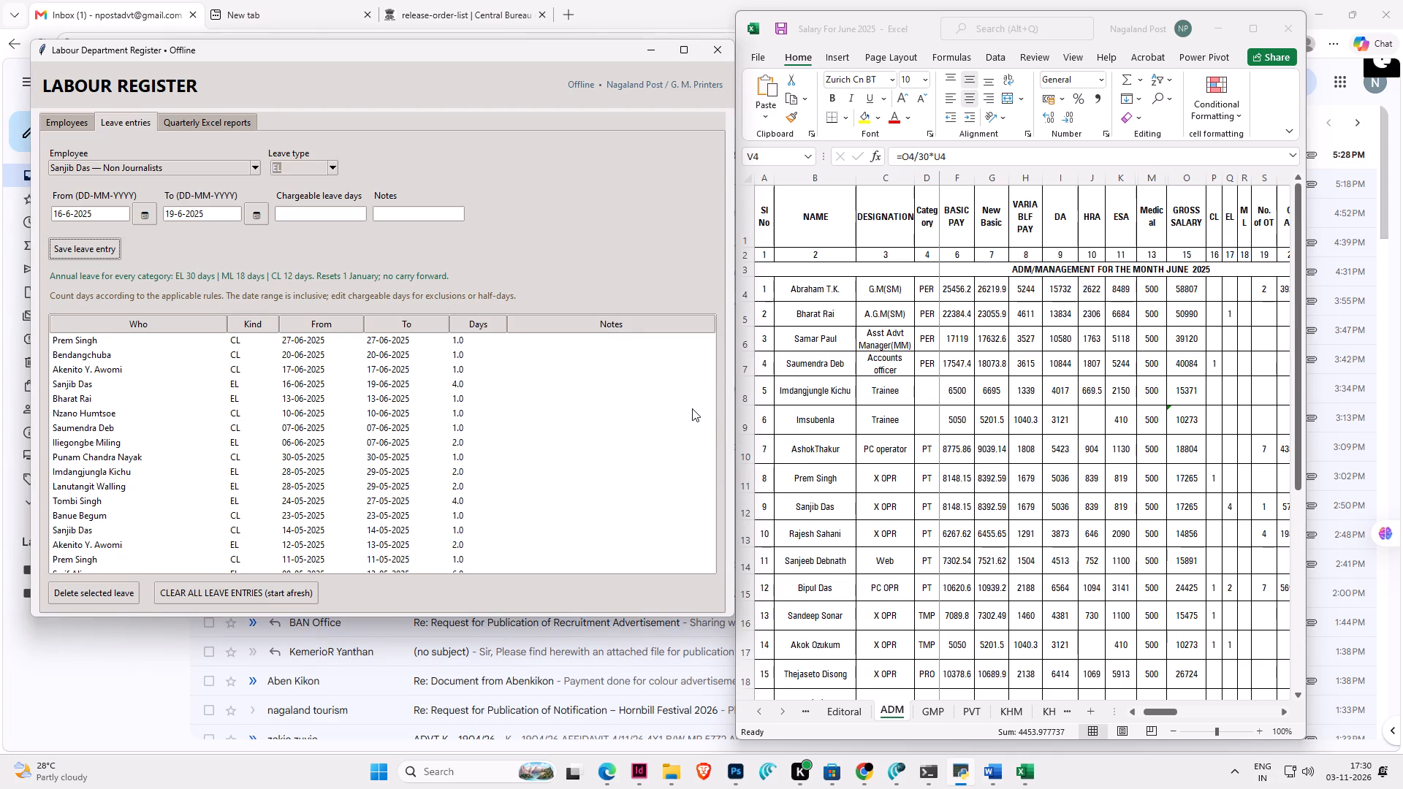
Save a one-day CL entry for 13-6-2025 for the non-journalist PC OPR at serial number 12 on the ADM sheet.
{"action": "left_click", "coordinate": [149, 167]}
{"action": "scroll", "coordinate": [149, 228], "scroll_direction": "down", "scroll_amount": 1}
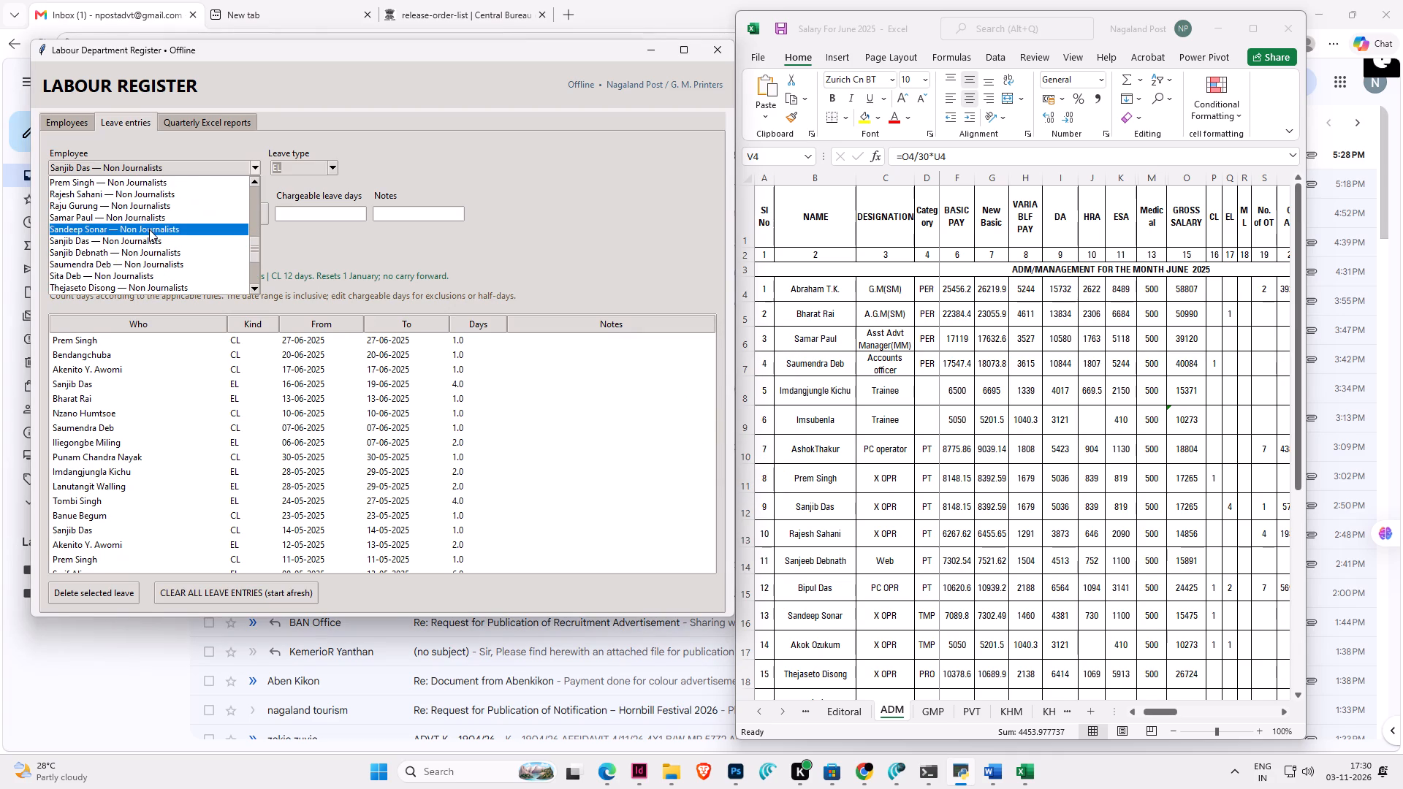
{"action": "scroll", "coordinate": [149, 229], "scroll_direction": "up", "scroll_amount": 2}
{"action": "left_click", "coordinate": [145, 218]}
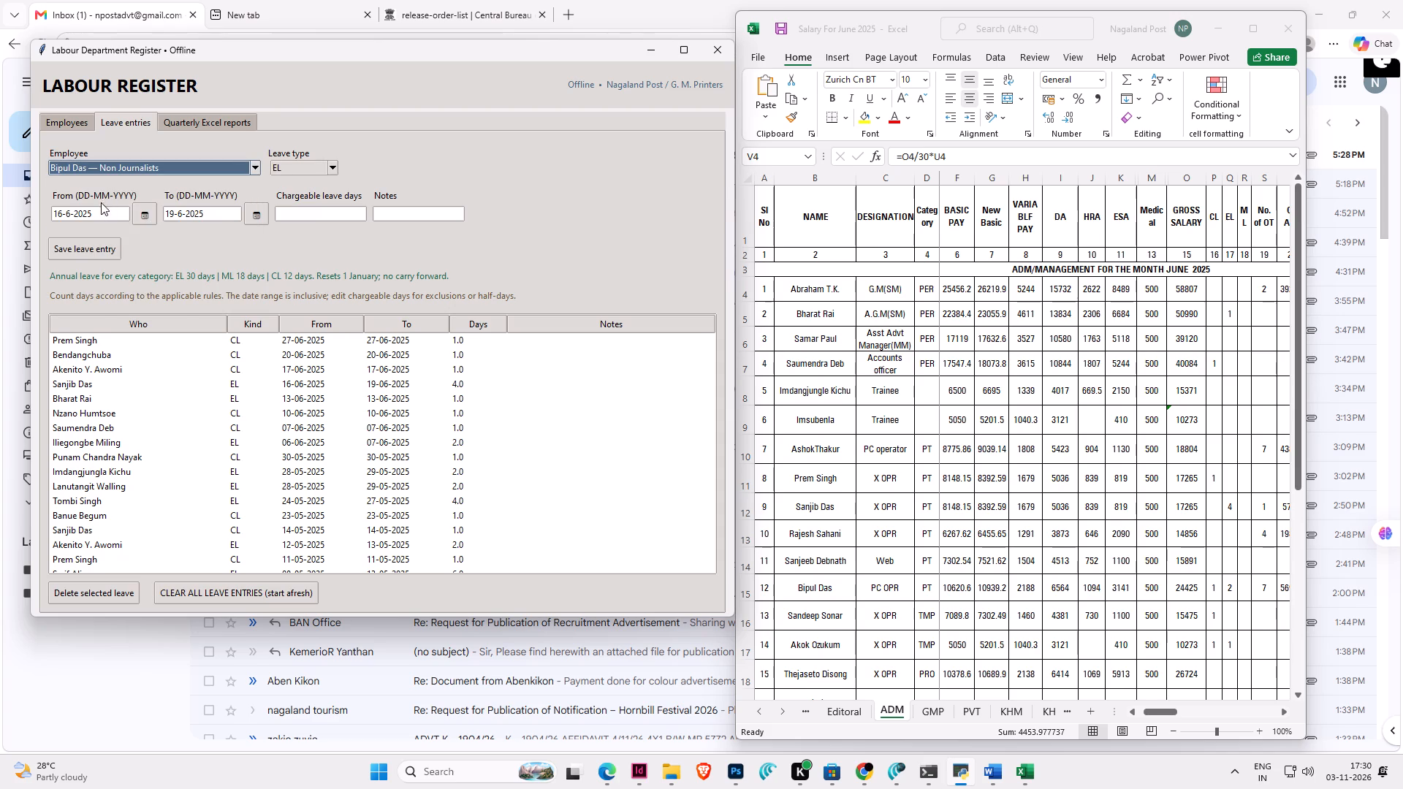
{"action": "left_click_drag", "start_coordinate": [64, 215], "coordinate": [39, 215]}
{"action": "left_click", "coordinate": [82, 222]}
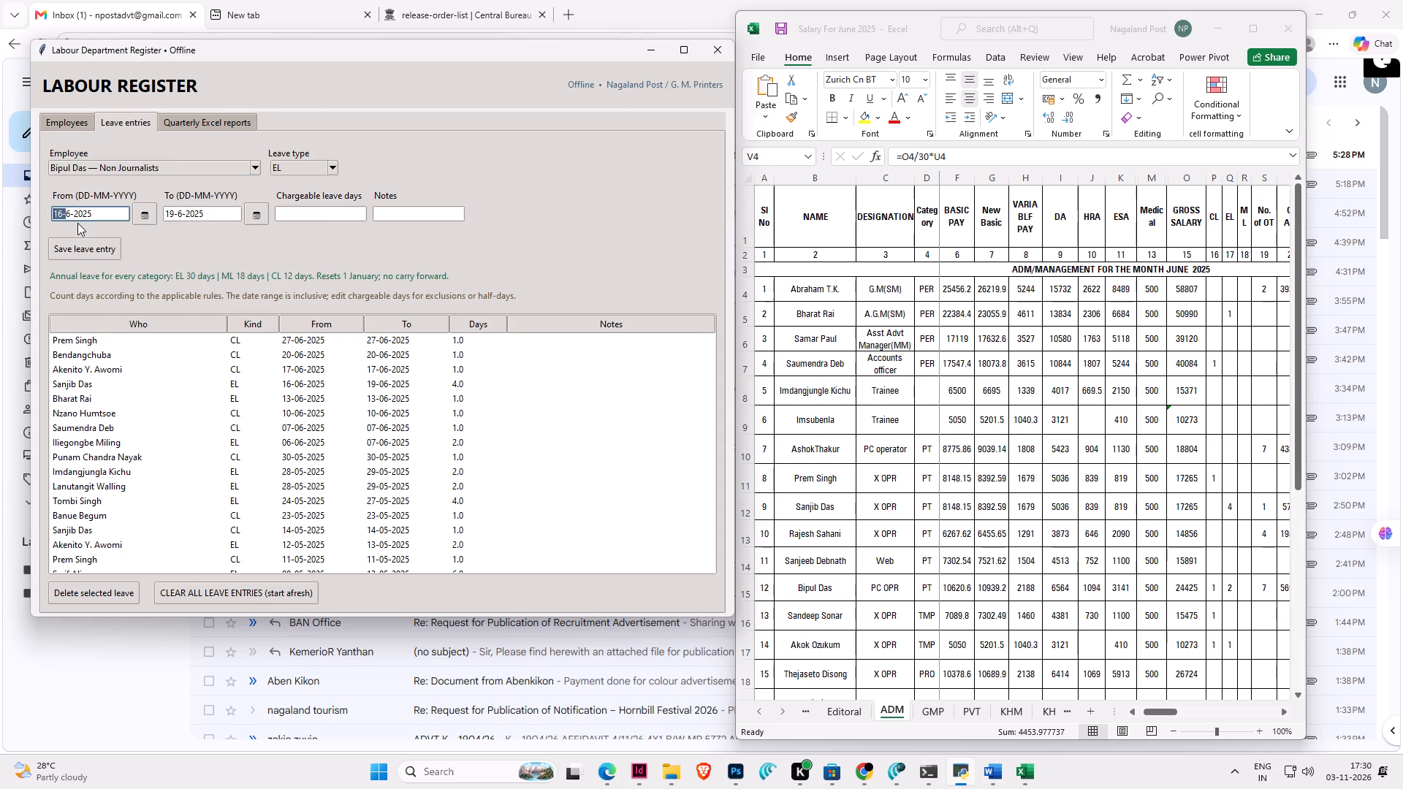
{"action": "left_click", "coordinate": [66, 216]}
{"action": "left_click_drag", "start_coordinate": [60, 211], "coordinate": [11, 211]}
{"action": "left_click", "coordinate": [58, 215]}
{"action": "left_click", "coordinate": [58, 211]}
{"action": "left_click_drag", "start_coordinate": [60, 210], "coordinate": [57, 210]}
{"action": "left_click_drag", "start_coordinate": [57, 210], "coordinate": [44, 210]}
{"action": "key", "text": "Delete"}
{"action": "key", "text": "Delete"}
{"action": "type", "text": "13"}
{"action": "left_click_drag", "start_coordinate": [174, 211], "coordinate": [122, 201]}
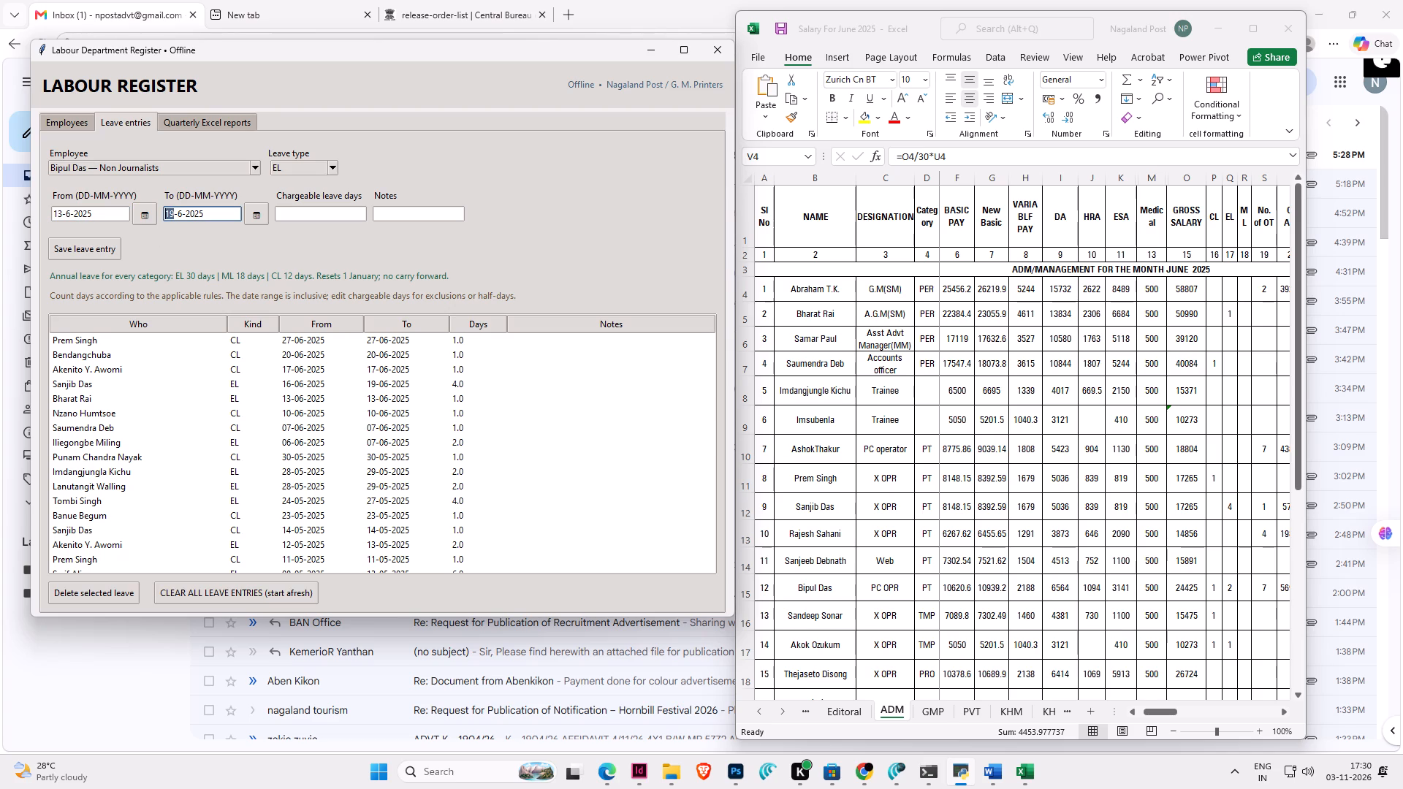
{"action": "left_click_drag", "start_coordinate": [122, 201], "coordinate": [107, 197]}
{"action": "type", "text": "13"}
{"action": "left_click", "coordinate": [289, 164]}
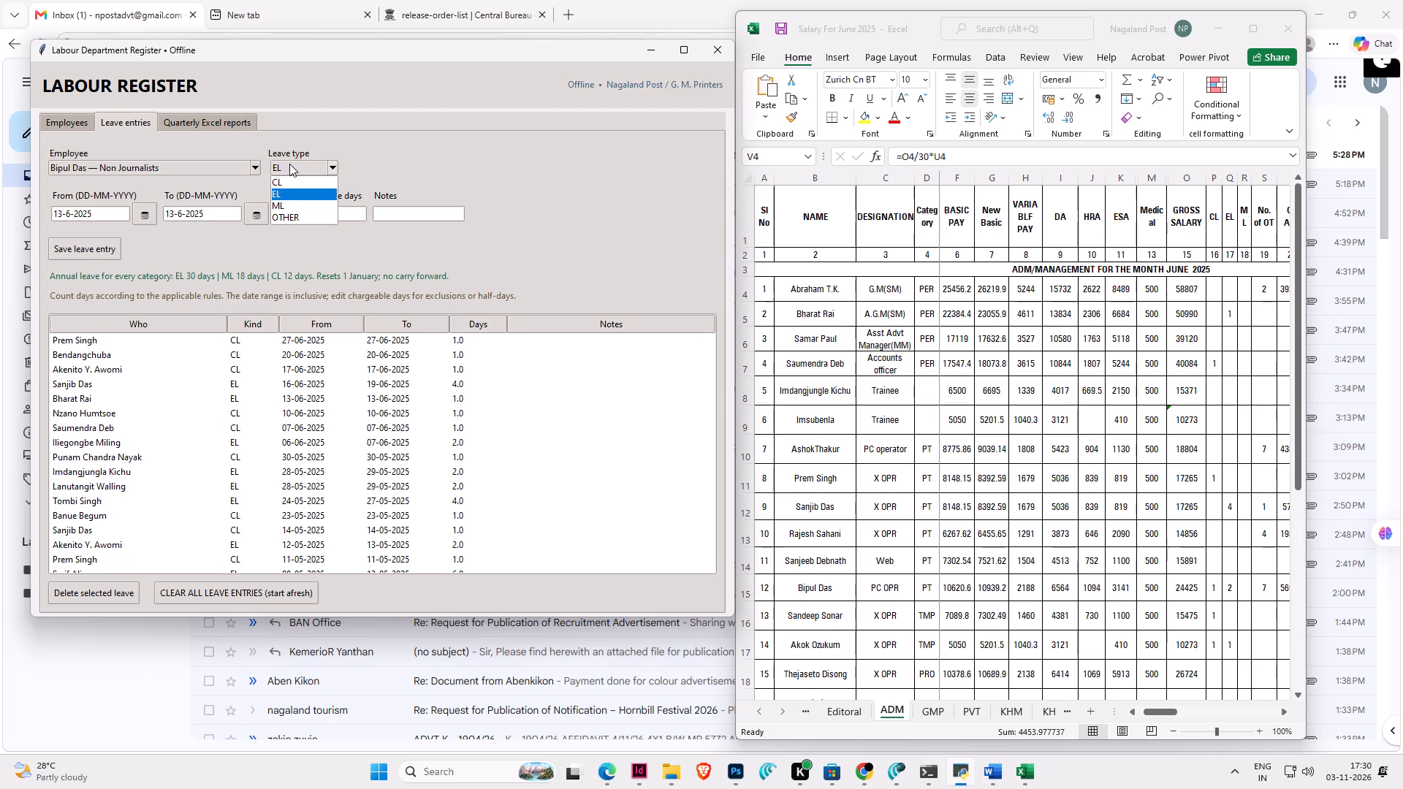
{"action": "left_click", "coordinate": [294, 181]}
{"action": "left_click", "coordinate": [81, 256]}
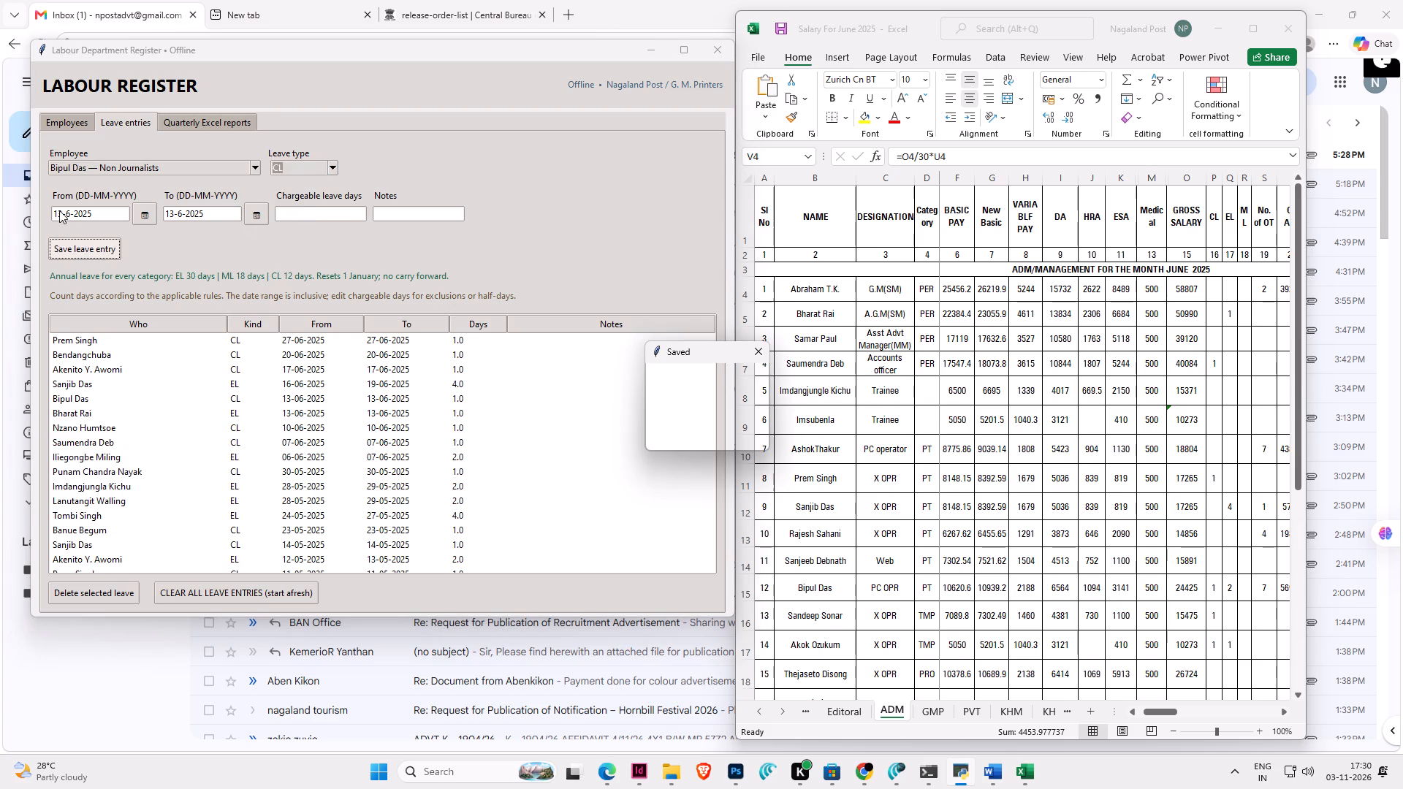
{"action": "left_click", "coordinate": [723, 435]}
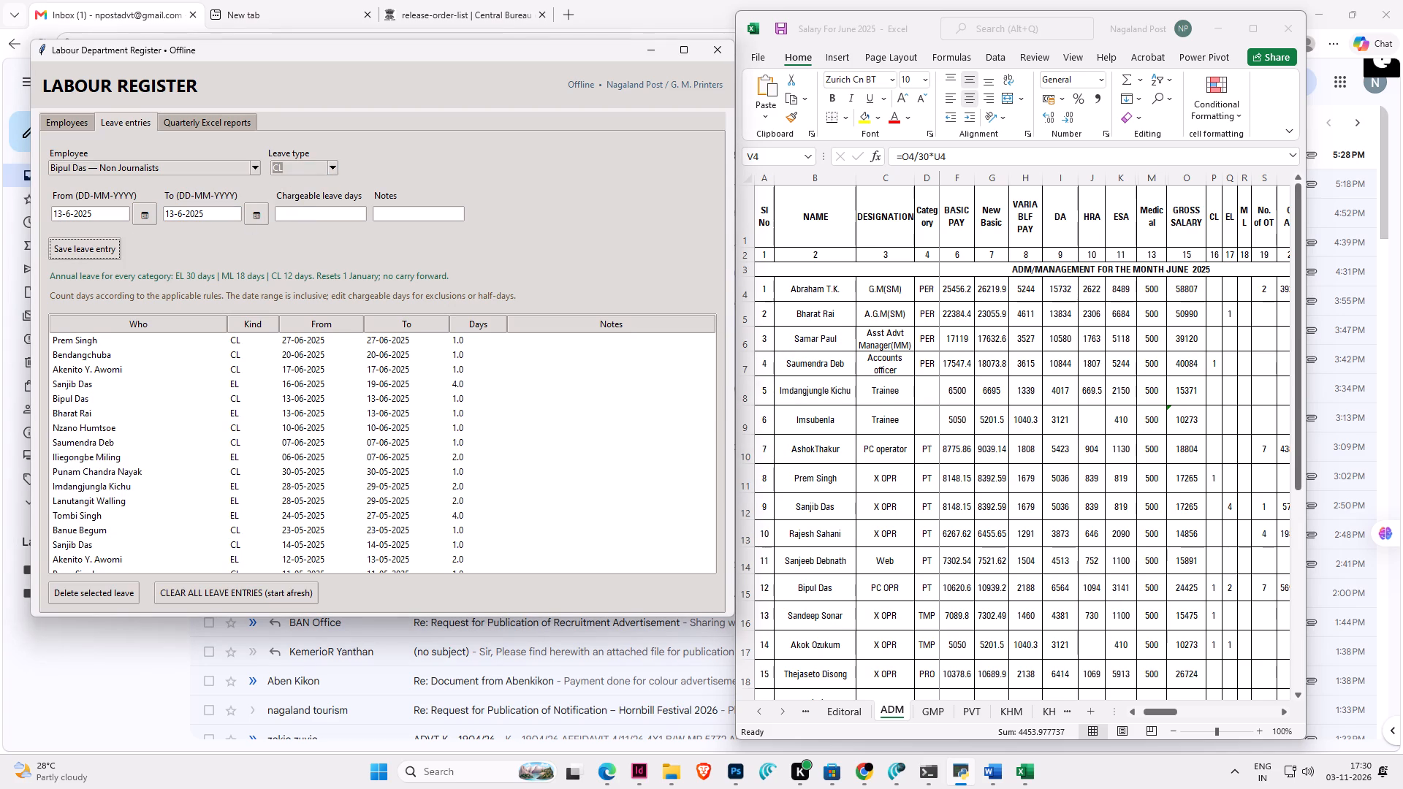
Save an EL entry from 11-6-2025 to 12-6-2025 for the same PC OPR at serial number 12 on the ADM sheet.
{"action": "left_click_drag", "start_coordinate": [61, 211], "coordinate": [15, 201]}
{"action": "type", "text": "11"}
{"action": "left_click_drag", "start_coordinate": [175, 210], "coordinate": [130, 207]}
{"action": "type", "text": "12"}
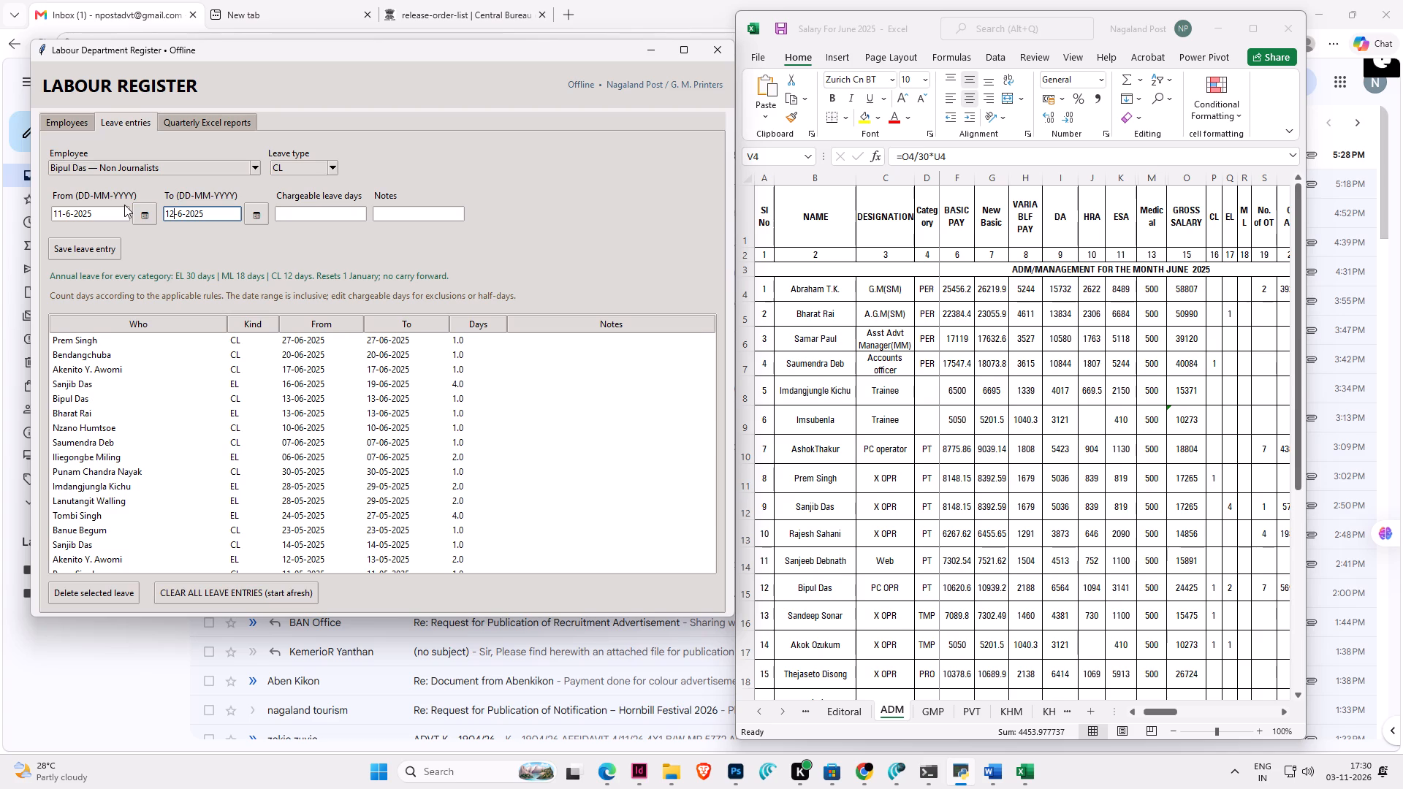
{"action": "left_click", "coordinate": [311, 166]}
{"action": "left_click", "coordinate": [297, 193]}
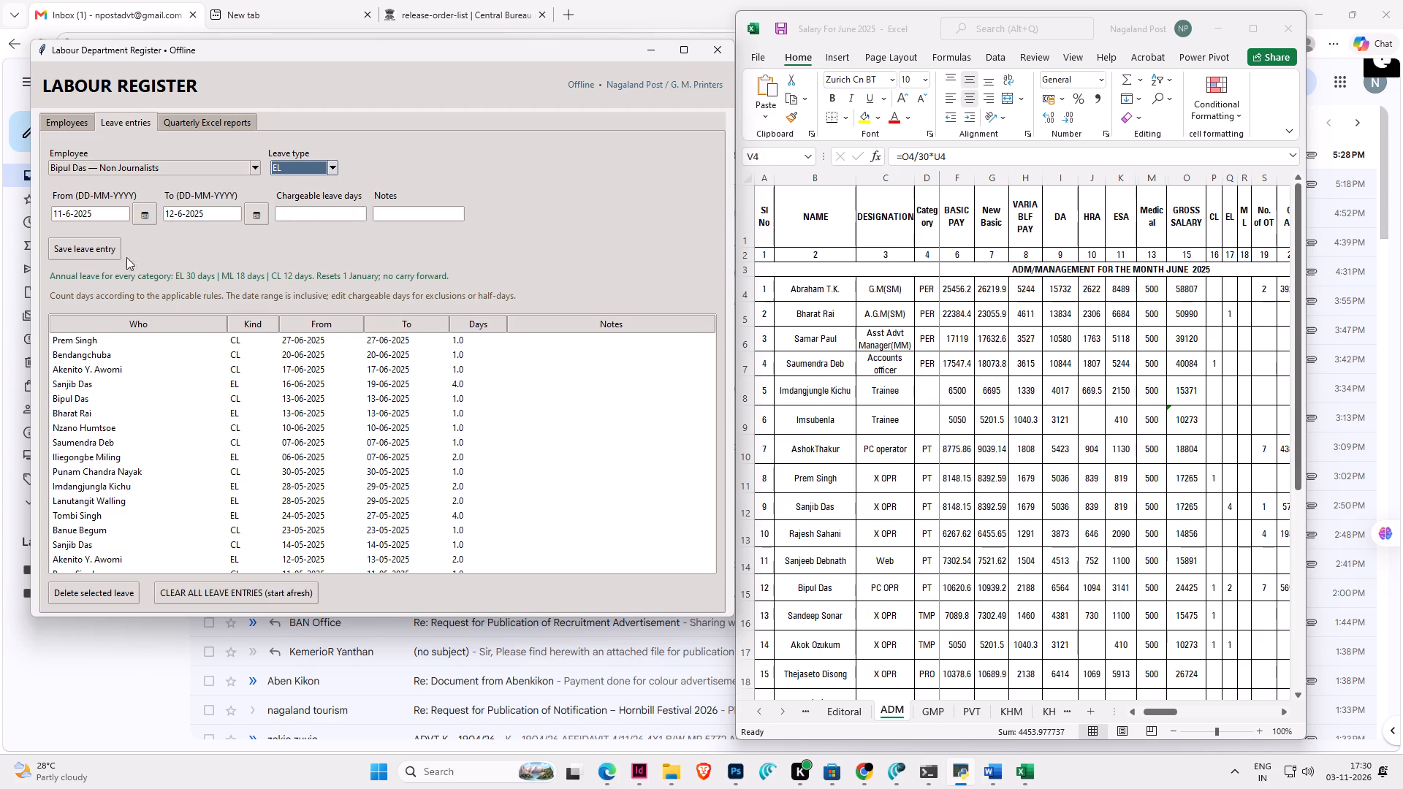
{"action": "left_click", "coordinate": [85, 250]}
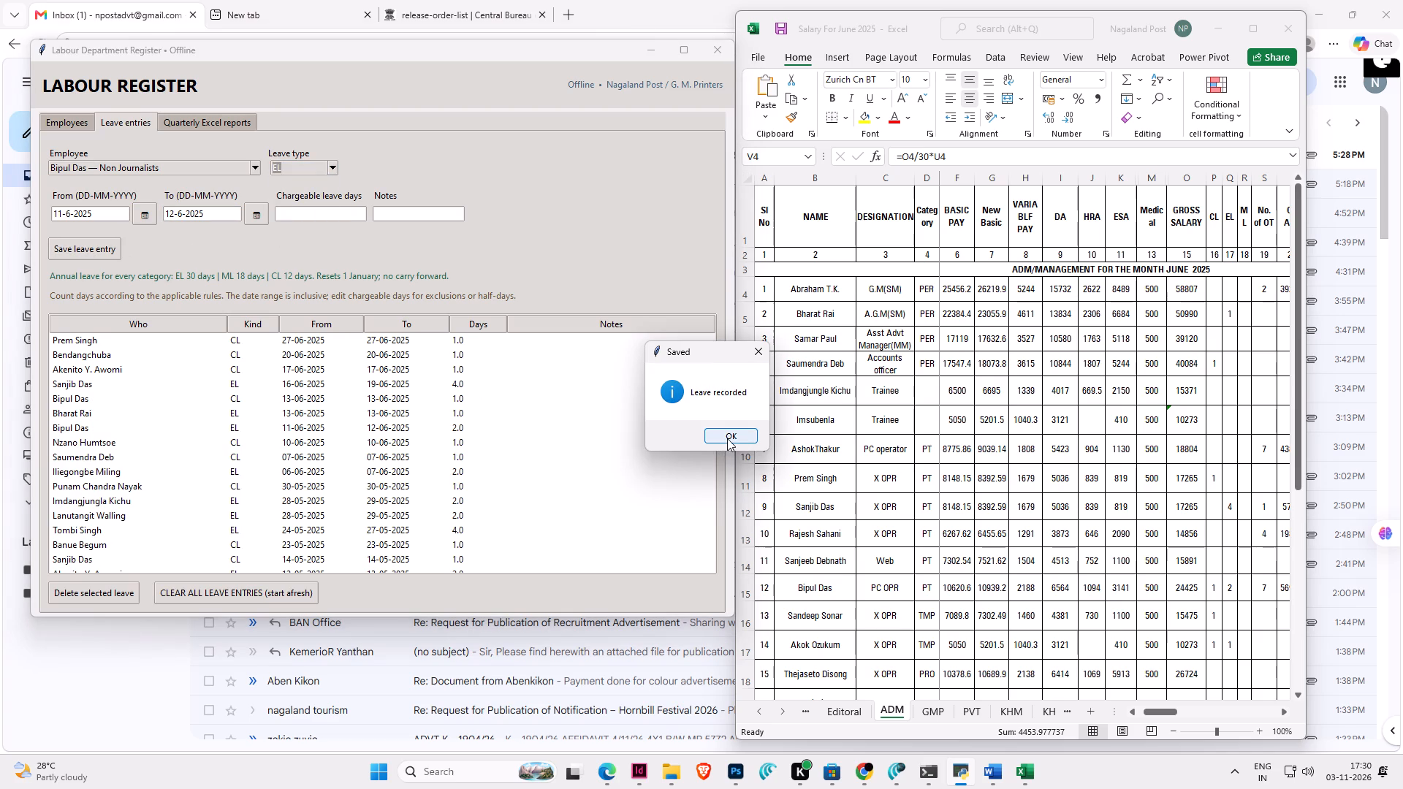
{"action": "left_click", "coordinate": [727, 438]}
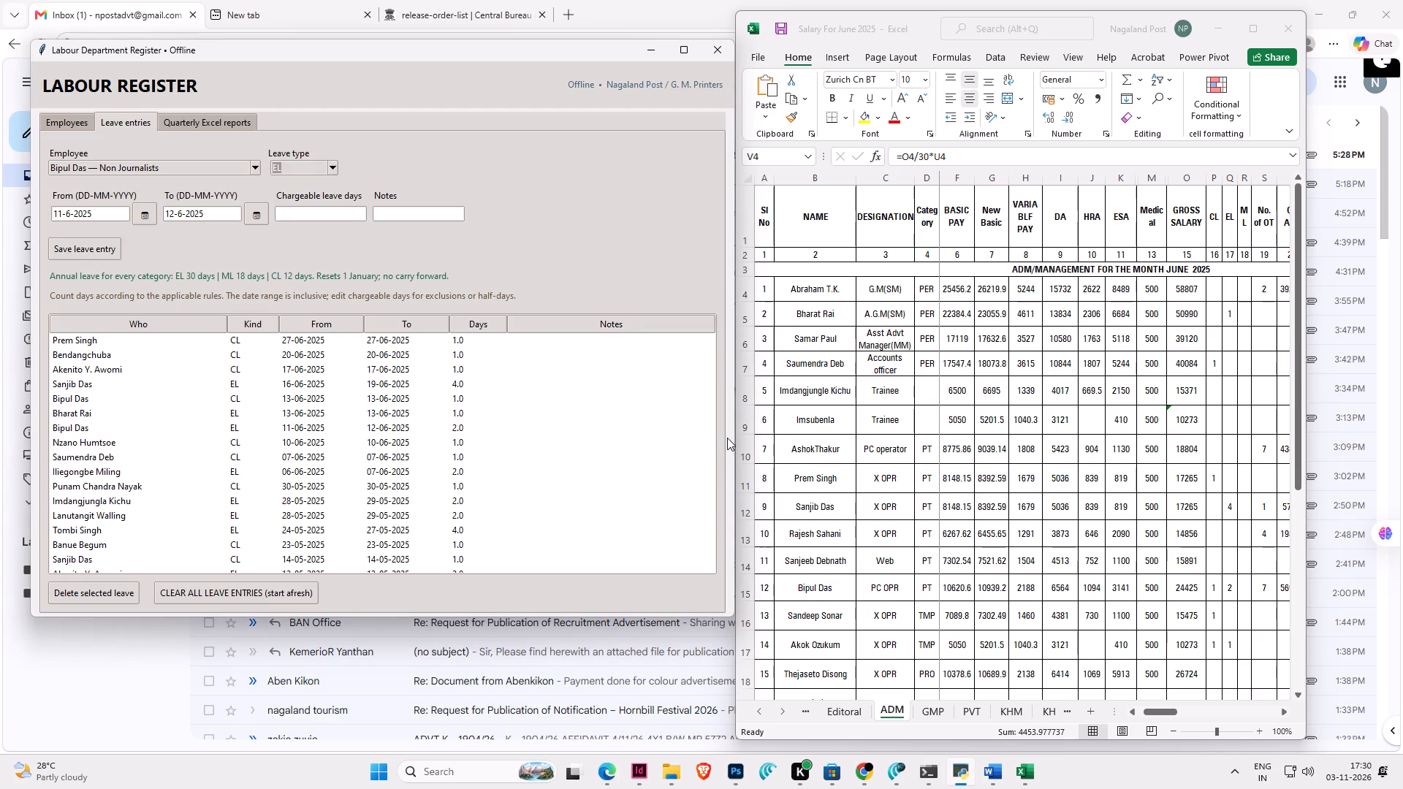
Save a one-day CL entry for 28-6-2025 for the non-journalist X OPR at serial number 13 on the ADM sheet.
{"action": "left_click", "coordinate": [153, 169]}
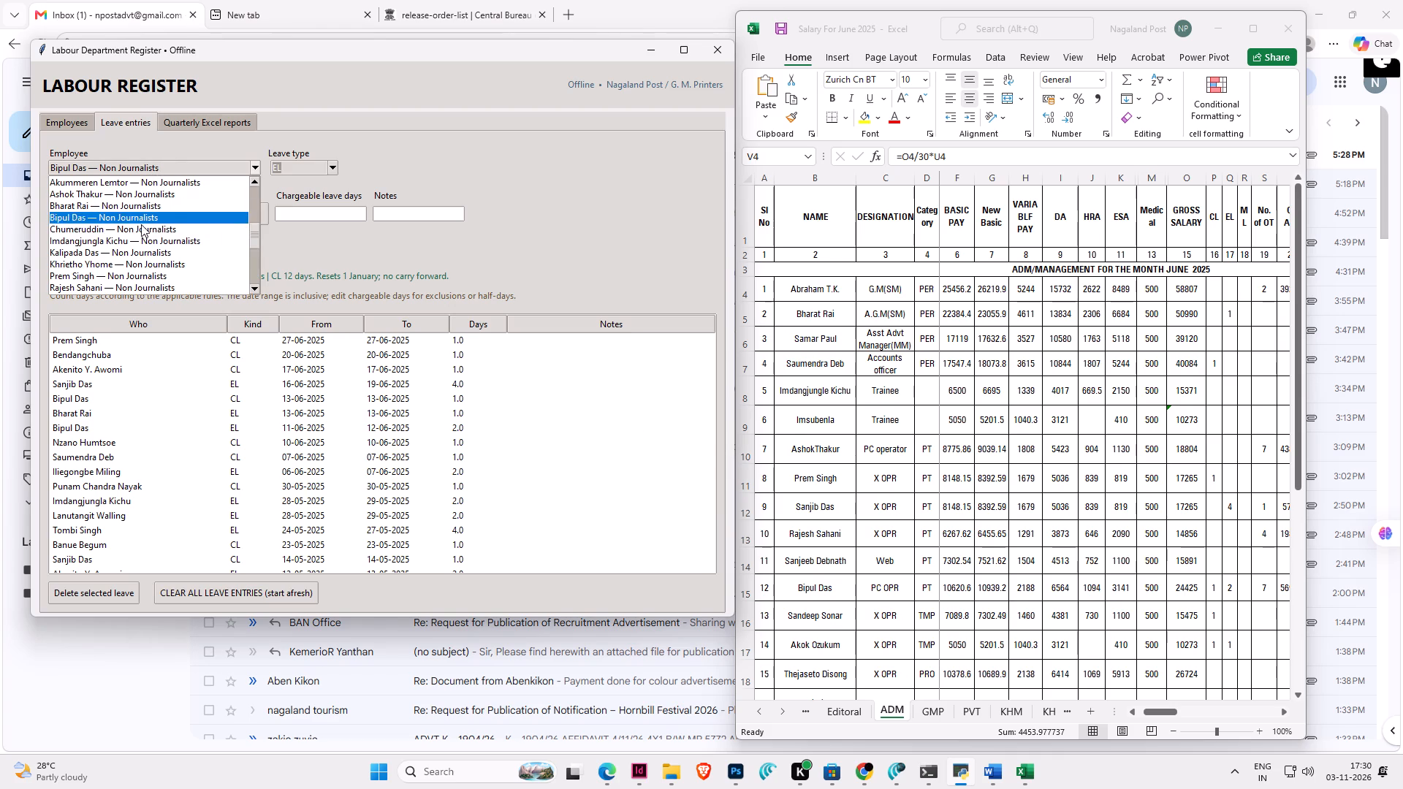
{"action": "scroll", "coordinate": [140, 256], "scroll_direction": "down", "scroll_amount": 1}
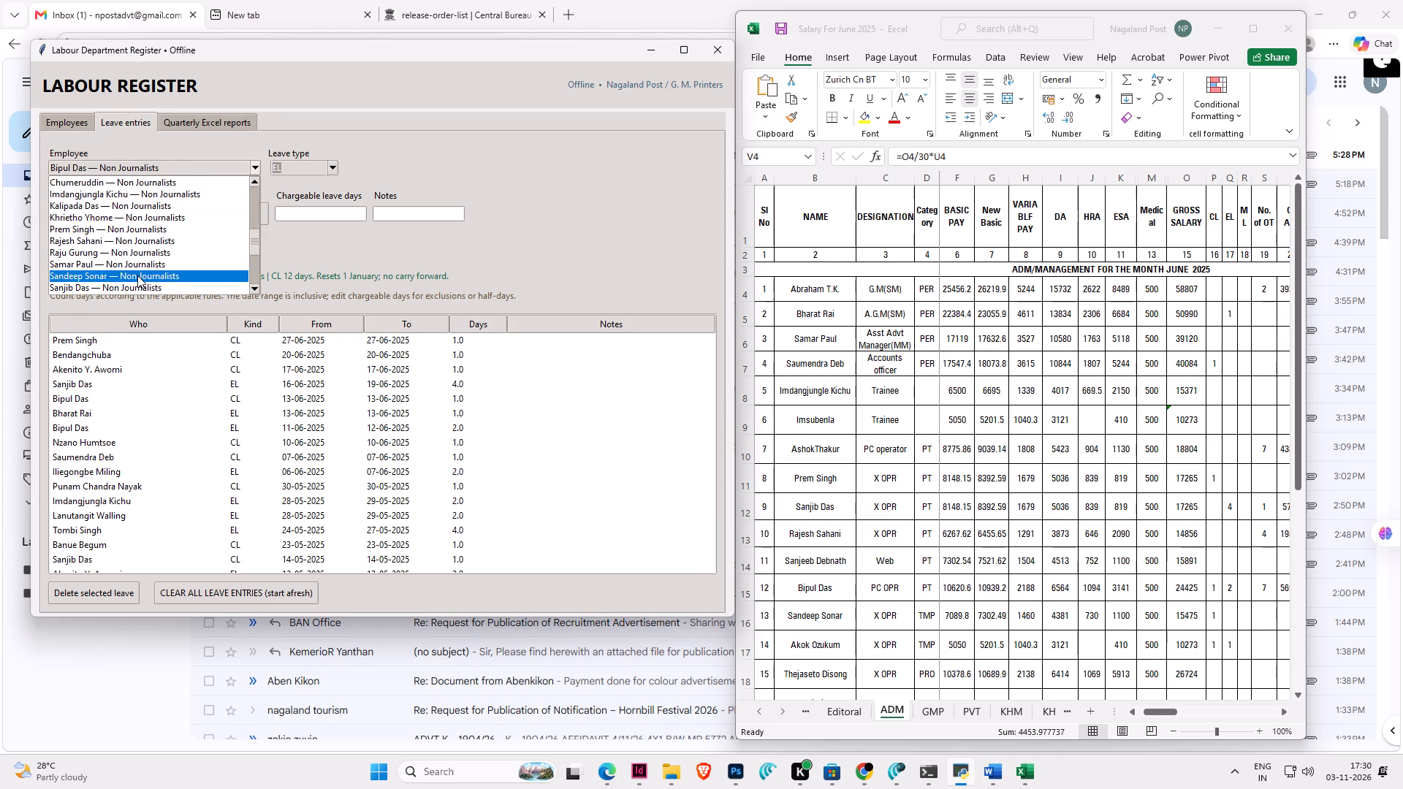
{"action": "left_click", "coordinate": [137, 275]}
{"action": "left_click_drag", "start_coordinate": [62, 212], "coordinate": [21, 204]}
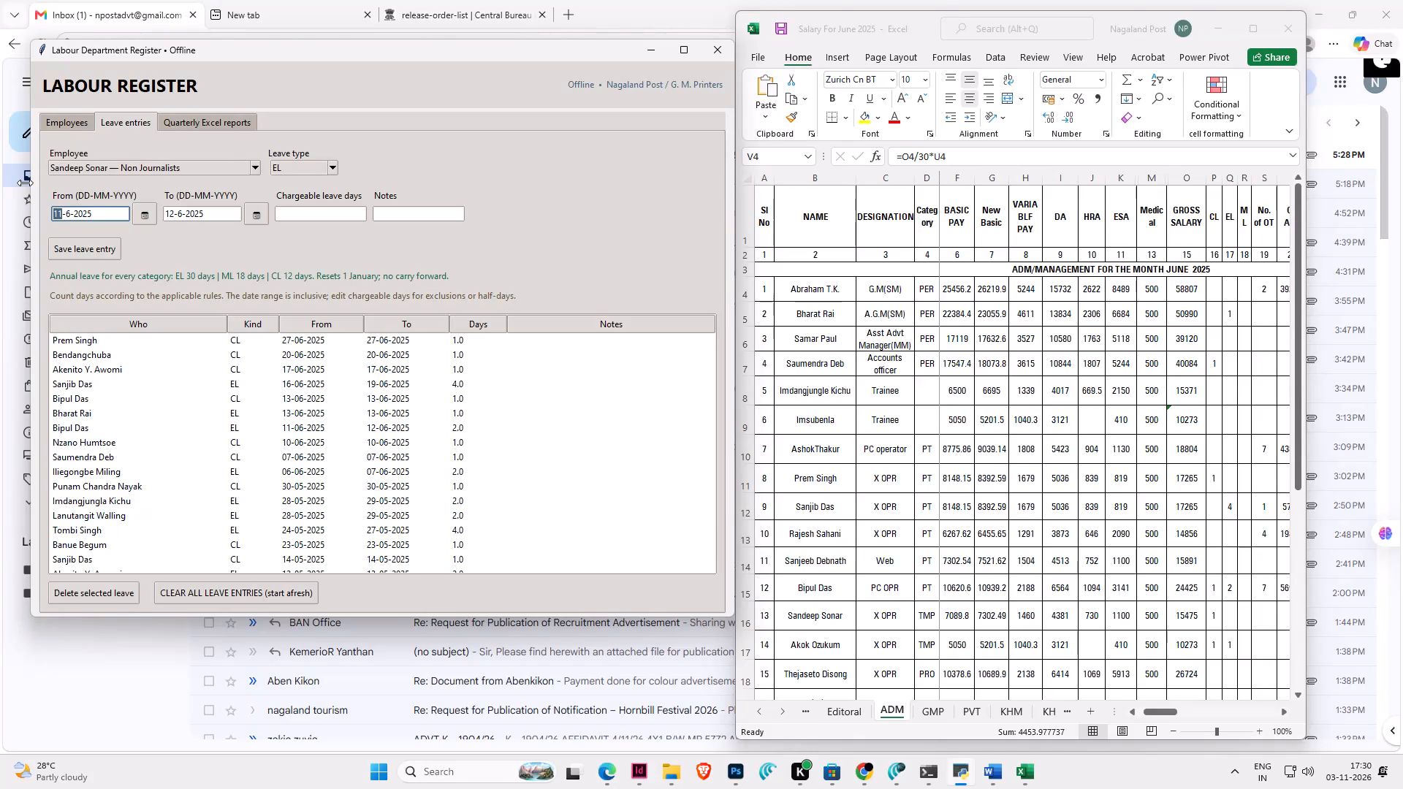
{"action": "type", "text": "28"}
{"action": "left_click_drag", "start_coordinate": [173, 210], "coordinate": [101, 210]}
{"action": "type", "text": "28"}
{"action": "left_click_drag", "start_coordinate": [76, 248], "coordinate": [197, 267]}
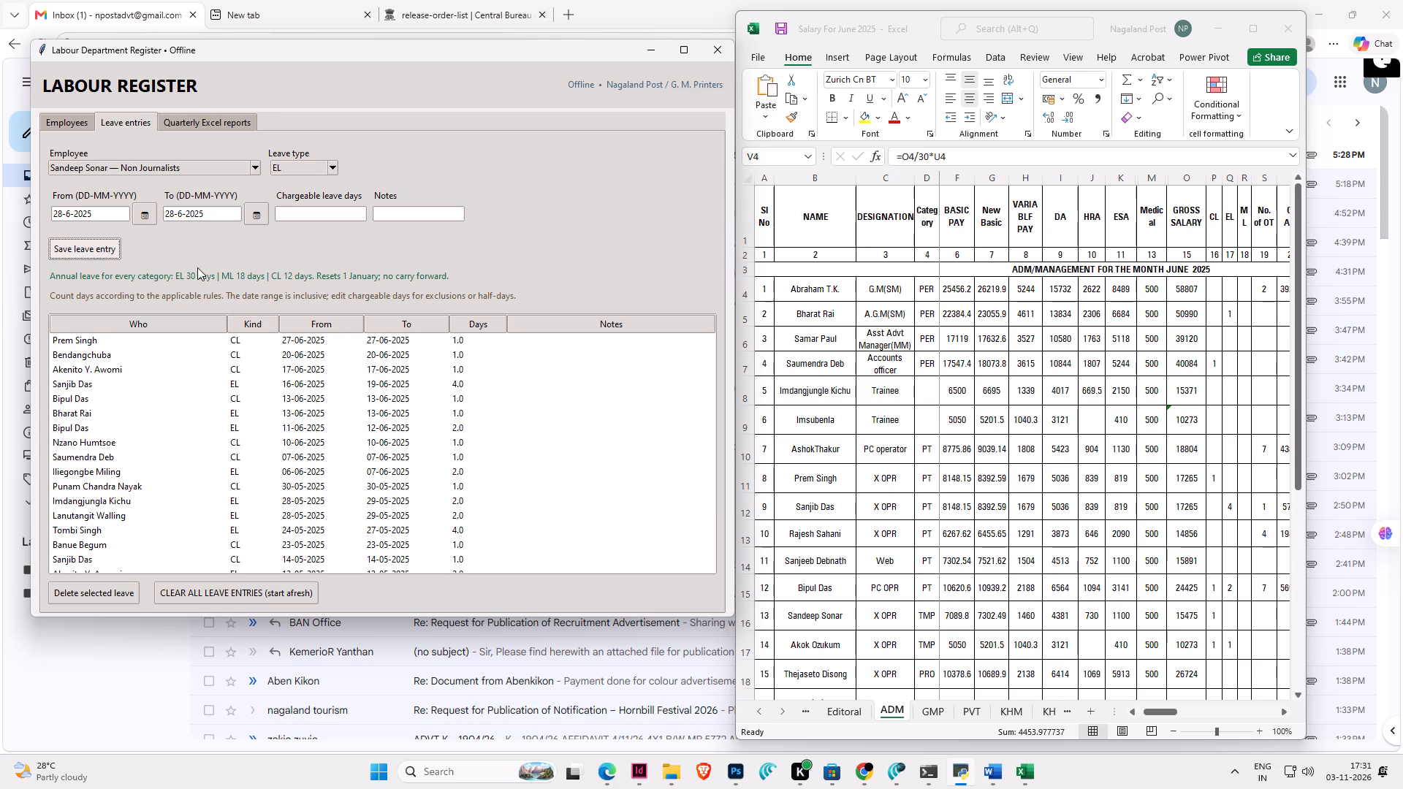
{"action": "left_click_drag", "start_coordinate": [197, 267], "coordinate": [303, 261]}
{"action": "left_click", "coordinate": [329, 161]}
{"action": "left_click", "coordinate": [308, 180]}
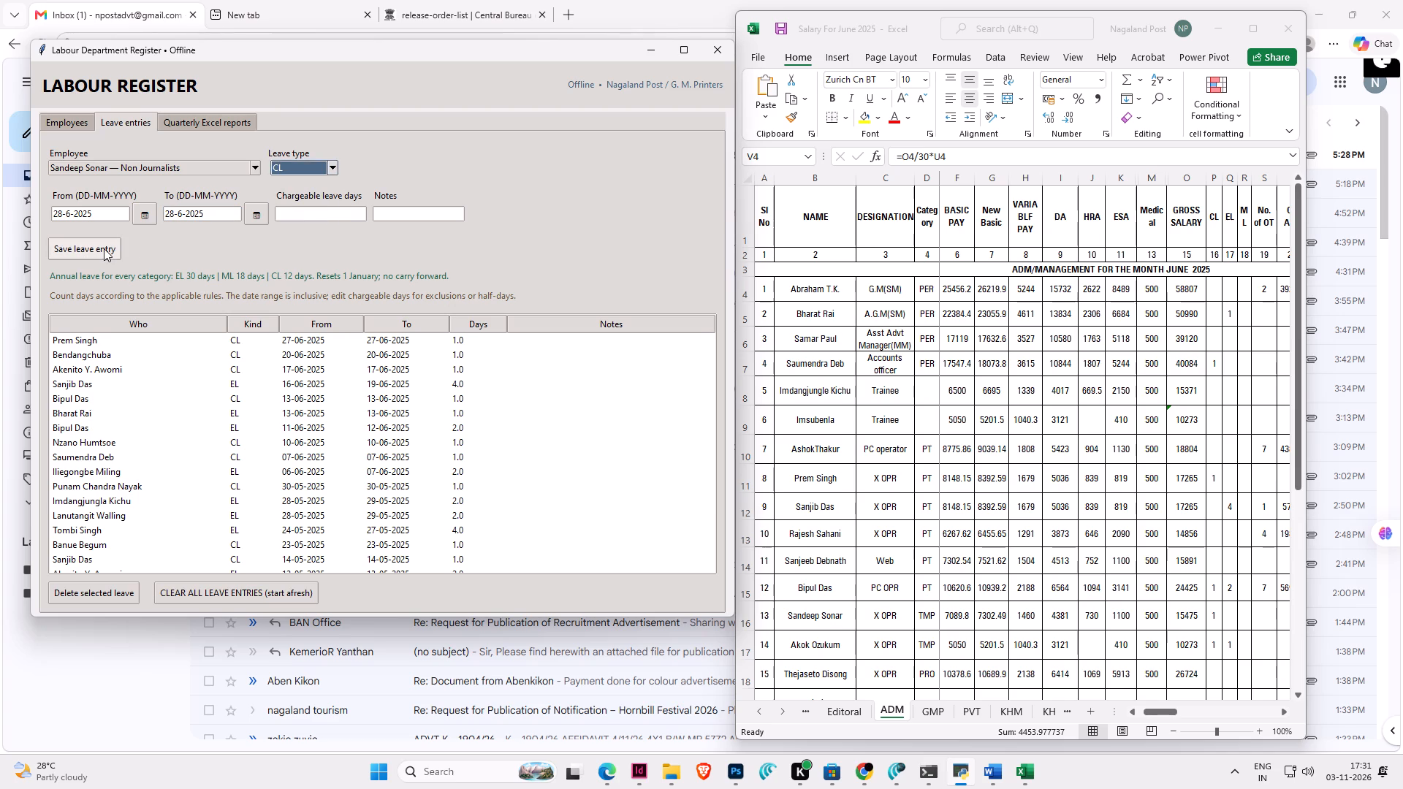
{"action": "left_click", "coordinate": [92, 248]}
{"action": "left_click", "coordinate": [742, 438]}
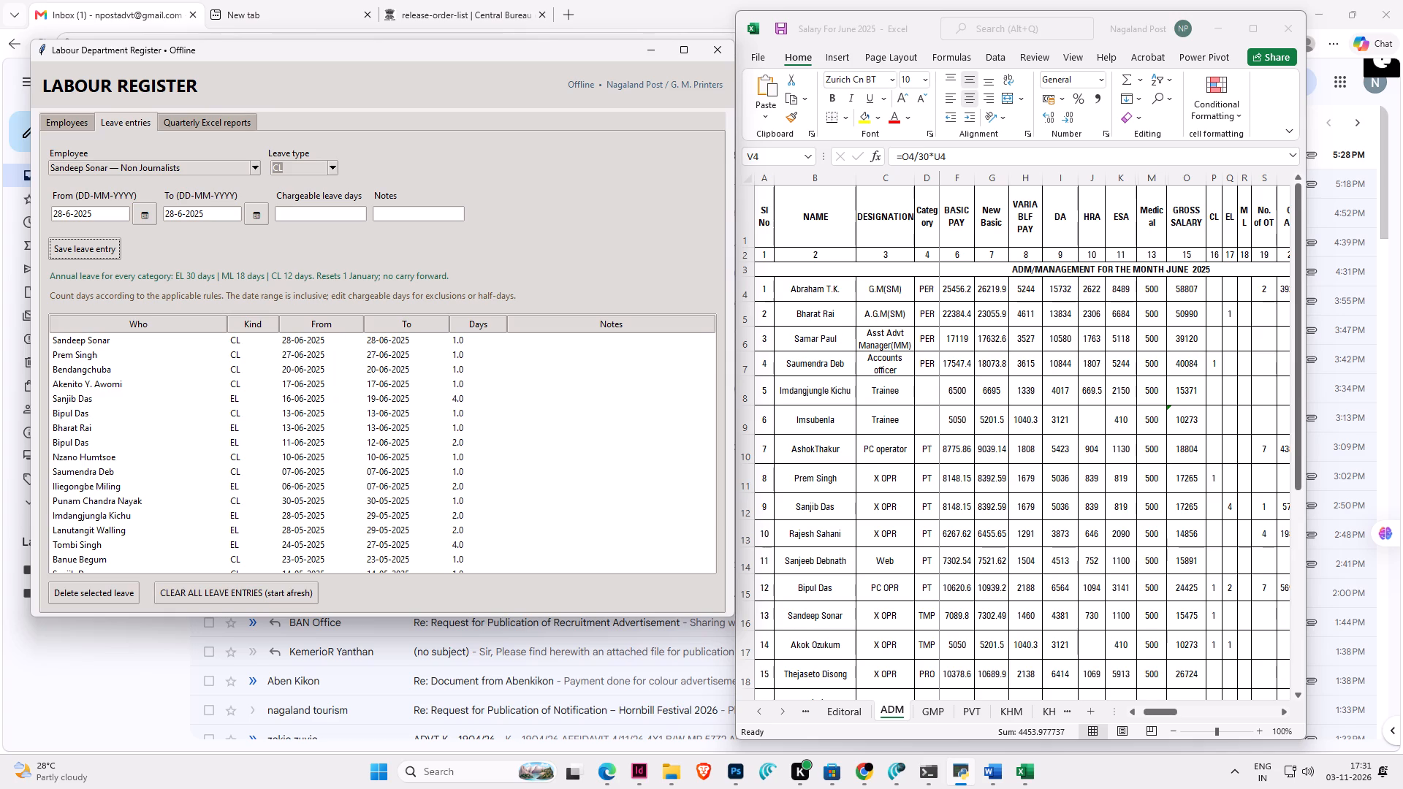
Save a one-day CL entry for 14-6-2025 for the non-journalist X OPR at serial number 14 on the ADM sheet.
{"action": "left_click", "coordinate": [123, 167]}
{"action": "scroll", "coordinate": [128, 223], "scroll_direction": "up", "scroll_amount": 1}
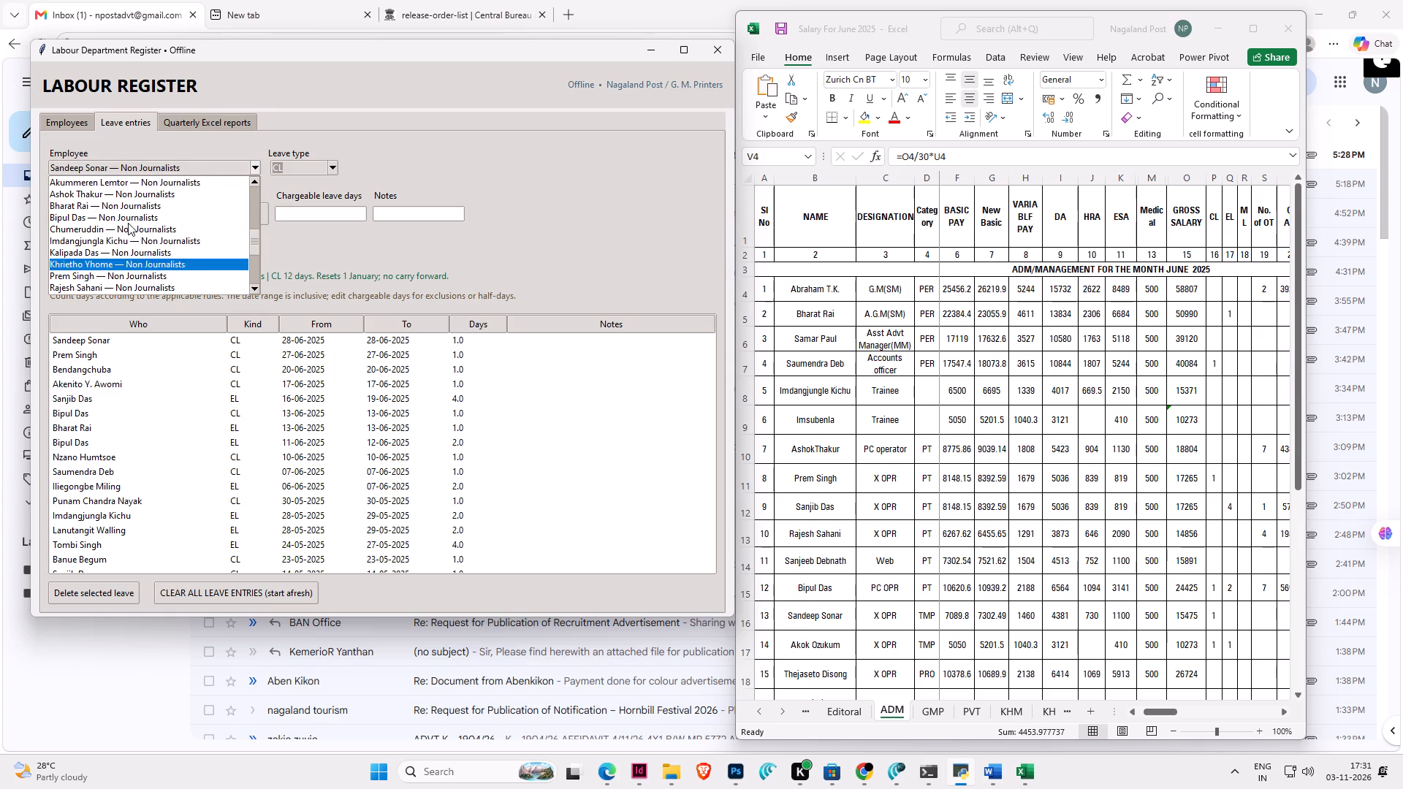
{"action": "scroll", "coordinate": [128, 223], "scroll_direction": "up", "scroll_amount": 1}
{"action": "left_click", "coordinate": [134, 217]}
{"action": "left_click_drag", "start_coordinate": [62, 210], "coordinate": [41, 209]}
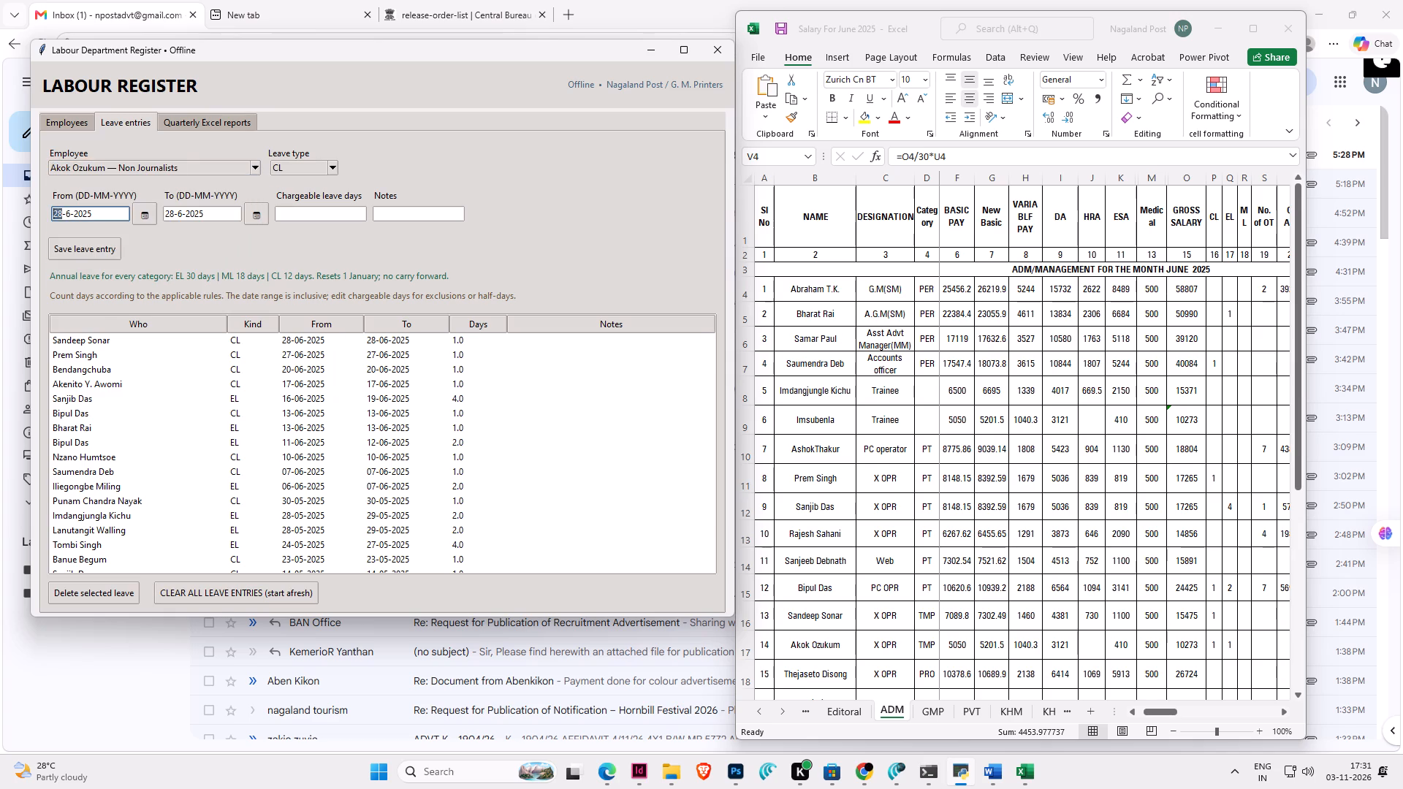
{"action": "left_click_drag", "start_coordinate": [41, 209], "coordinate": [20, 206]}
{"action": "type", "text": "14"}
{"action": "left_click_drag", "start_coordinate": [172, 216], "coordinate": [153, 216]}
{"action": "left_click_drag", "start_coordinate": [153, 216], "coordinate": [141, 216]}
{"action": "type", "text": "14"}
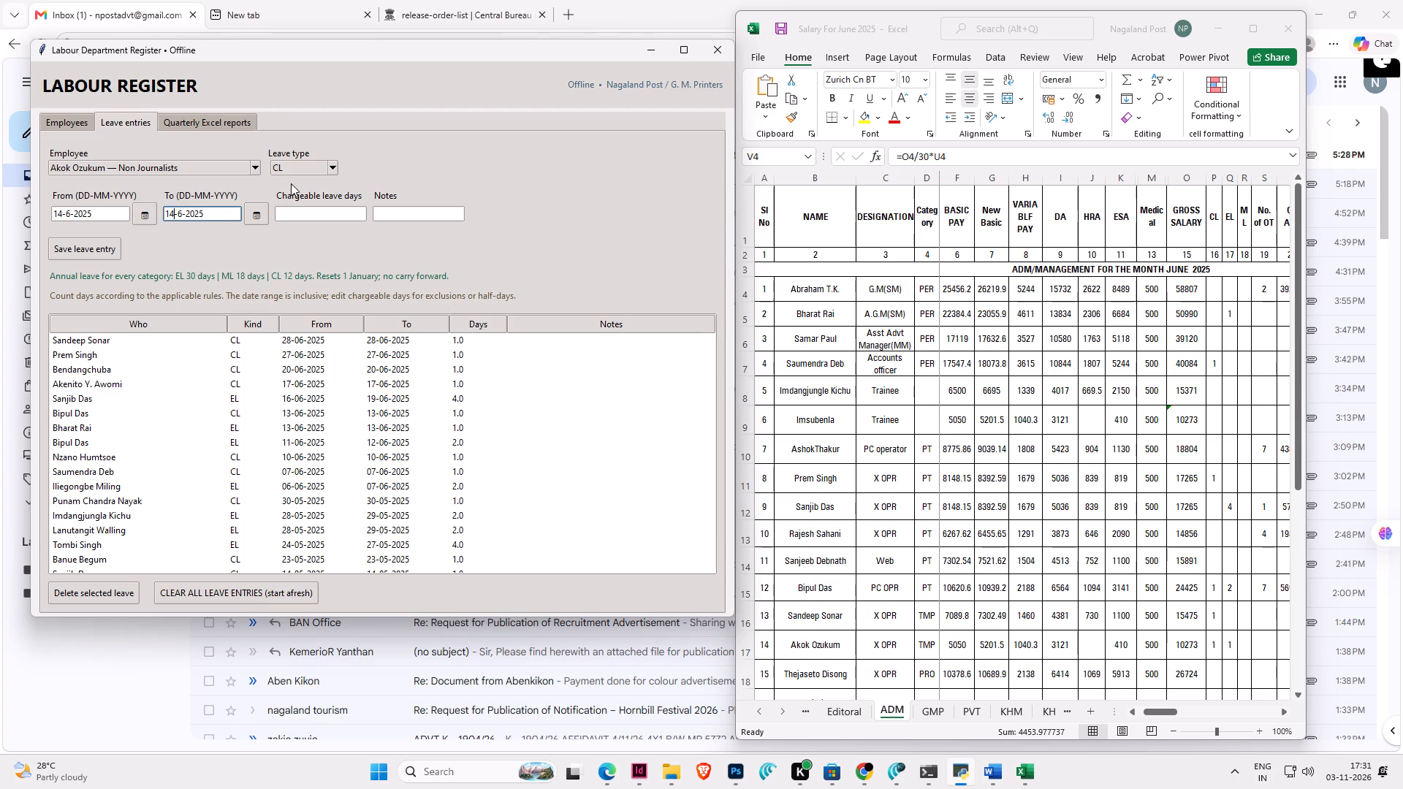
{"action": "left_click", "coordinate": [103, 245]}
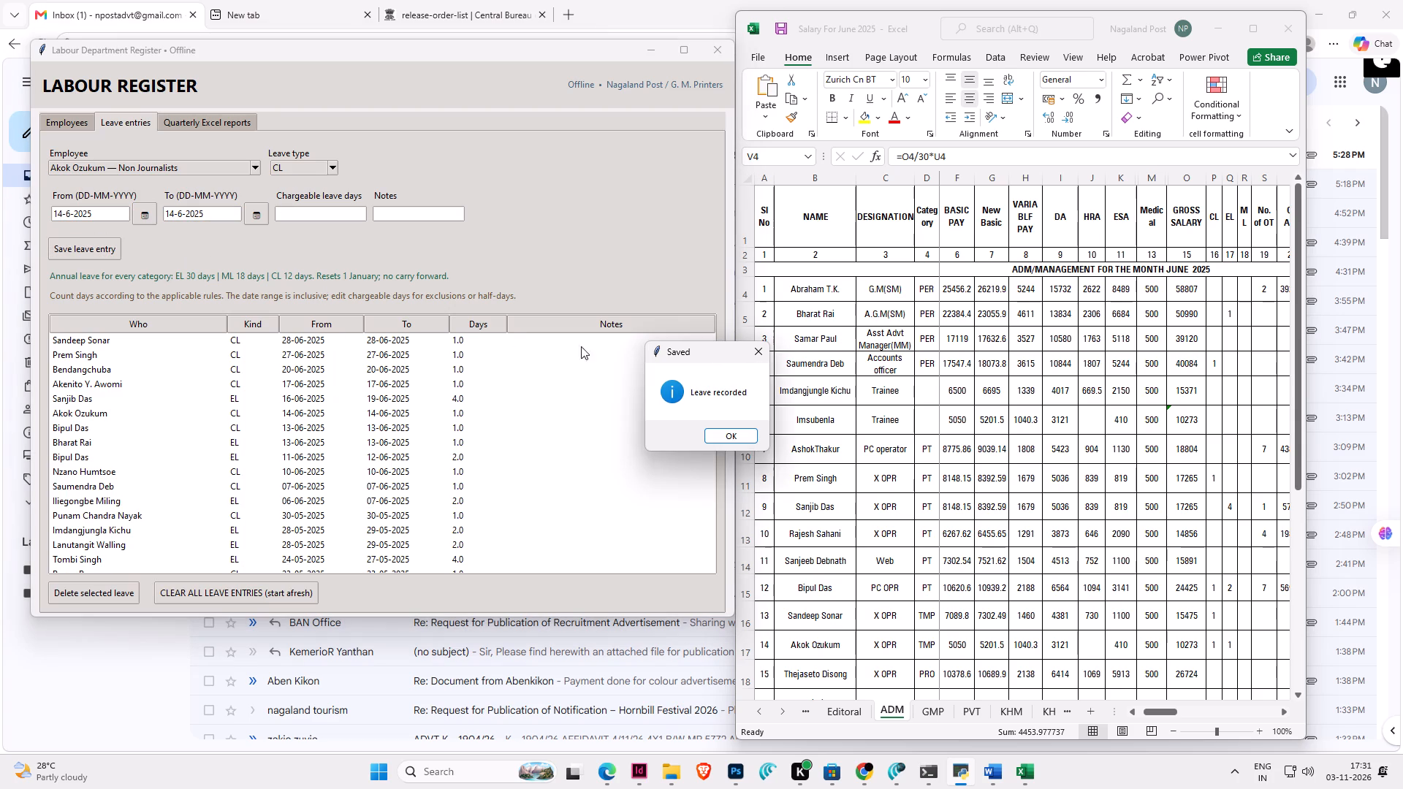
{"action": "left_click", "coordinate": [716, 434]}
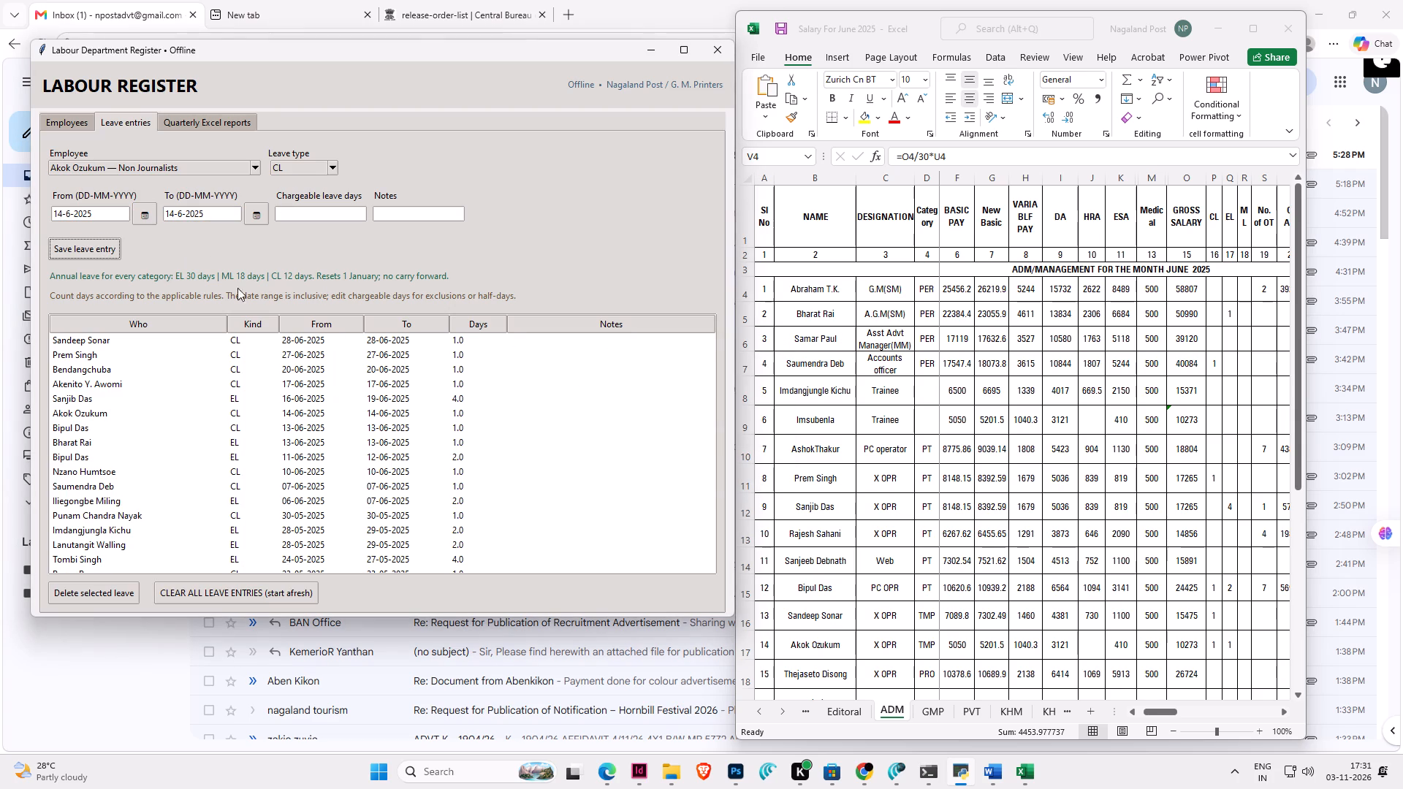
Save a one-day EL entry for 6-6-2025 for the same X OPR at serial number 14 on the ADM sheet.
{"action": "left_click_drag", "start_coordinate": [62, 210], "coordinate": [19, 209]}
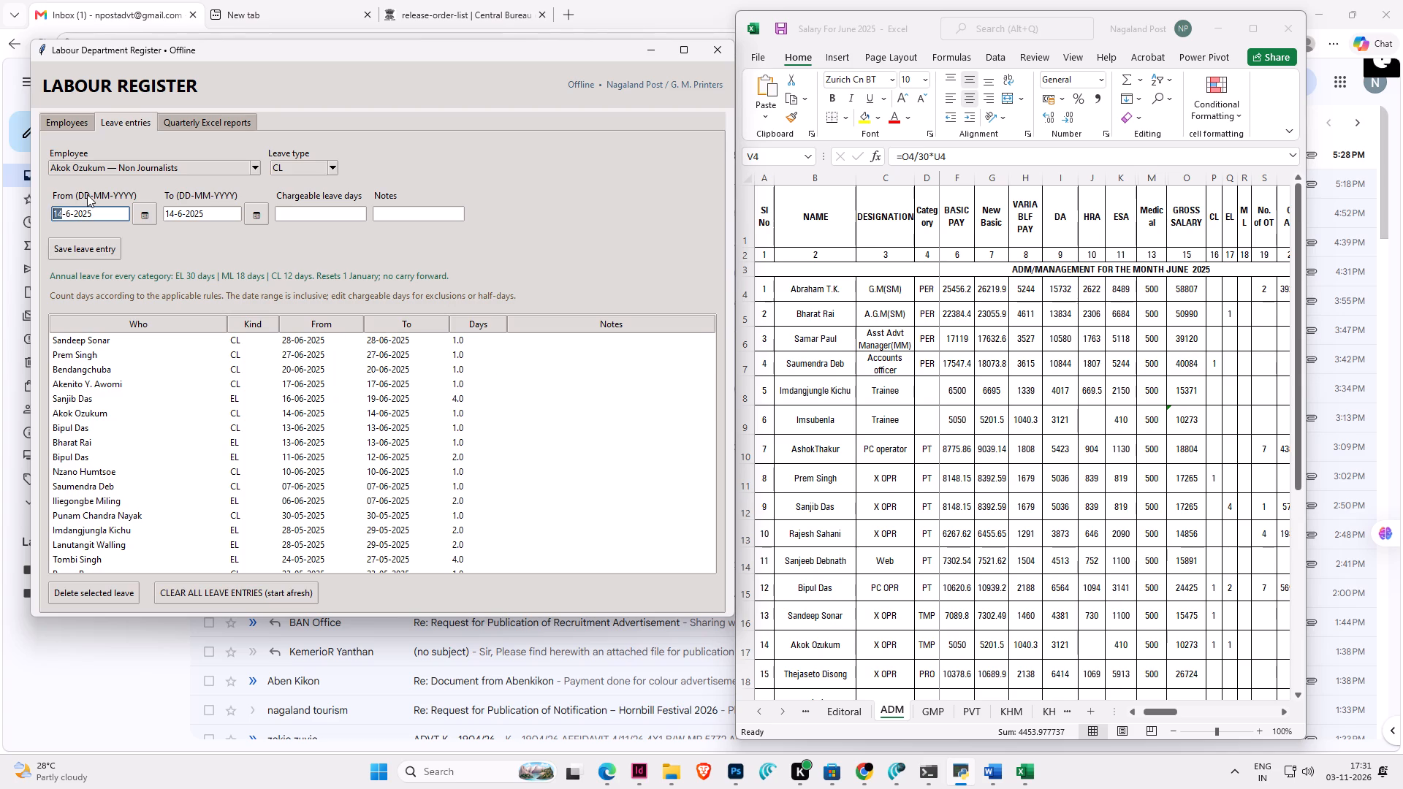
{"action": "key", "text": "6"}
{"action": "left_click_drag", "start_coordinate": [173, 211], "coordinate": [132, 210]}
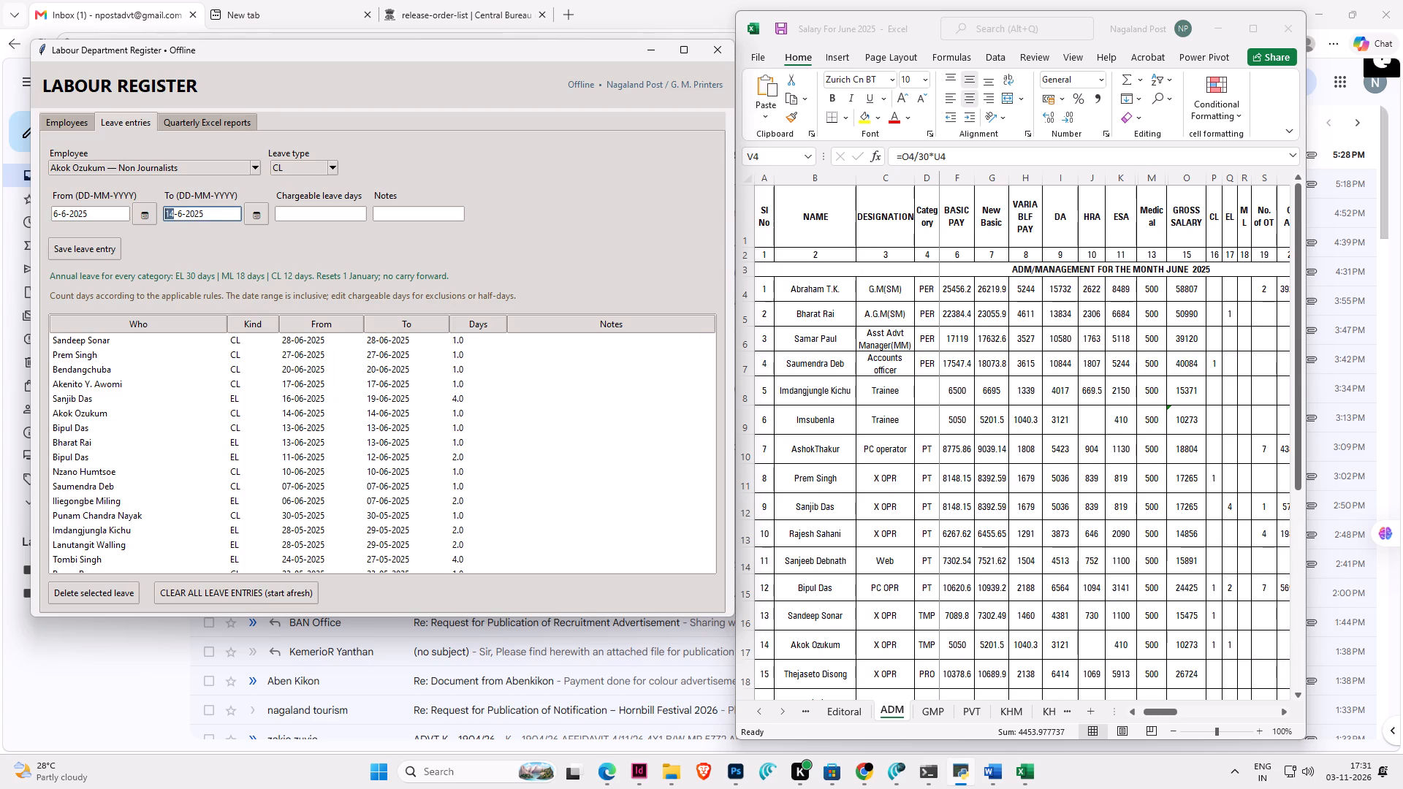
{"action": "key", "text": "6"}
{"action": "left_click", "coordinate": [307, 164]}
{"action": "left_click", "coordinate": [294, 194]}
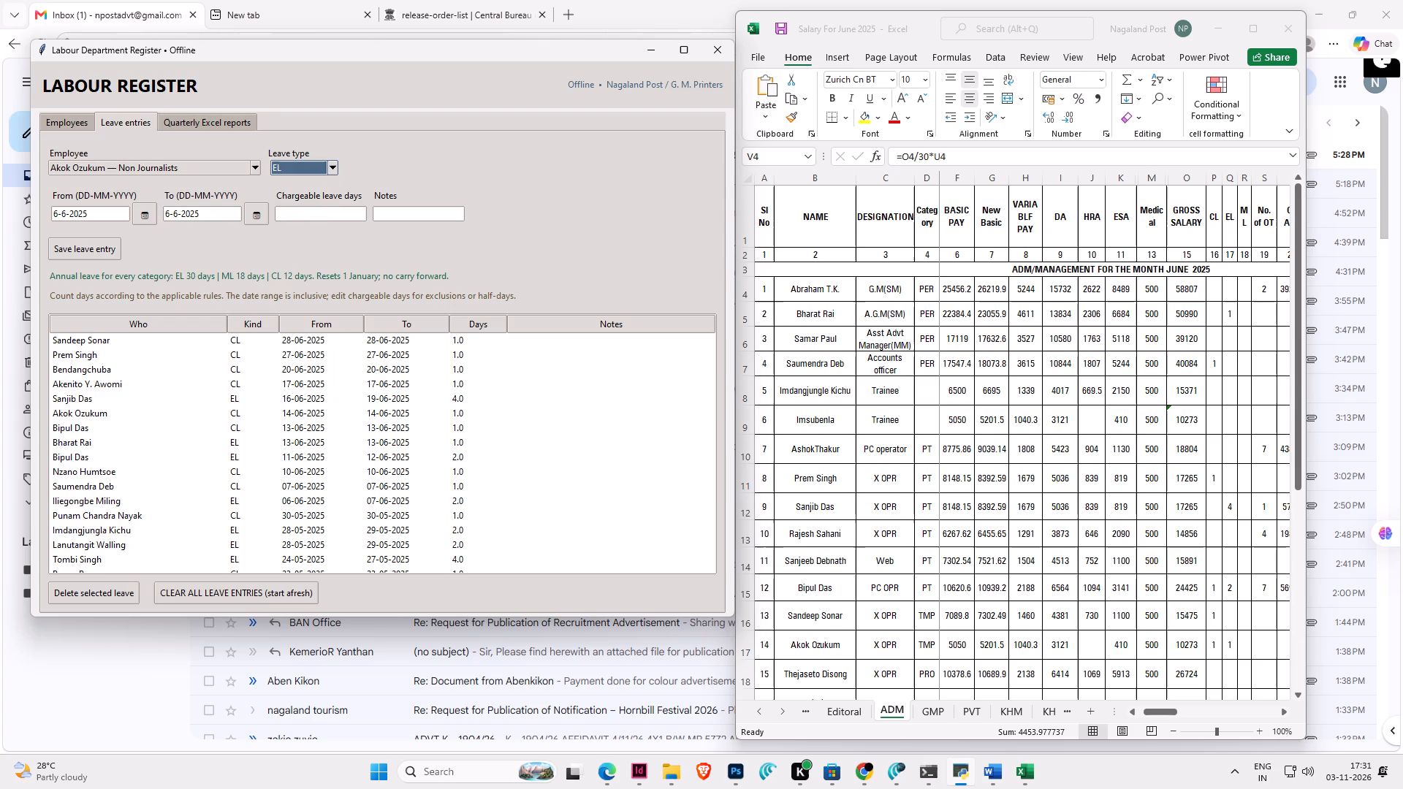
{"action": "left_click", "coordinate": [78, 248]}
{"action": "left_click", "coordinate": [718, 430]}
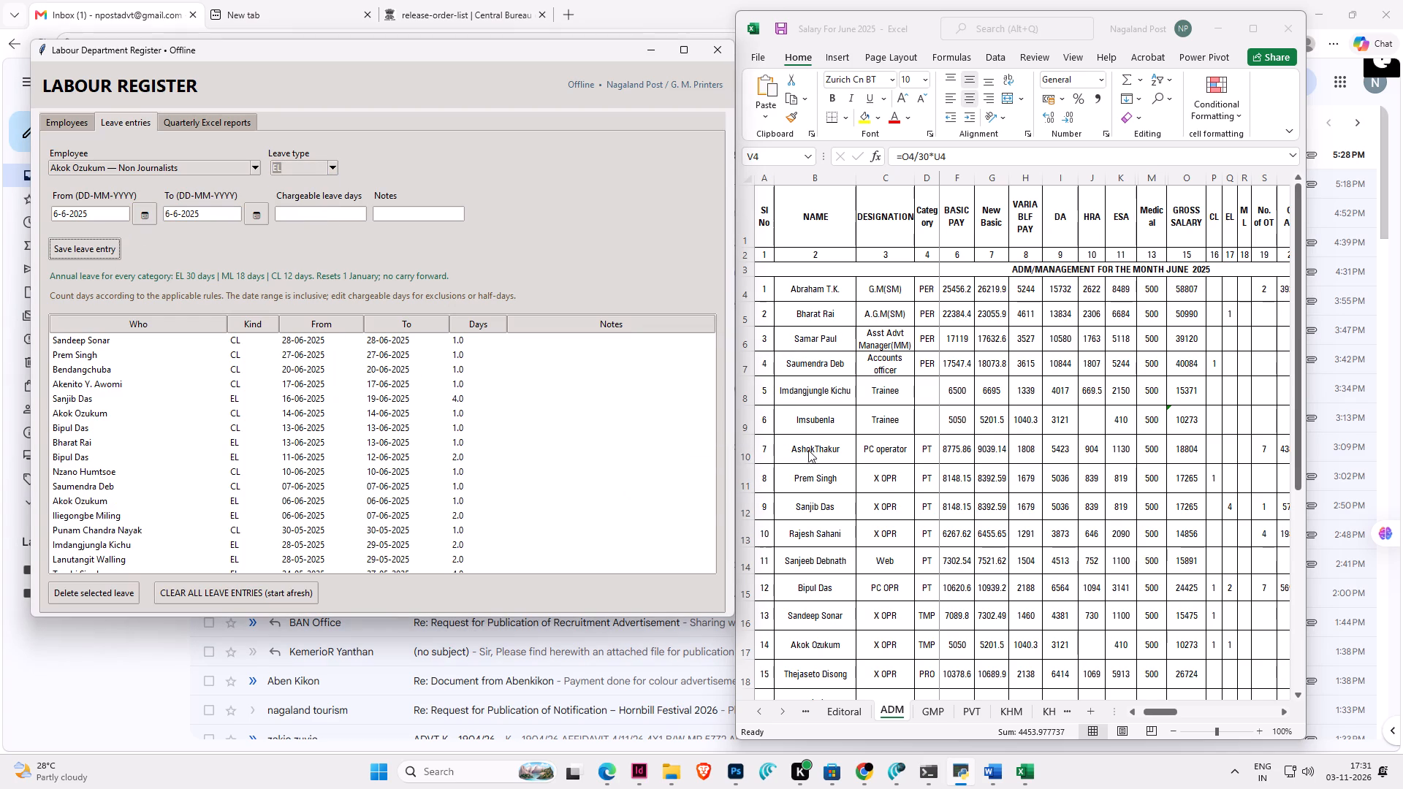
{"action": "scroll", "coordinate": [1119, 523], "scroll_direction": "down", "scroll_amount": 2}
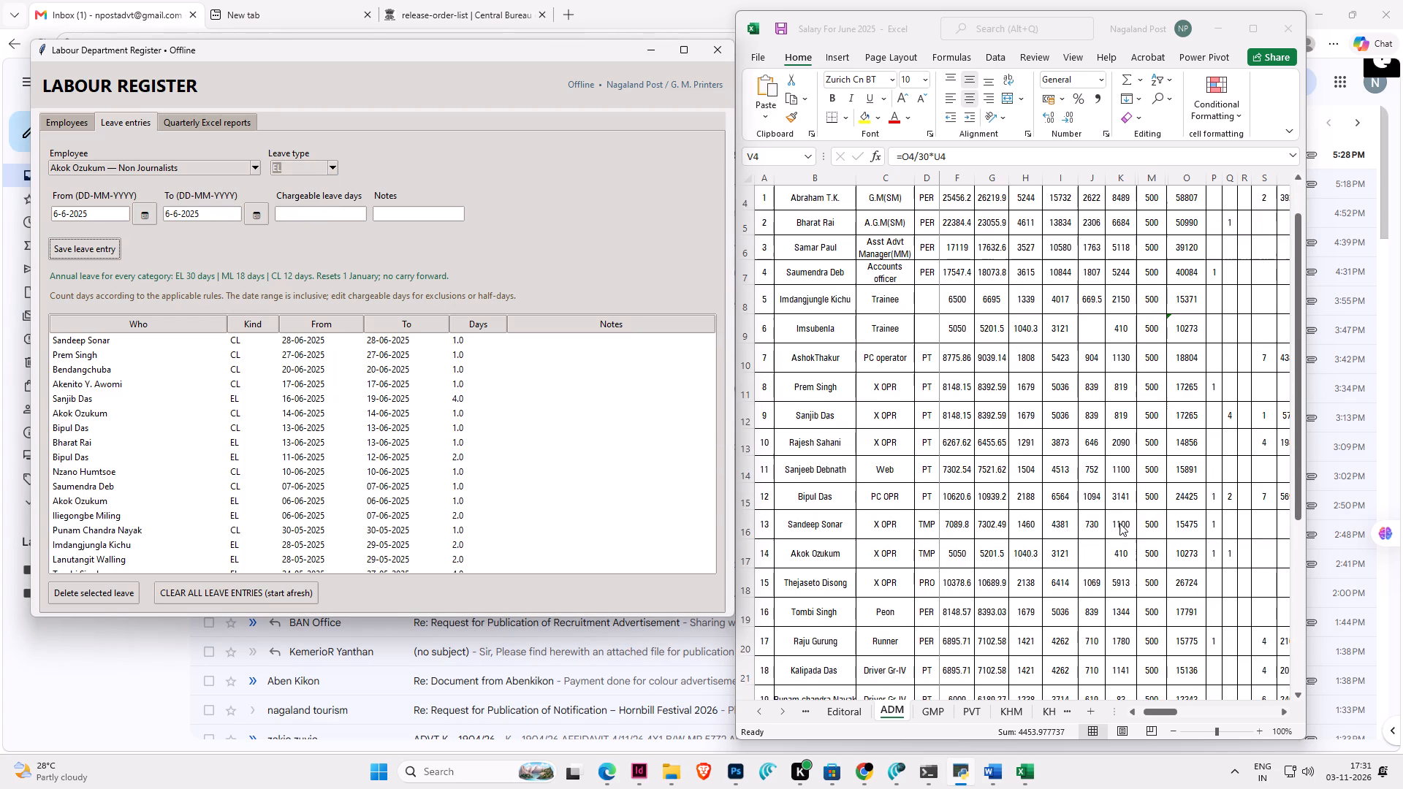
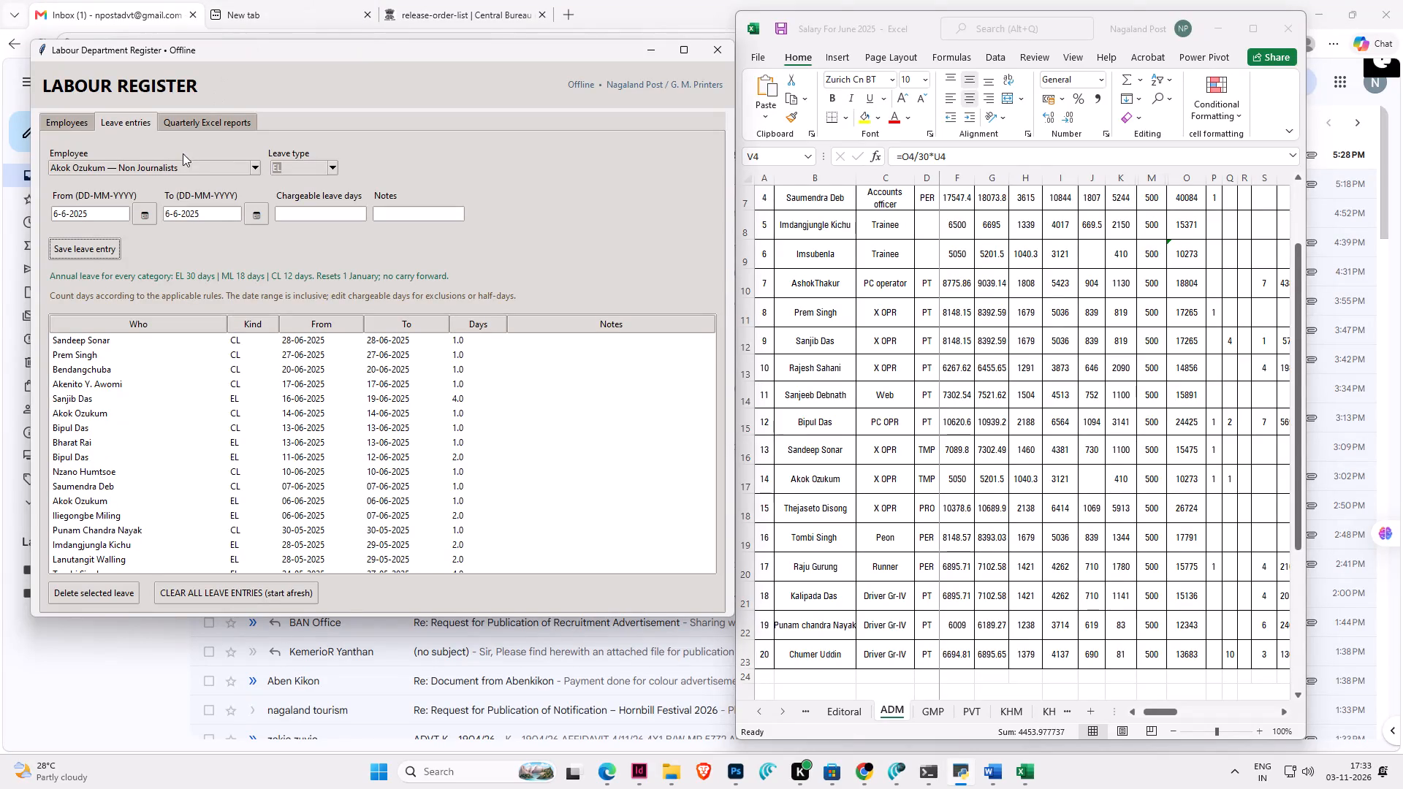
Save a one-day CL entry for 19-6-2025 for the non-journalist Runner at serial number 17 on the ADM sheet.
{"action": "left_click", "coordinate": [182, 164]}
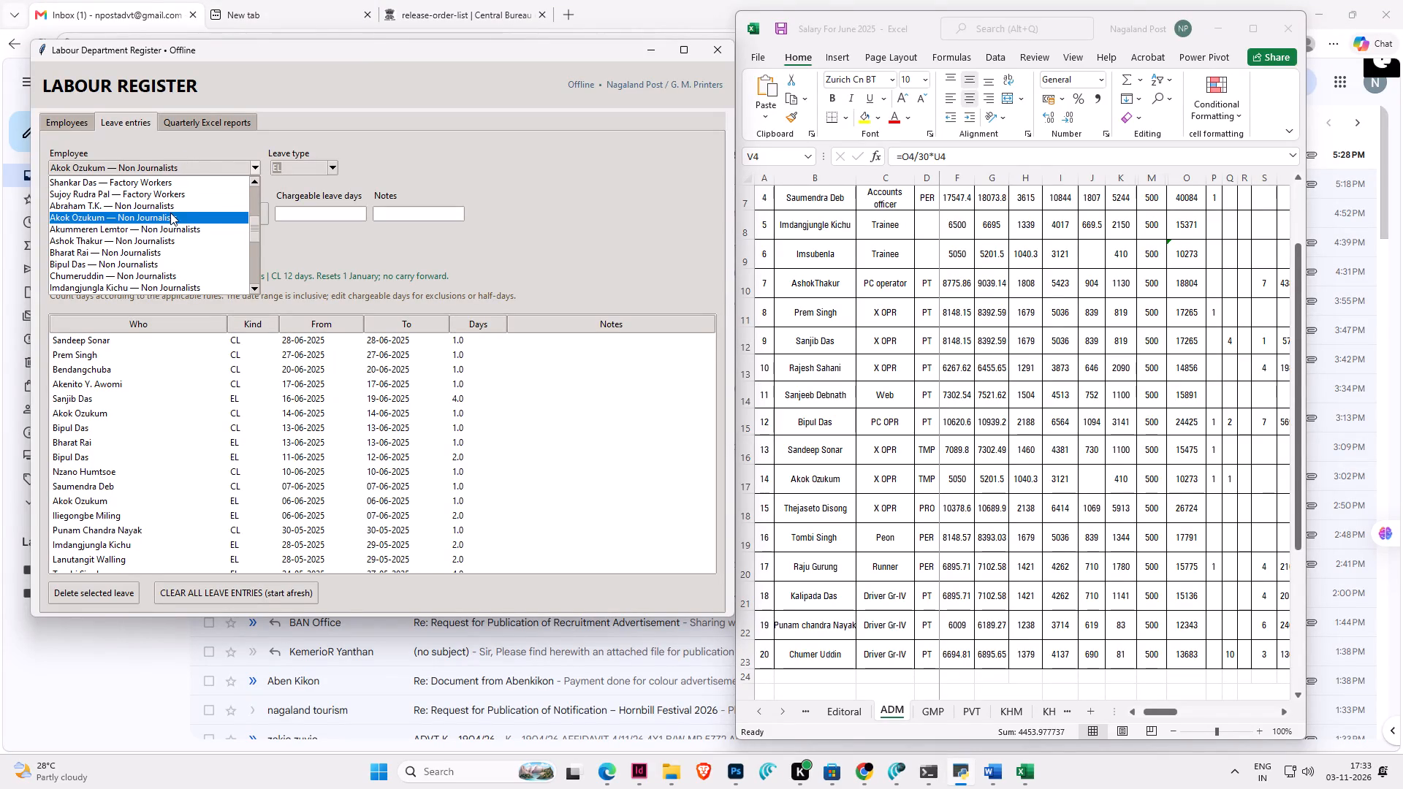
{"action": "scroll", "coordinate": [170, 213], "scroll_direction": "down", "scroll_amount": 3}
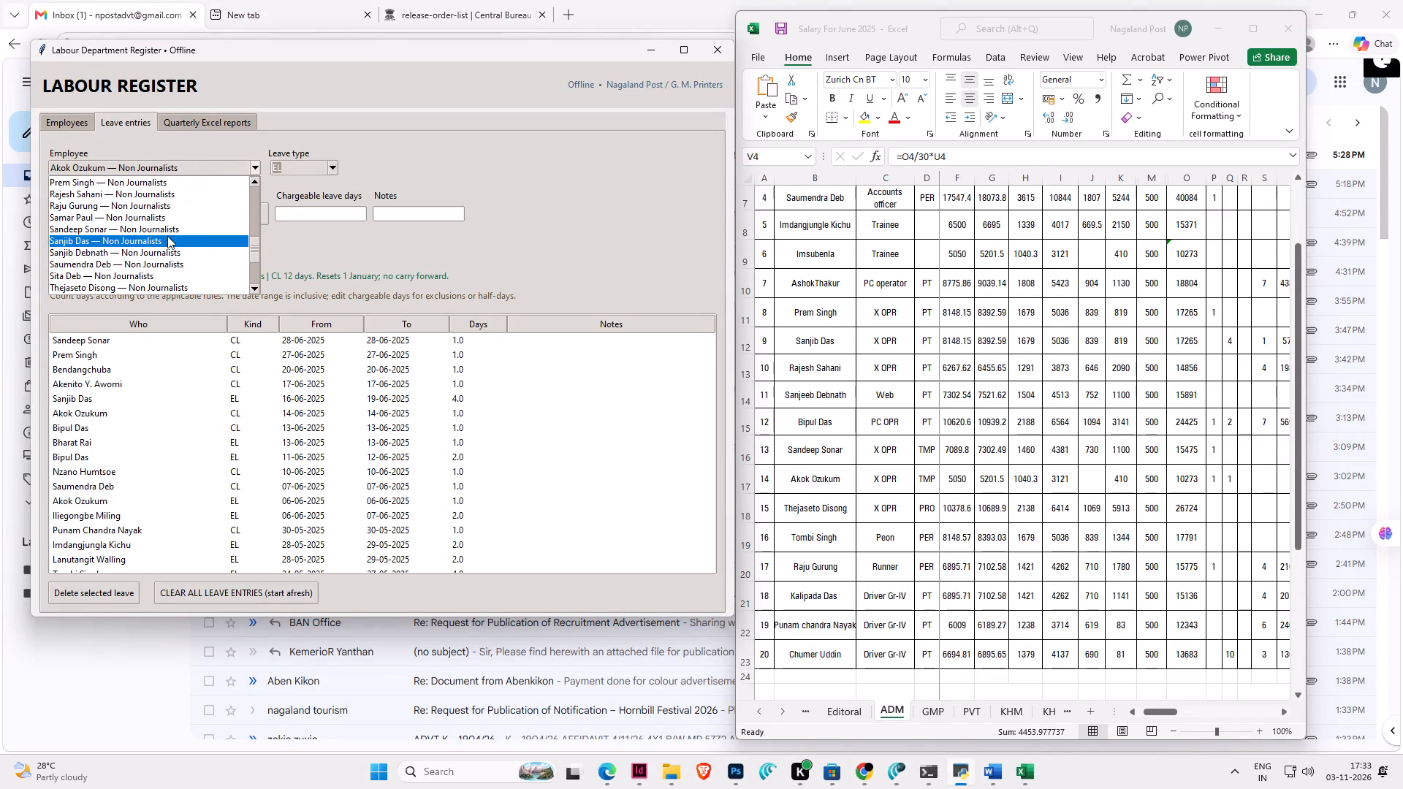
{"action": "scroll", "coordinate": [167, 244], "scroll_direction": "down", "scroll_amount": 1}
{"action": "scroll", "coordinate": [167, 244], "scroll_direction": "up", "scroll_amount": 1}
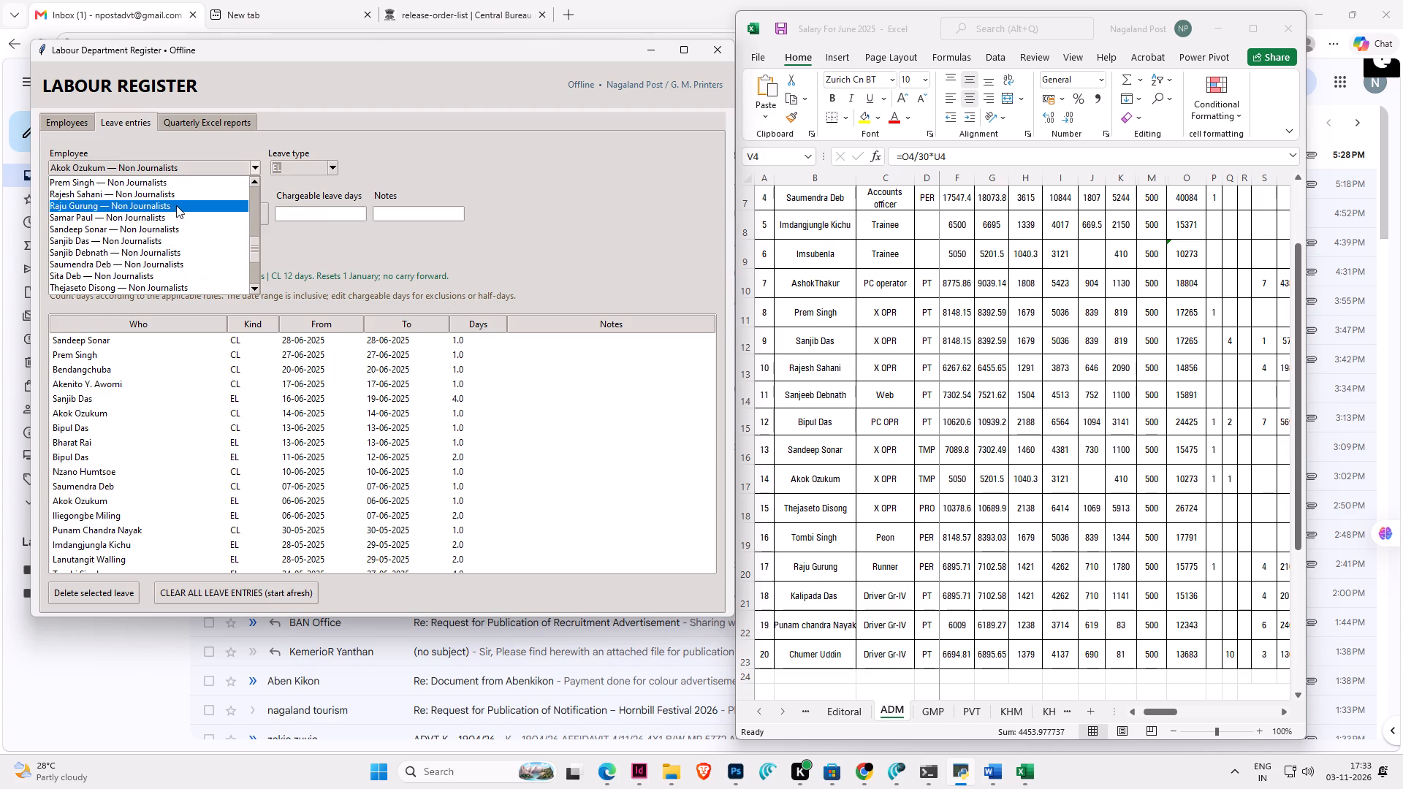
{"action": "left_click", "coordinate": [176, 205]}
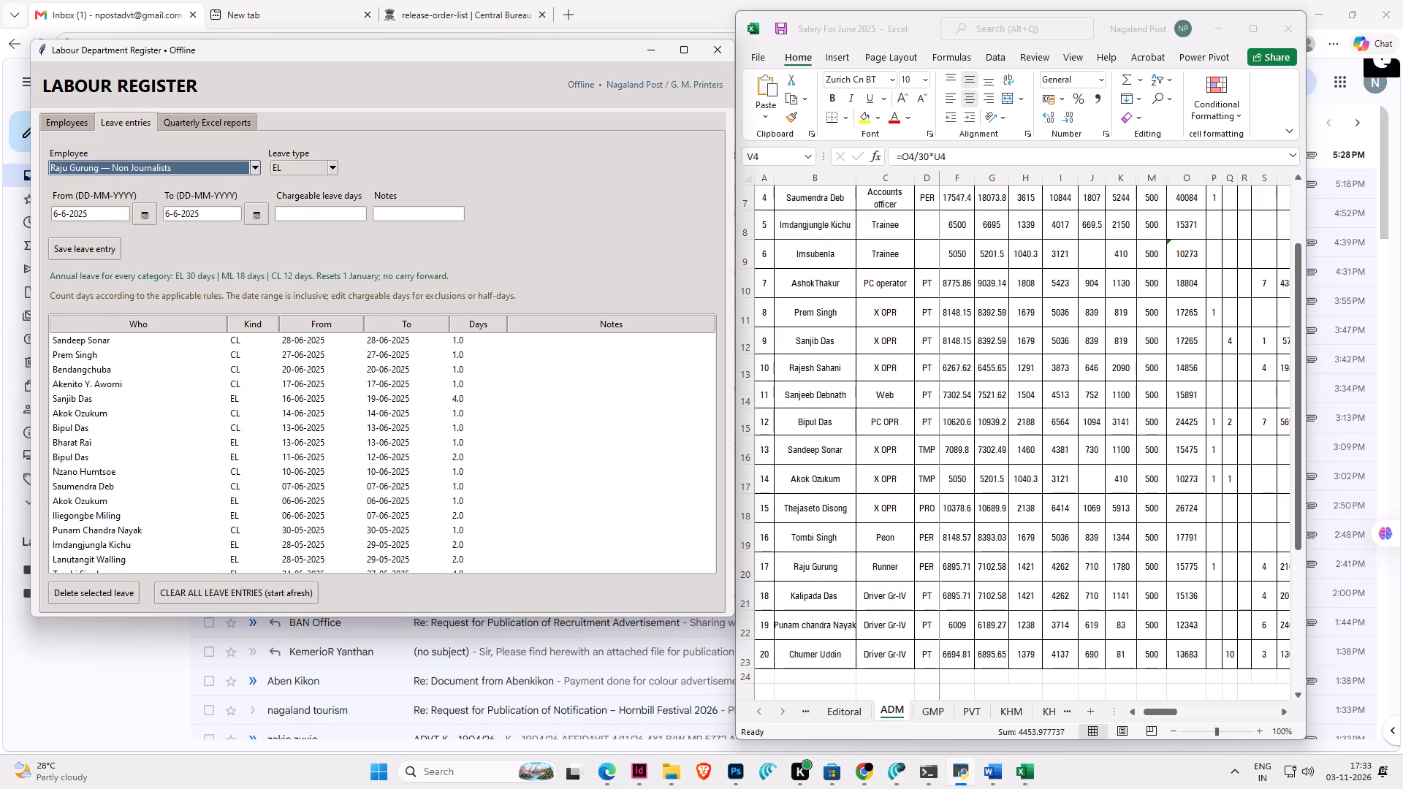
{"action": "left_click_drag", "start_coordinate": [58, 210], "coordinate": [31, 210]}
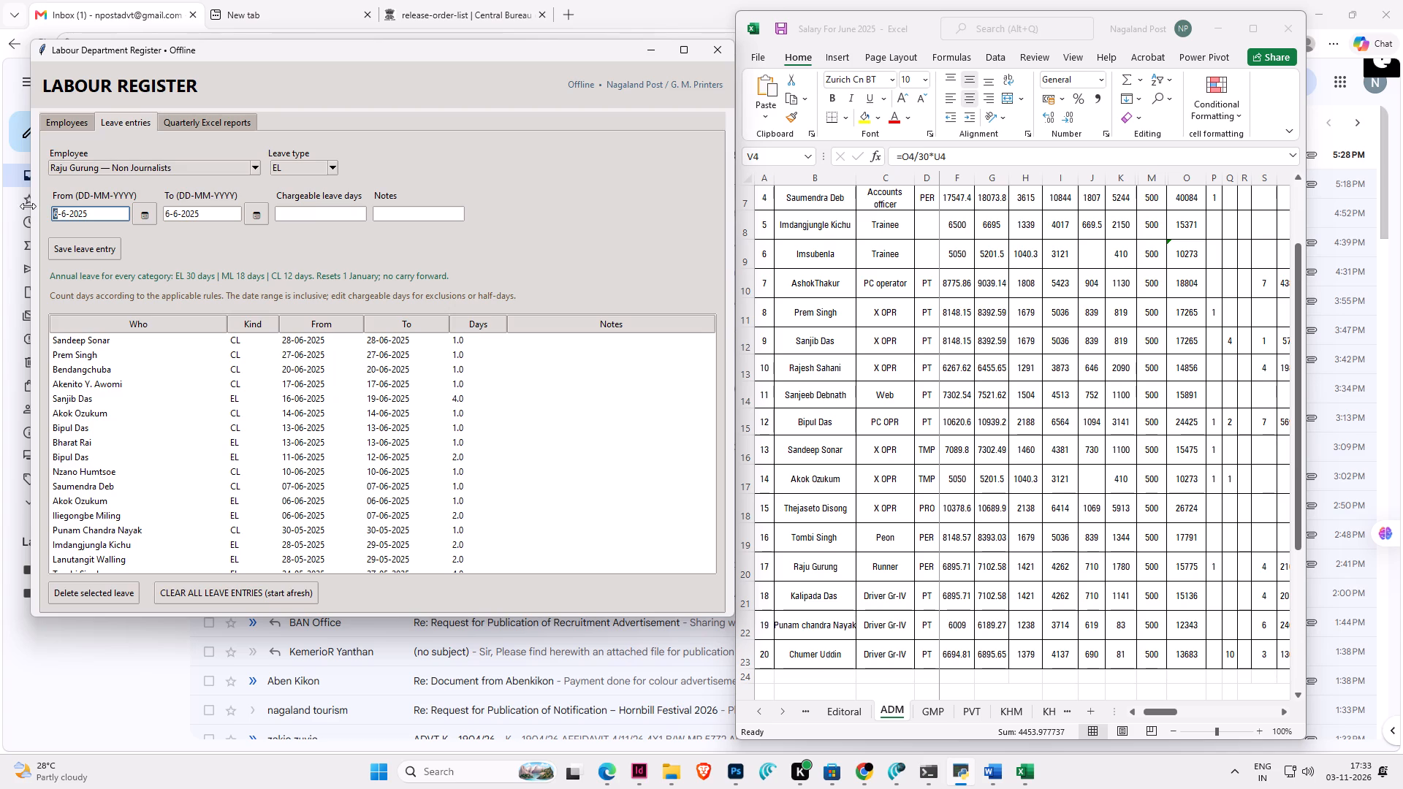
{"action": "type", "text": "58"}
{"action": "key", "text": "BackSpace"}
{"action": "key", "text": "BackSpace"}
{"action": "type", "text": "19"}
{"action": "left_click_drag", "start_coordinate": [170, 210], "coordinate": [142, 204]}
{"action": "type", "text": "19"}
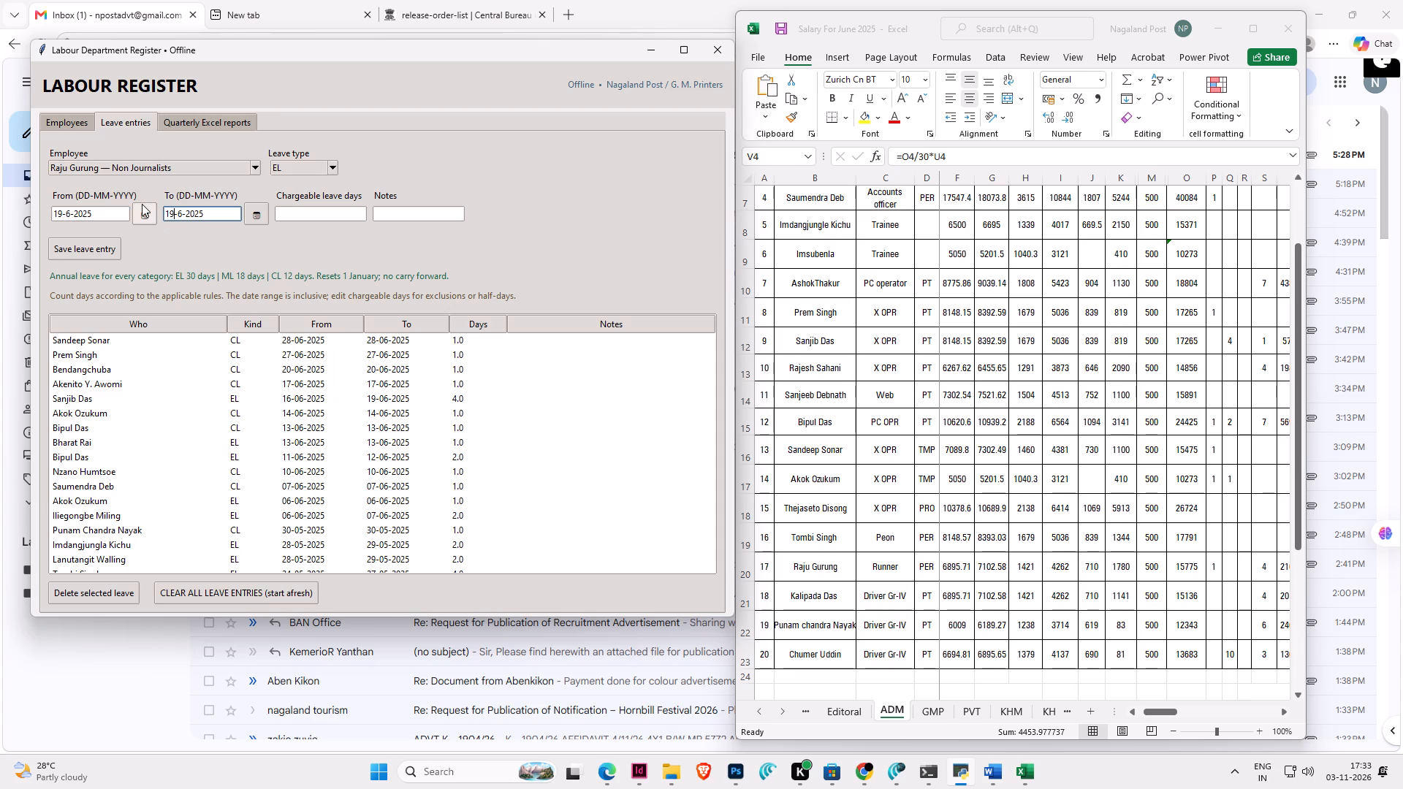
{"action": "left_click", "coordinate": [290, 171]}
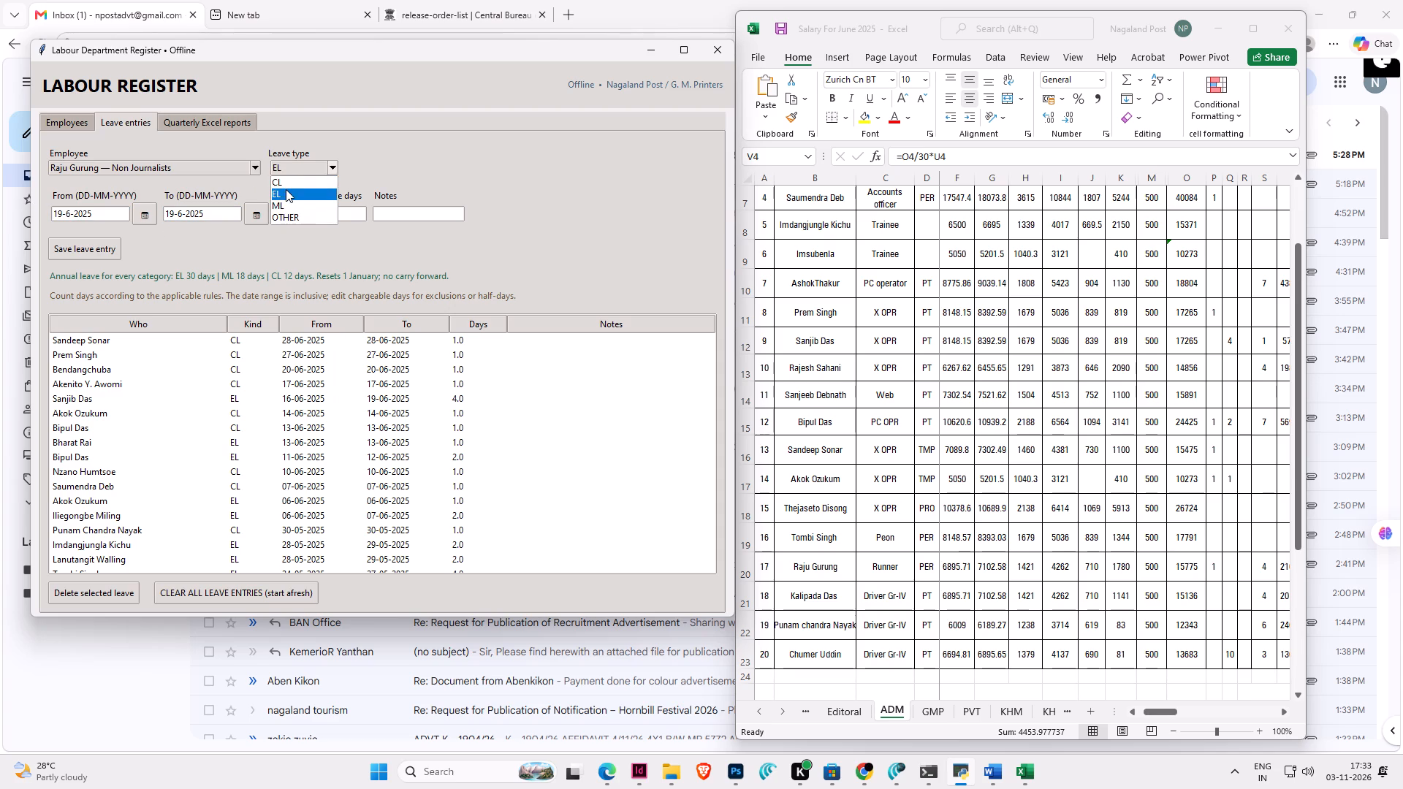
{"action": "left_click", "coordinate": [289, 183]}
{"action": "left_click", "coordinate": [75, 249]}
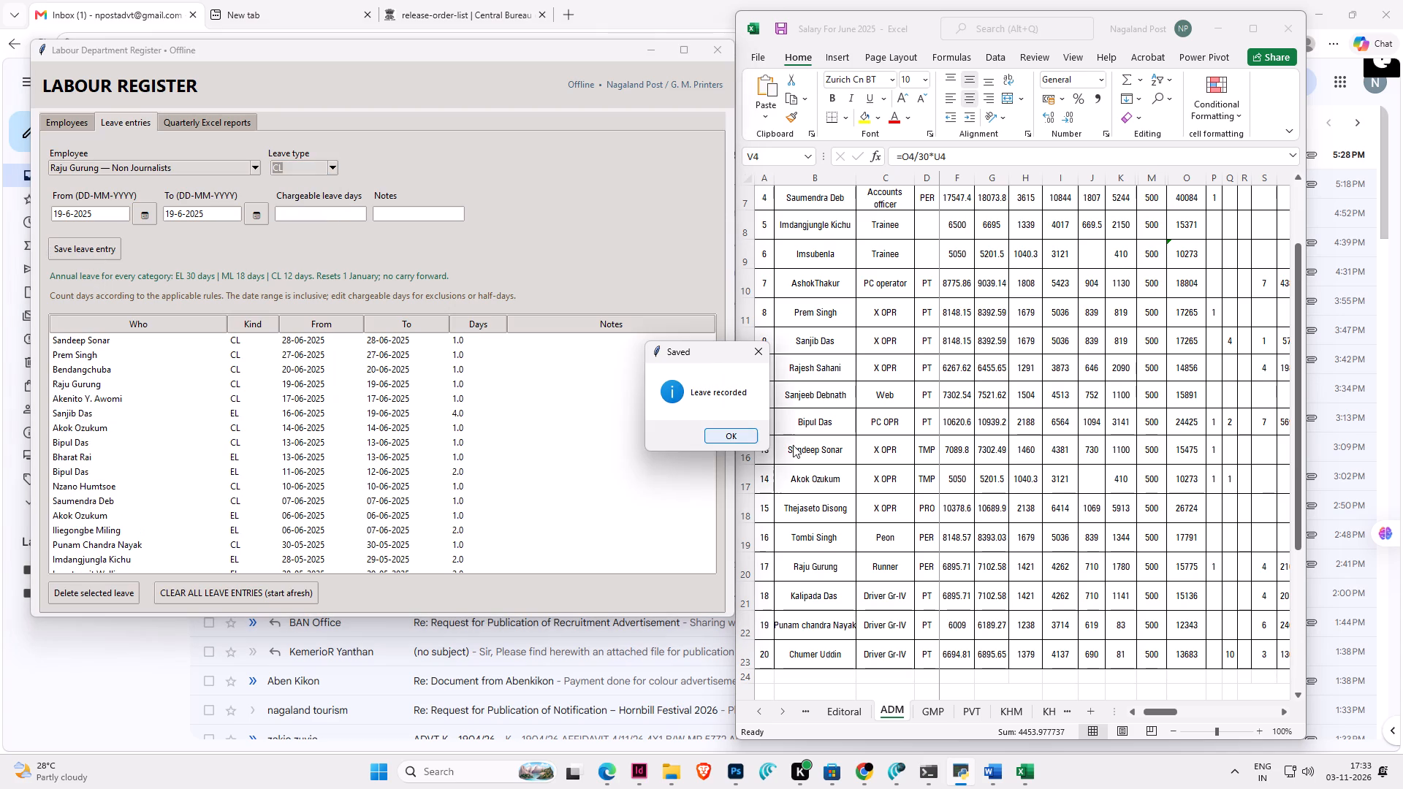
{"action": "left_click", "coordinate": [745, 437]}
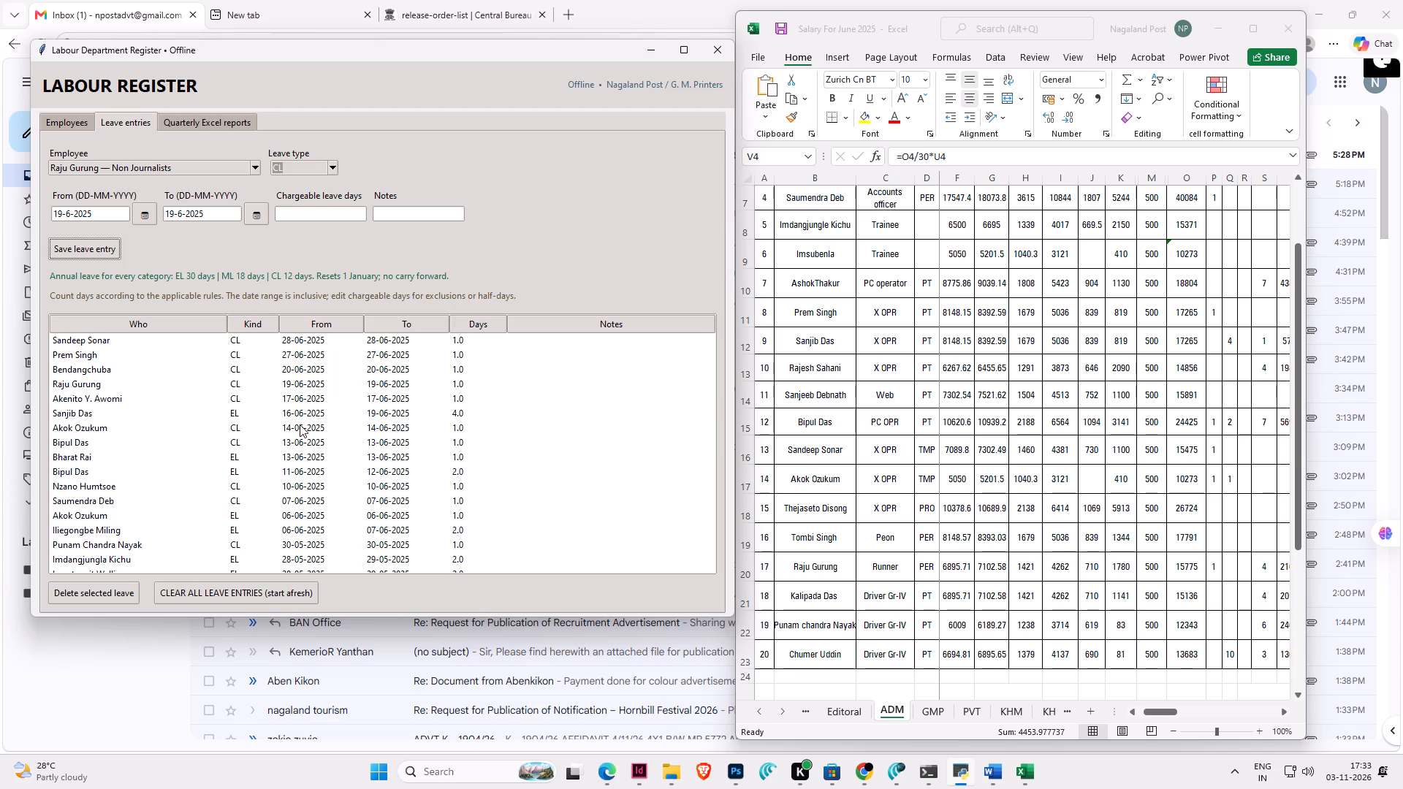
Save an EL entry from 21-6-2025 to 30-6-2025 for the non-journalist Driver Gr-IV at serial number 20 on the ADM sheet.
{"action": "left_click", "coordinate": [110, 167]}
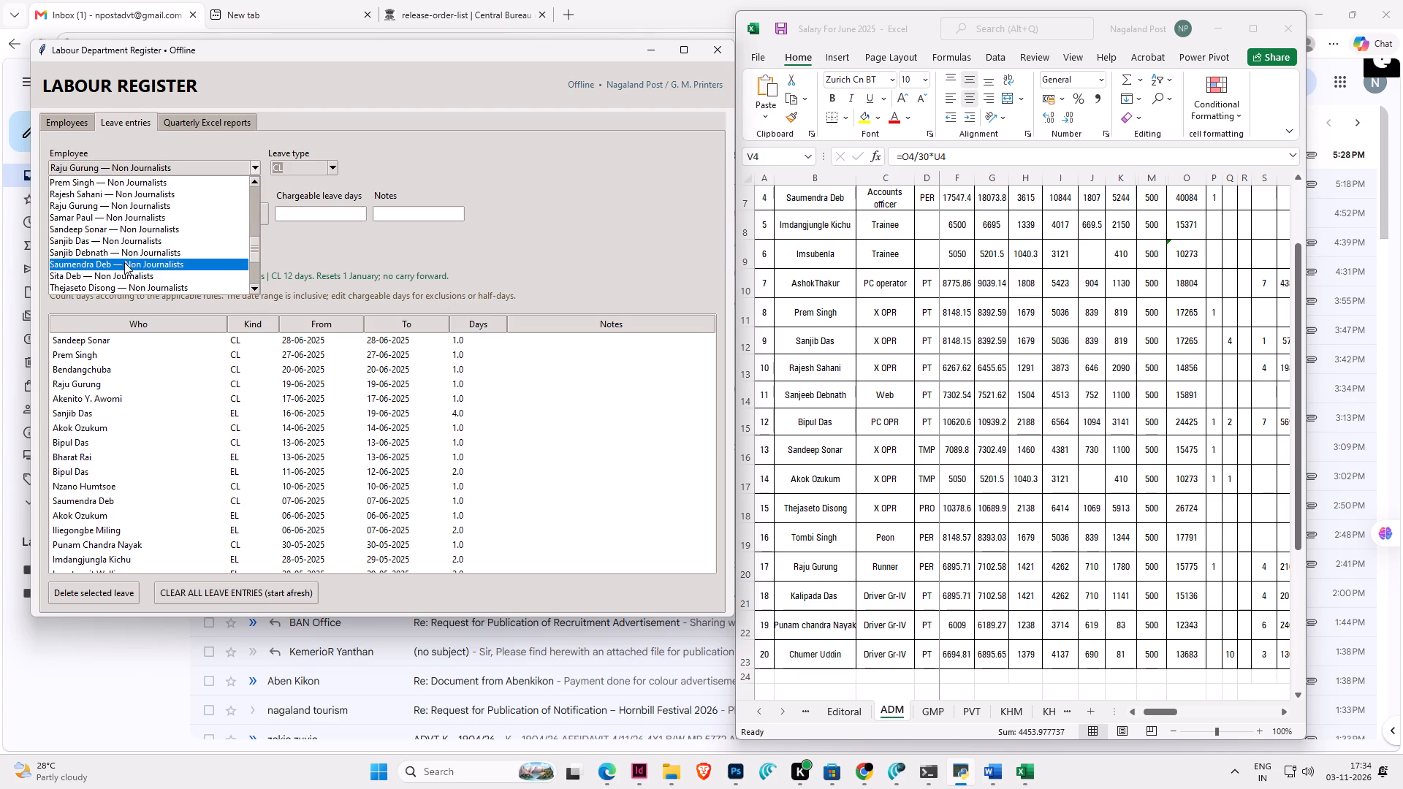
{"action": "scroll", "coordinate": [126, 259], "scroll_direction": "up", "scroll_amount": 3}
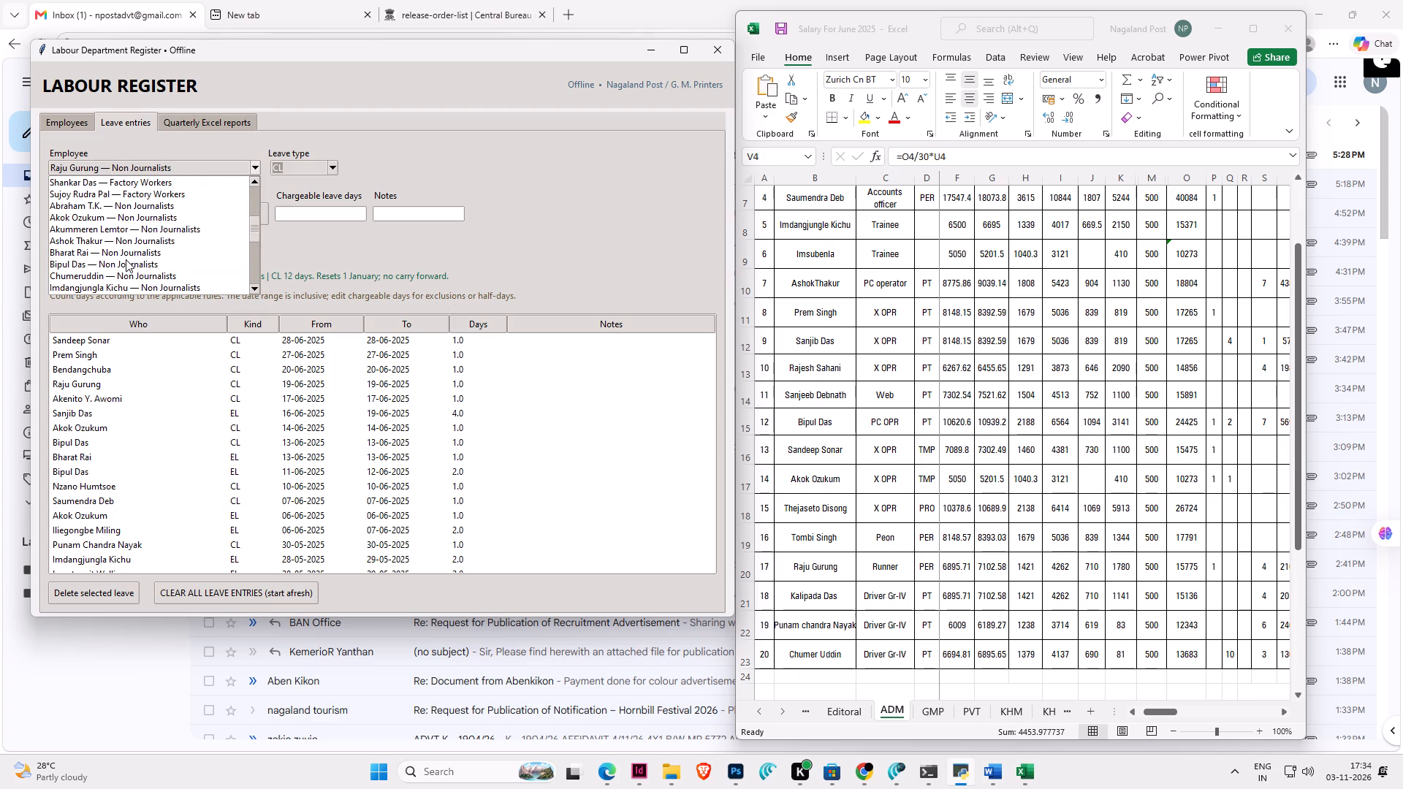
{"action": "left_click", "coordinate": [118, 273]}
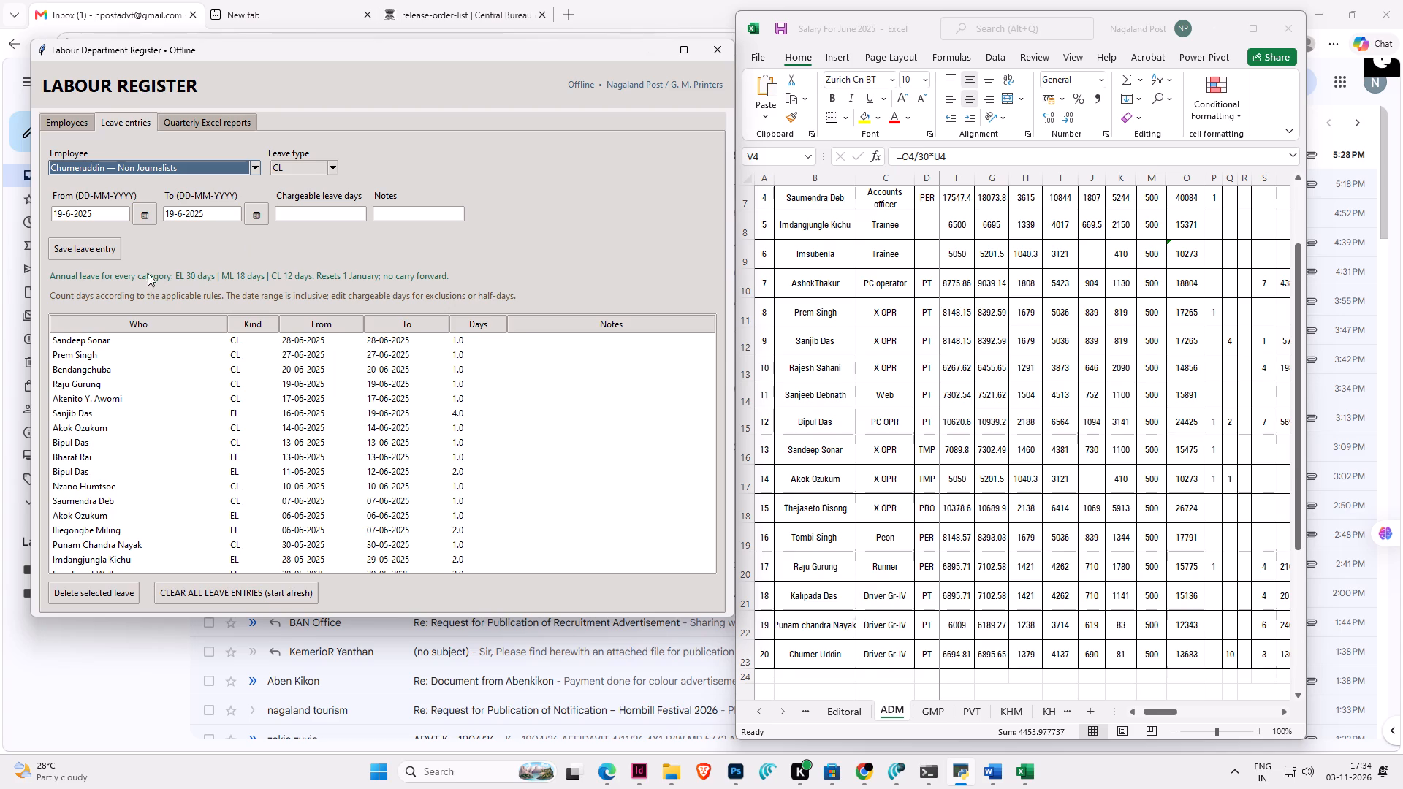
{"action": "left_click_drag", "start_coordinate": [63, 212], "coordinate": [23, 209]}
{"action": "type", "text": "21"}
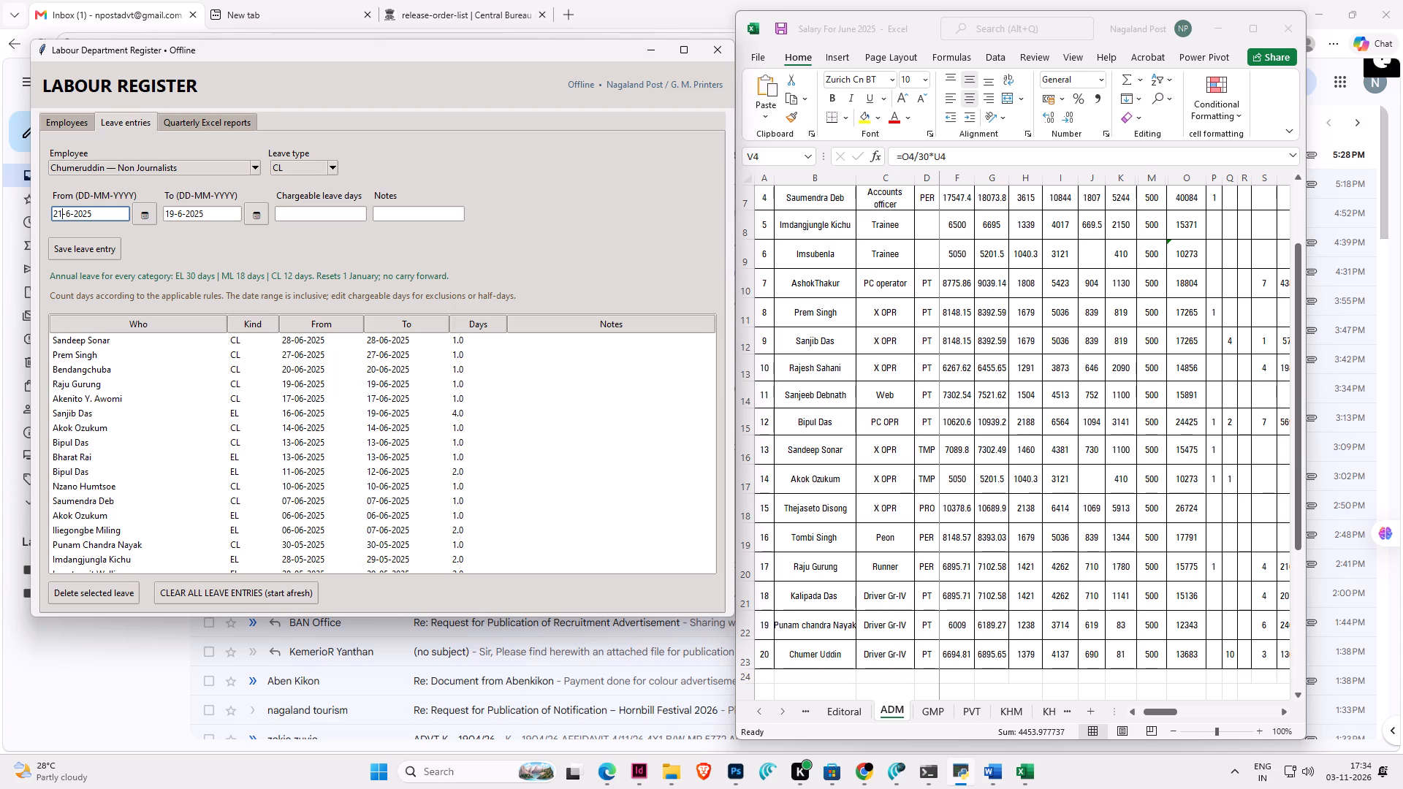
{"action": "left_click_drag", "start_coordinate": [173, 212], "coordinate": [74, 197]}
{"action": "type", "text": "30"}
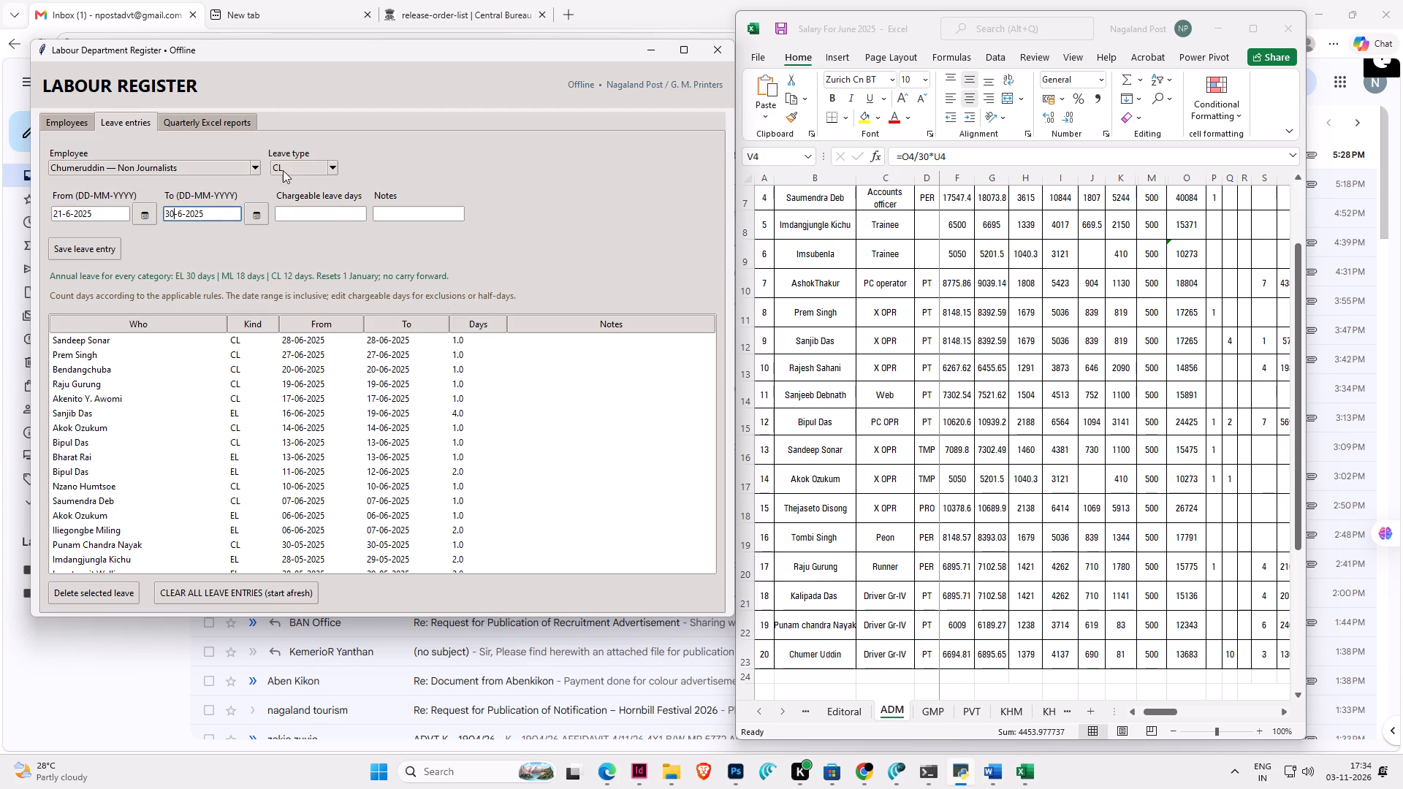
{"action": "left_click", "coordinate": [300, 167]}
{"action": "left_click", "coordinate": [294, 195]}
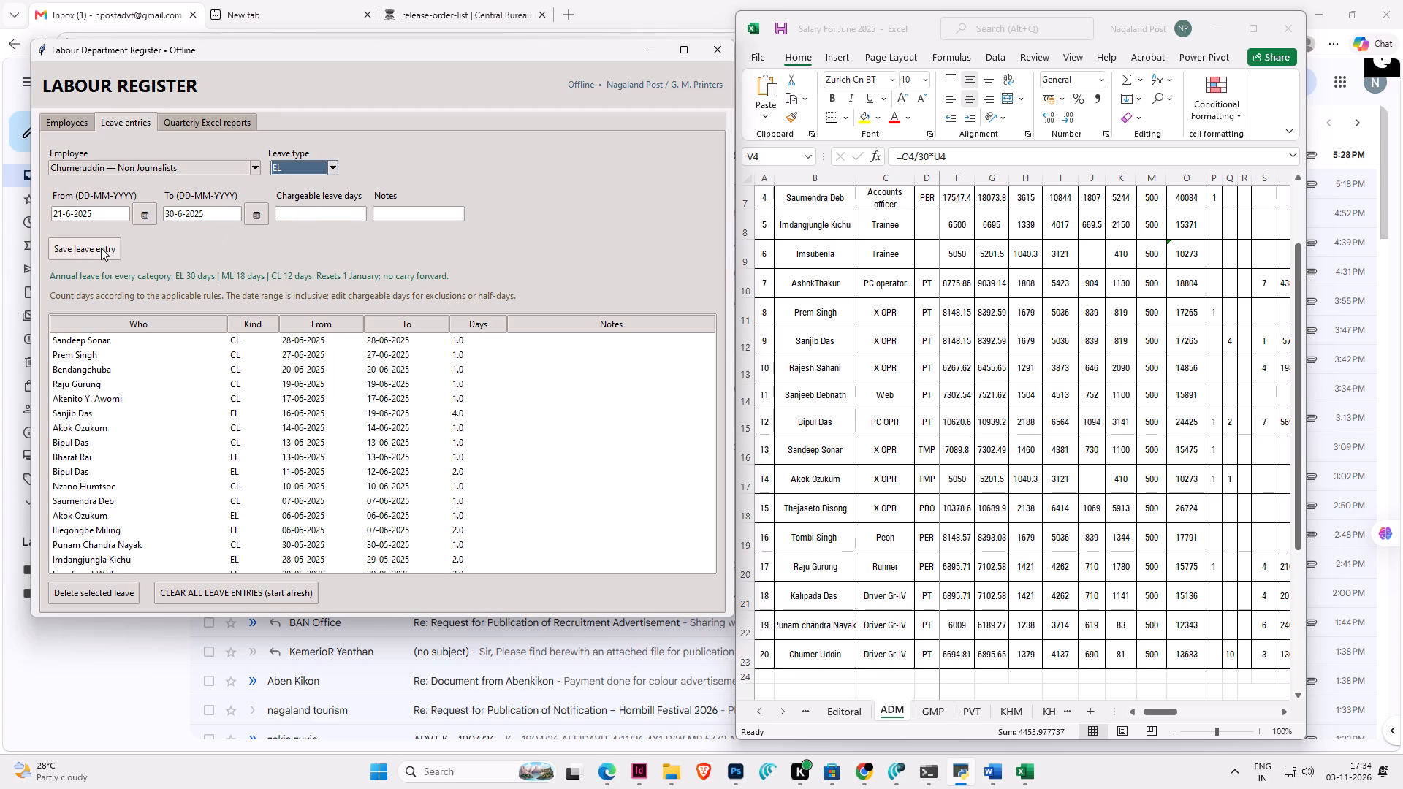
{"action": "left_click", "coordinate": [99, 248]}
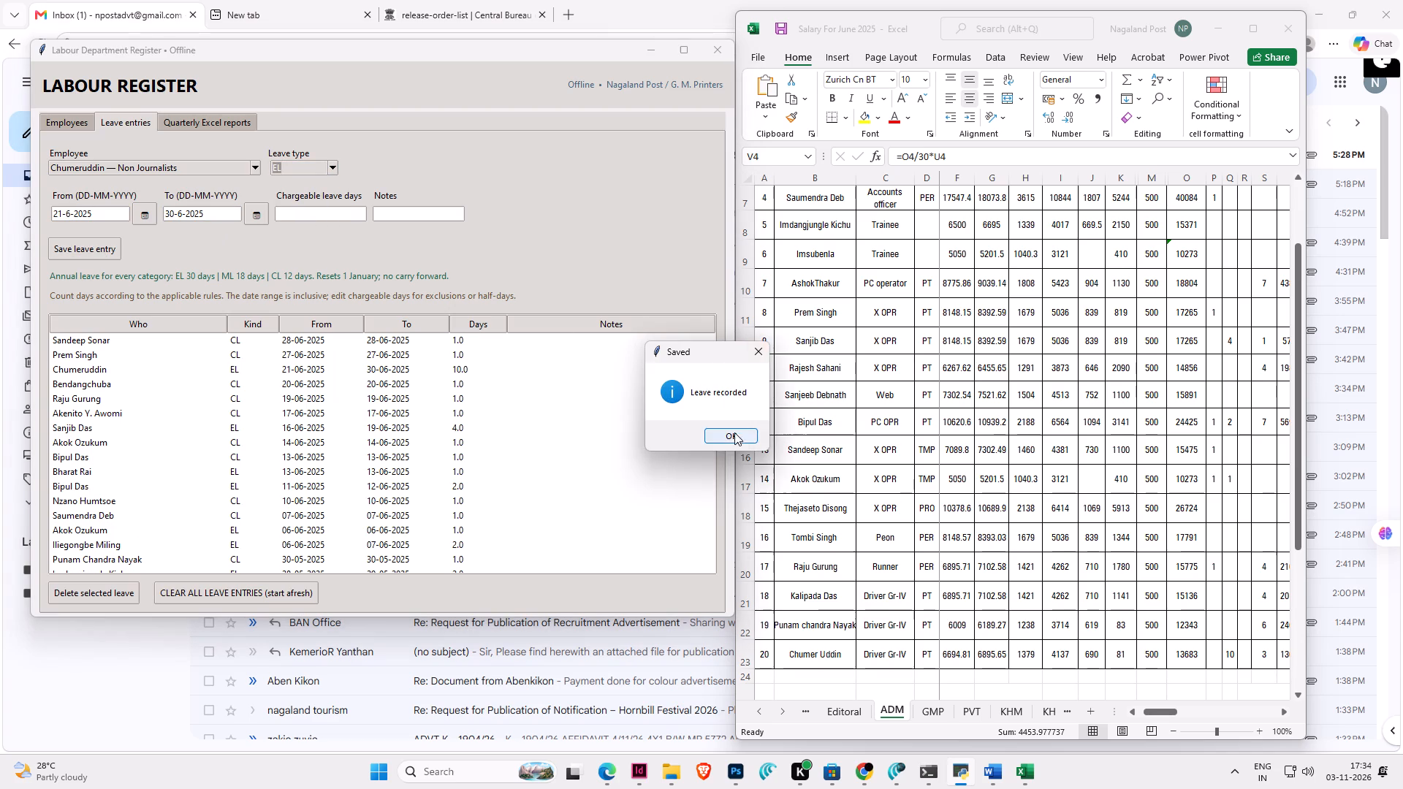
{"action": "left_click", "coordinate": [734, 432]}
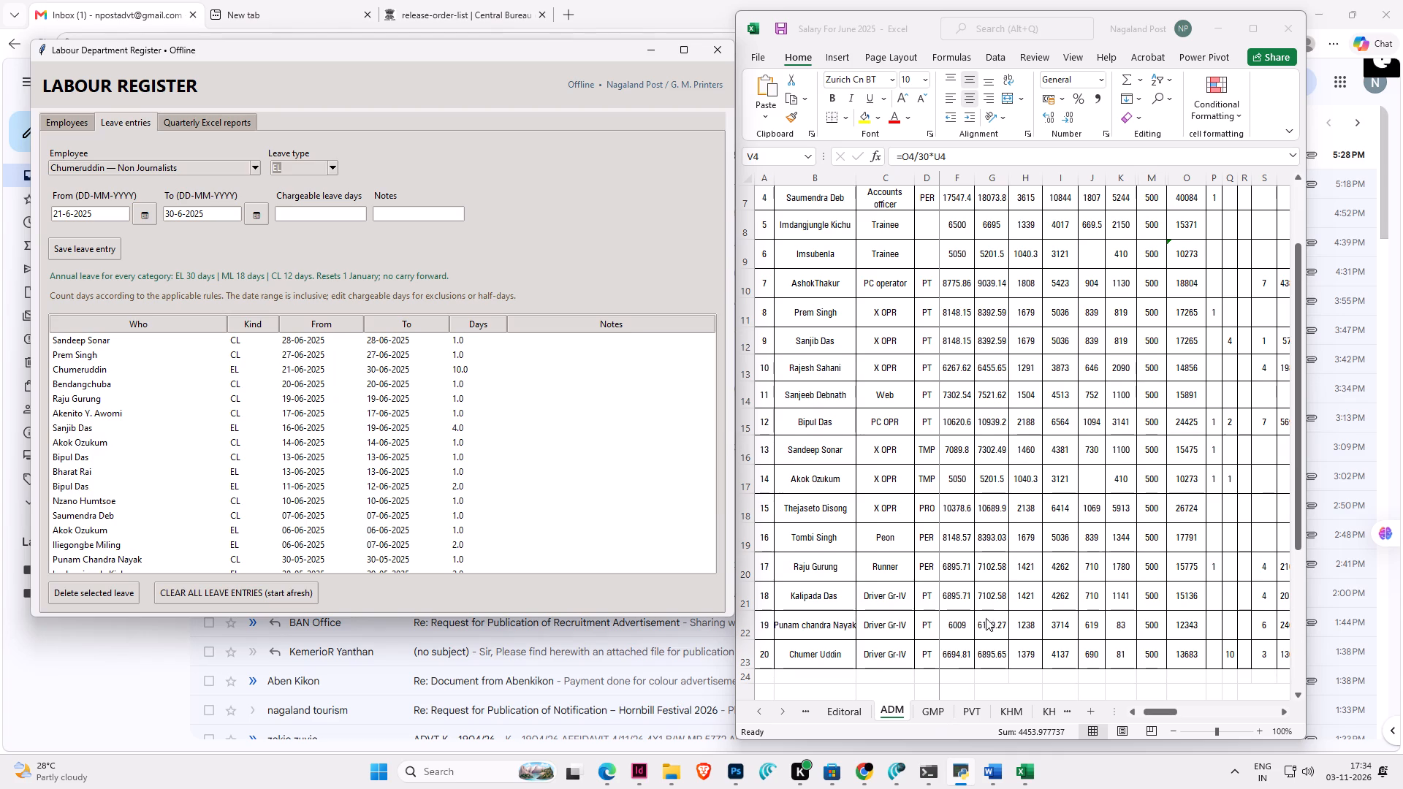
Hide columns C to J, from Designation to HRA, on the GMP sheet of the June 2025 salary workbook.
{"action": "scroll", "coordinate": [997, 586], "scroll_direction": "down", "scroll_amount": 1}
{"action": "left_click", "coordinate": [997, 586]}
{"action": "left_click", "coordinate": [939, 715]}
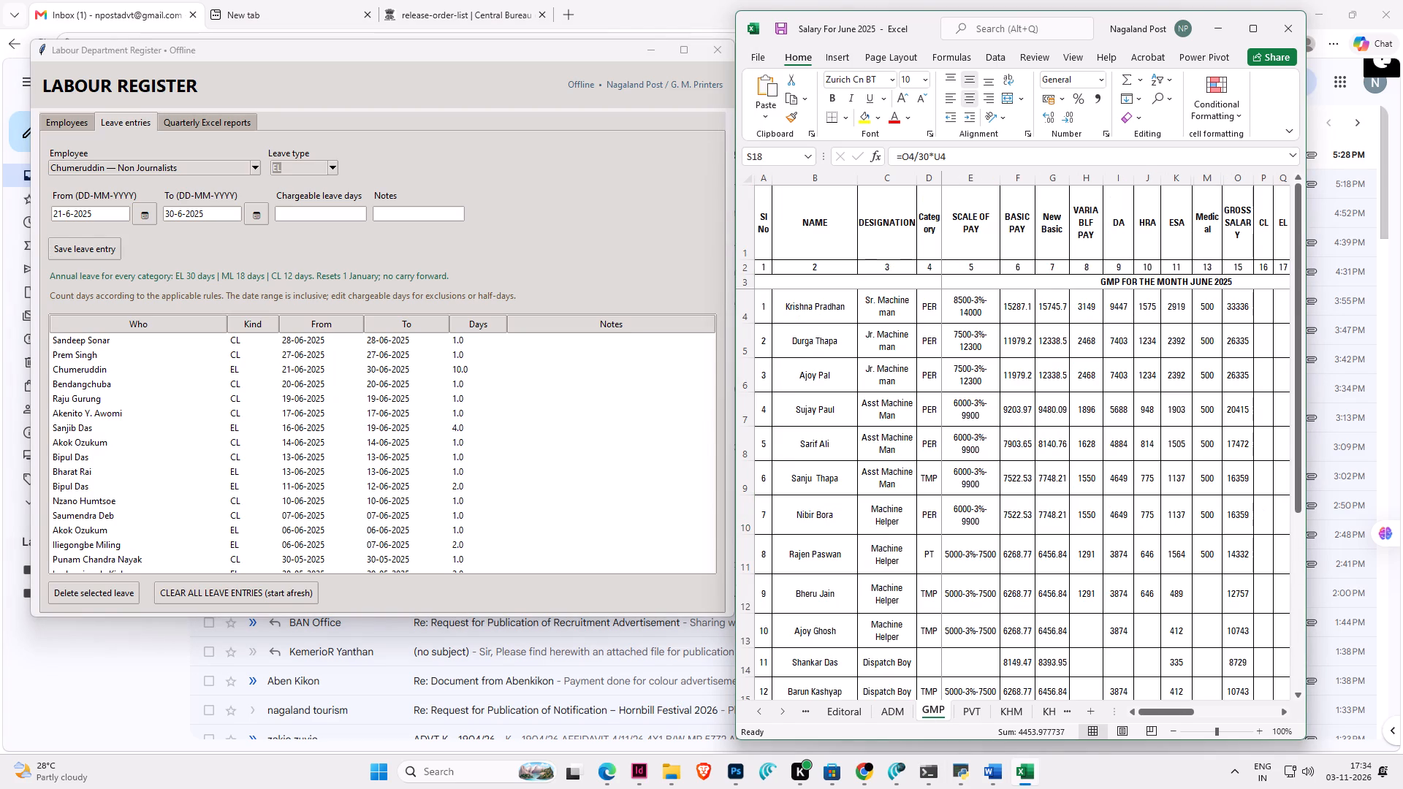
{"action": "left_click_drag", "start_coordinate": [902, 174], "coordinate": [1175, 172]}
{"action": "right_click", "coordinate": [1141, 183]}
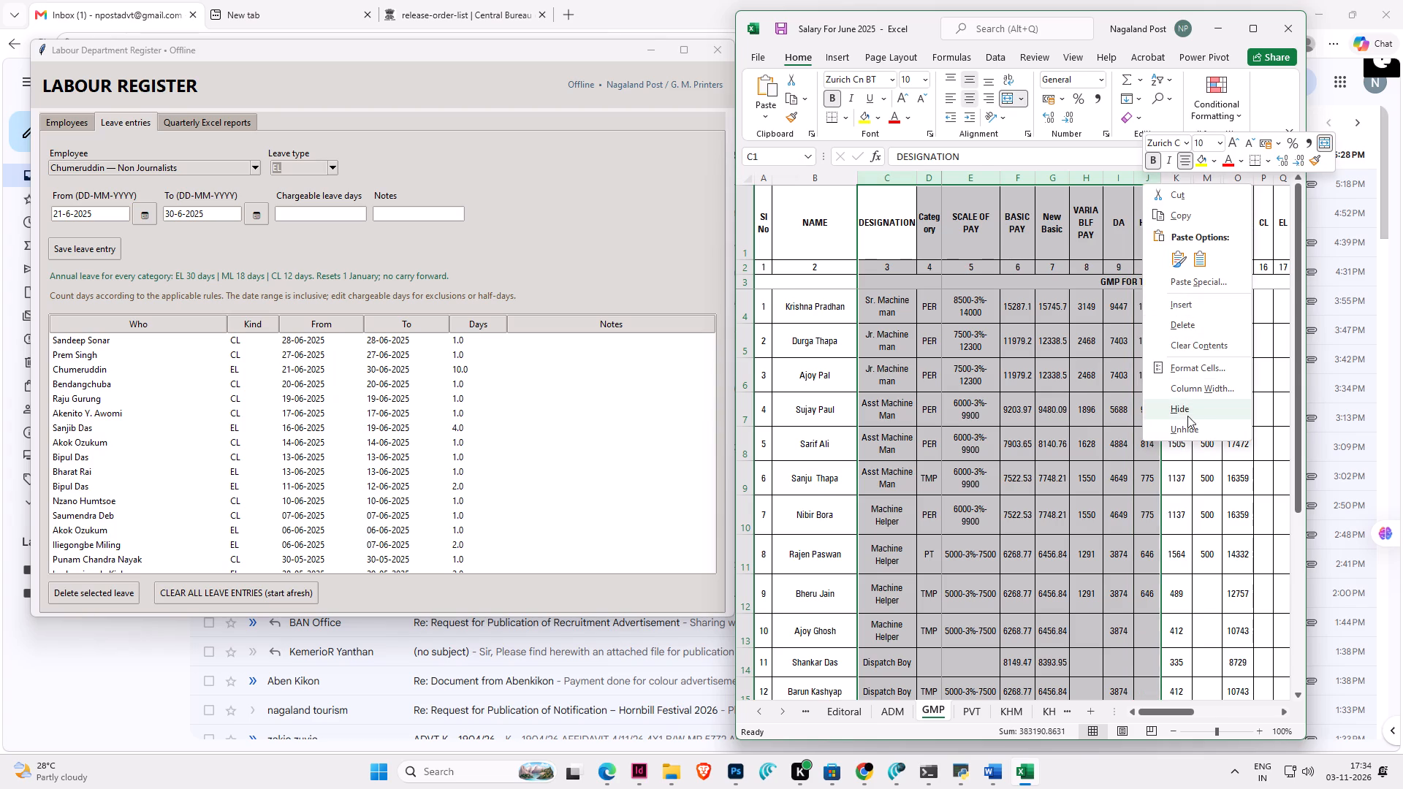
{"action": "left_click", "coordinate": [1192, 411]}
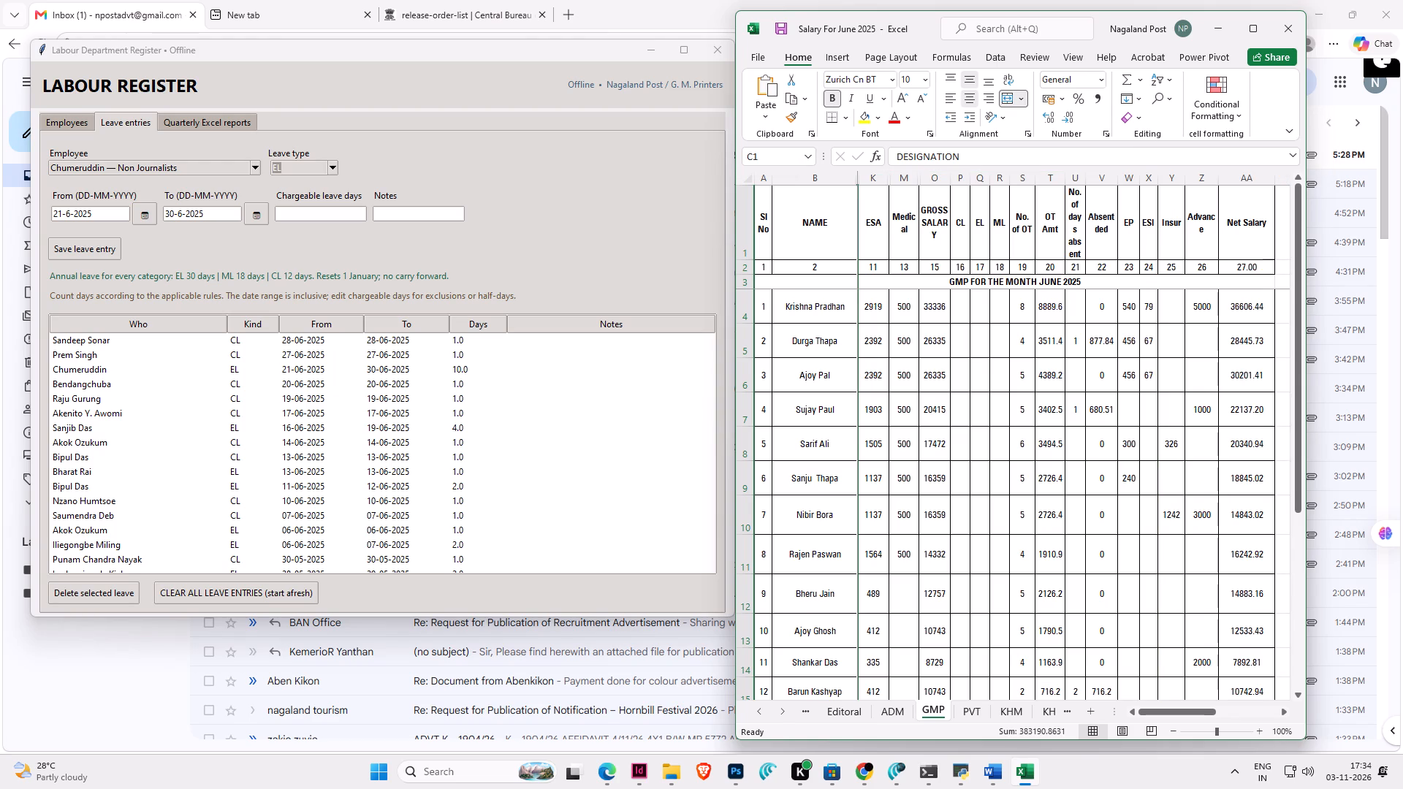
Save an EL entry from 1-6-2025 to 8-6-2025 for the factory worker at serial number 14 on the GMP sheet.
{"action": "left_click_drag", "start_coordinate": [1167, 713], "coordinate": [1133, 713]}
{"action": "scroll", "coordinate": [989, 435], "scroll_direction": "down", "scroll_amount": 1}
{"action": "scroll", "coordinate": [988, 435], "scroll_direction": "up", "scroll_amount": 4}
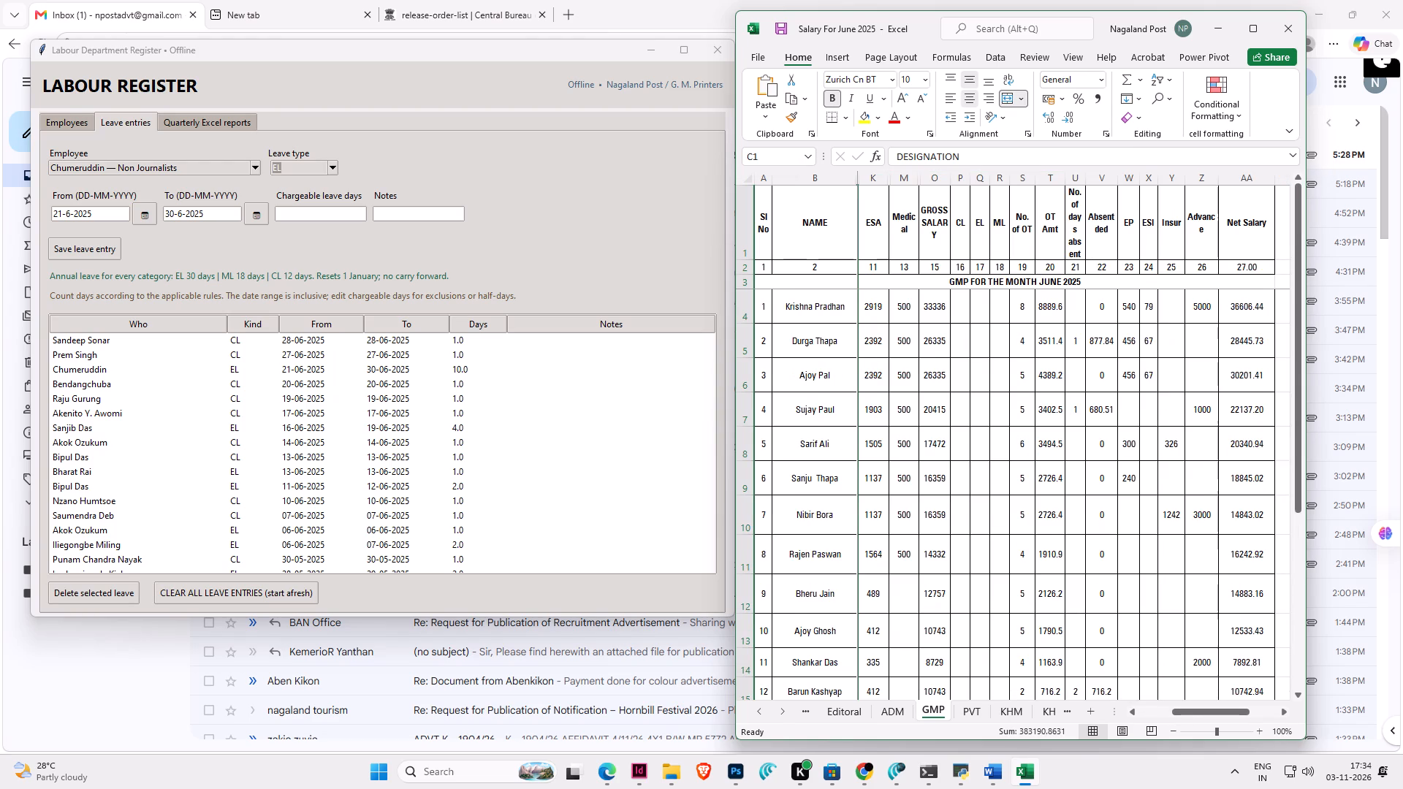
{"action": "scroll", "coordinate": [988, 435], "scroll_direction": "down", "scroll_amount": 3}
{"action": "scroll", "coordinate": [986, 435], "scroll_direction": "up", "scroll_amount": 1}
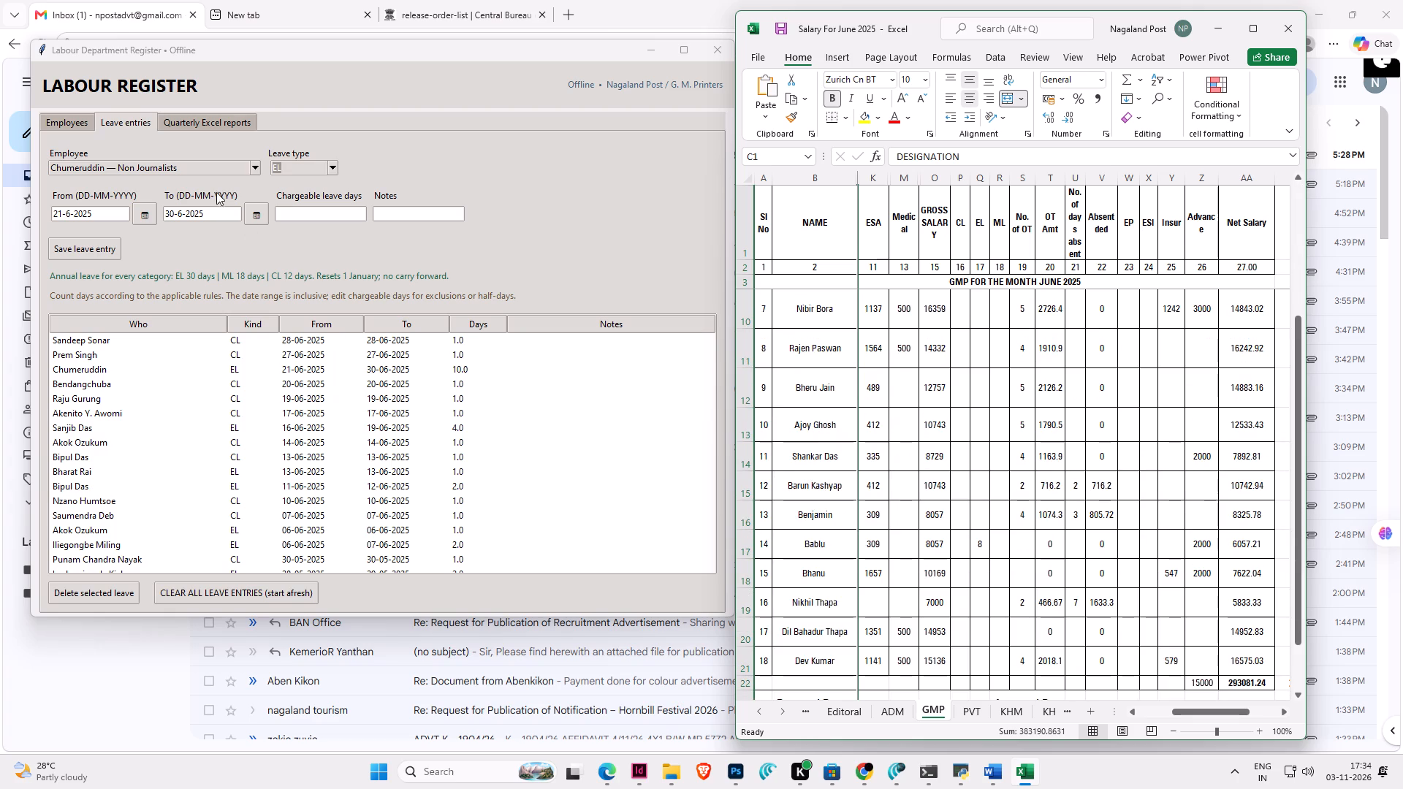
{"action": "left_click", "coordinate": [176, 170]}
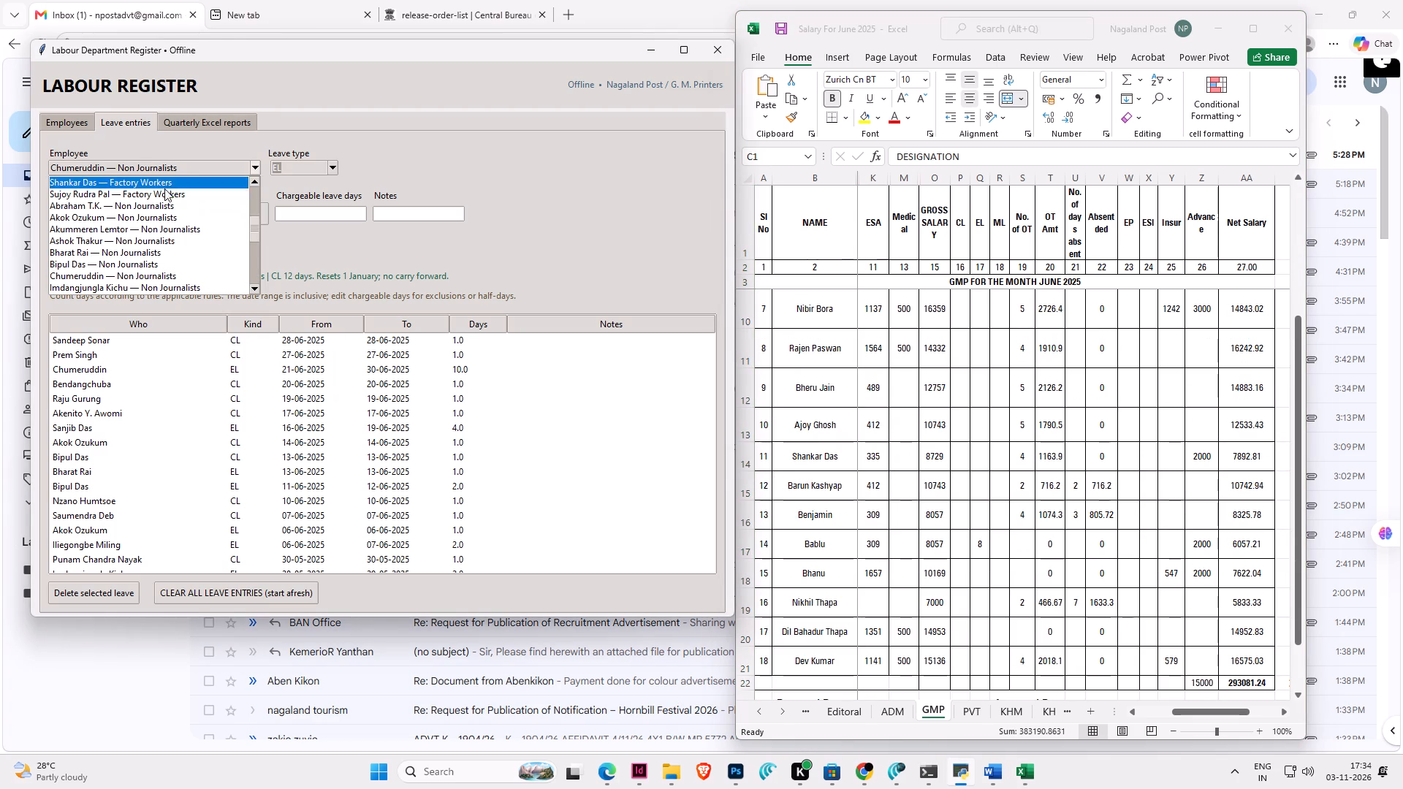
{"action": "scroll", "coordinate": [155, 243], "scroll_direction": "up", "scroll_amount": 4}
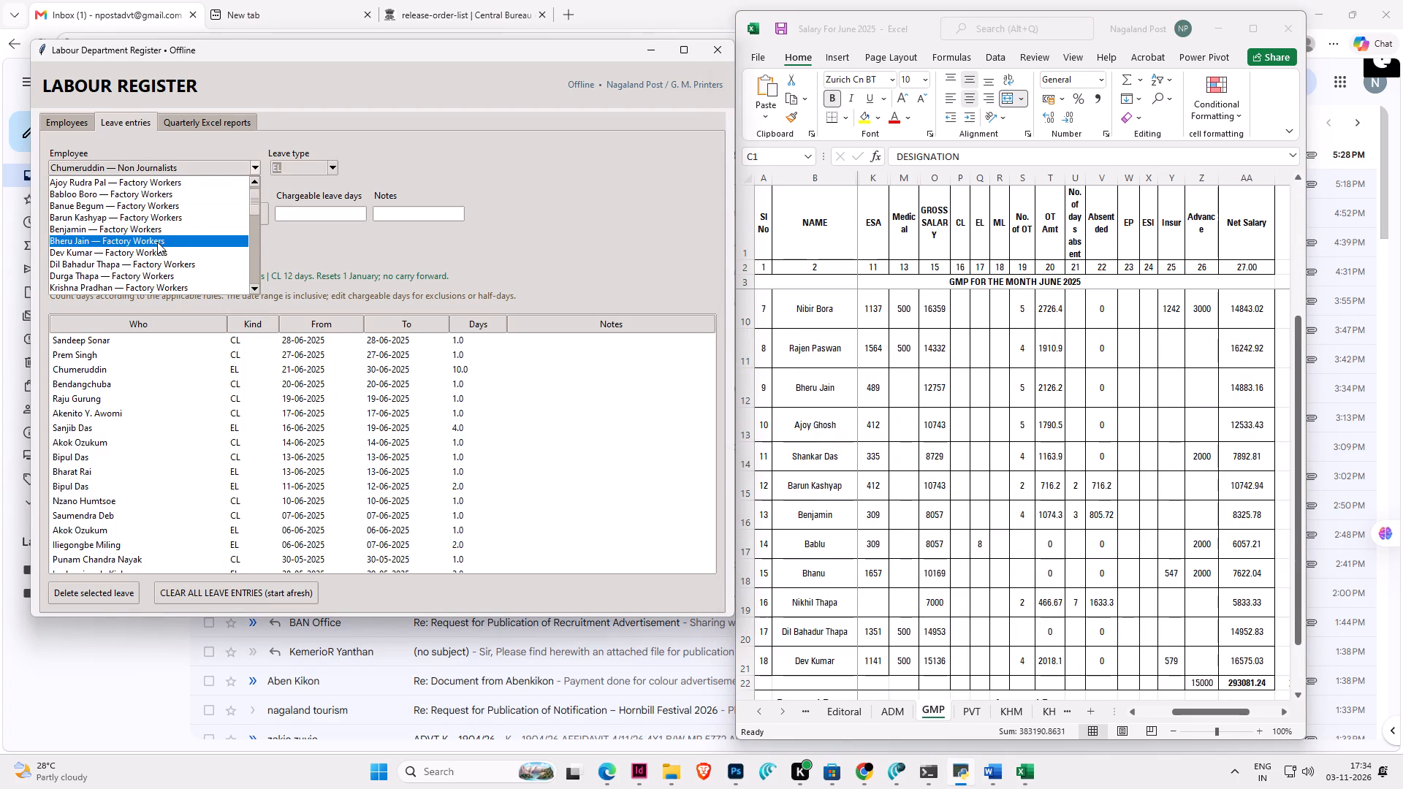
{"action": "left_click", "coordinate": [166, 196]}
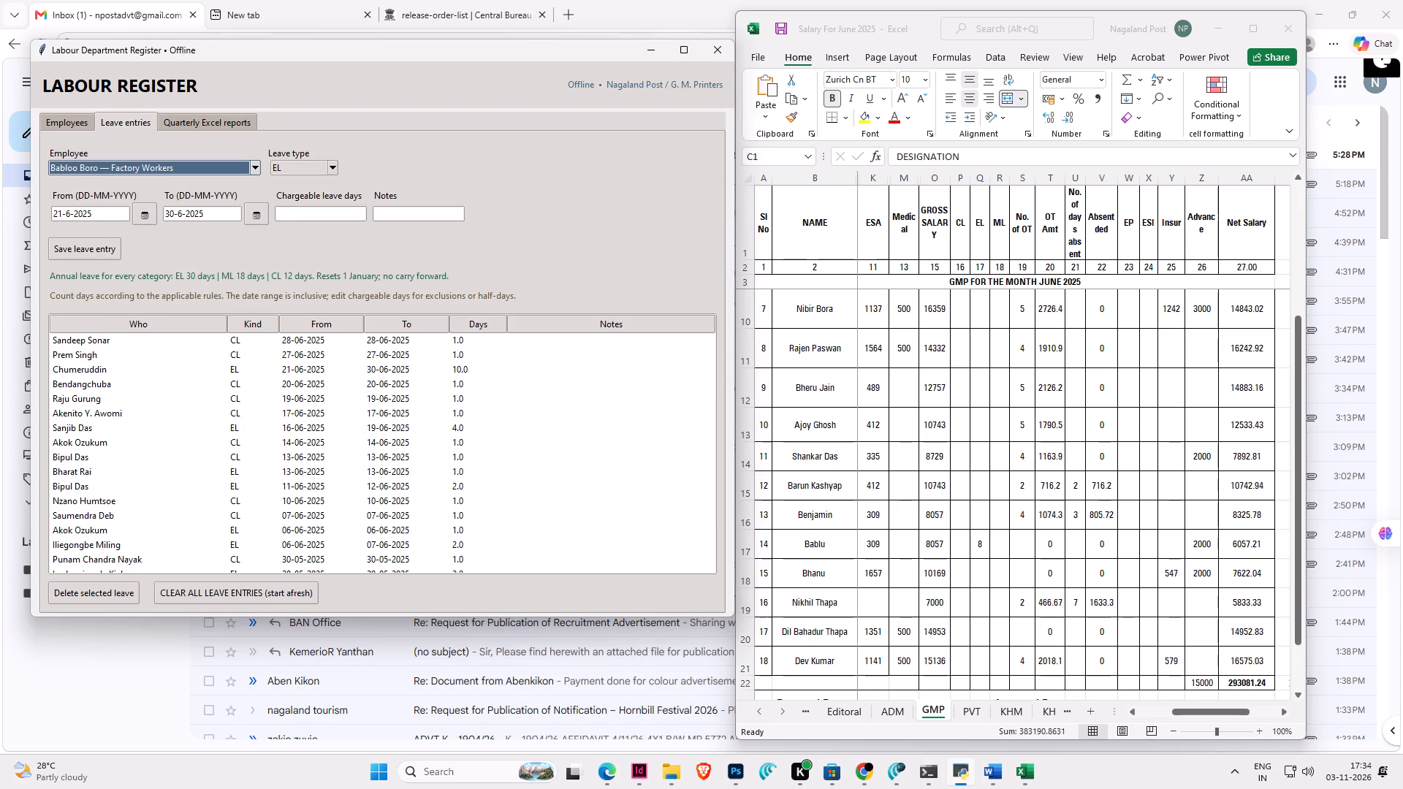
{"action": "left_click_drag", "start_coordinate": [61, 213], "coordinate": [7, 206]}
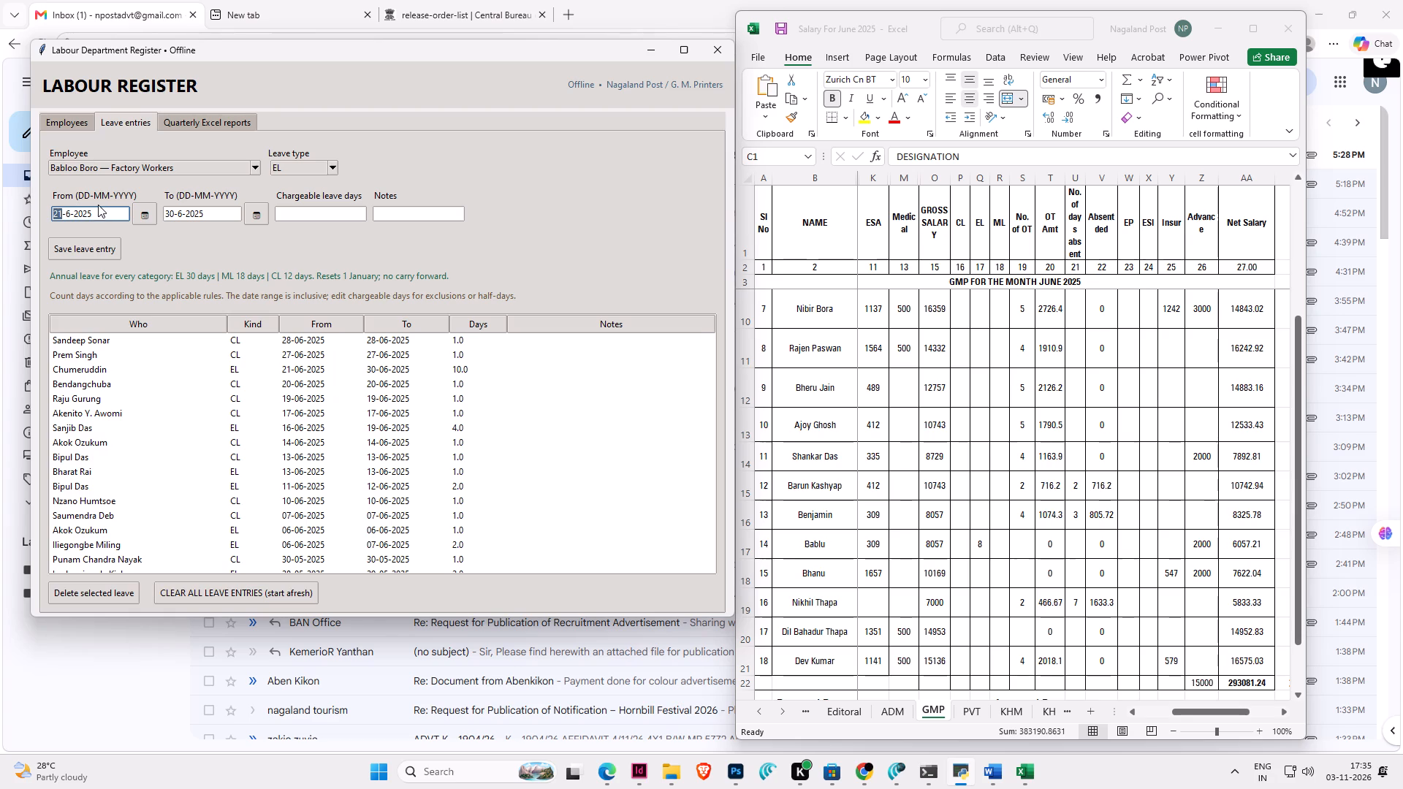
{"action": "key", "text": "1"}
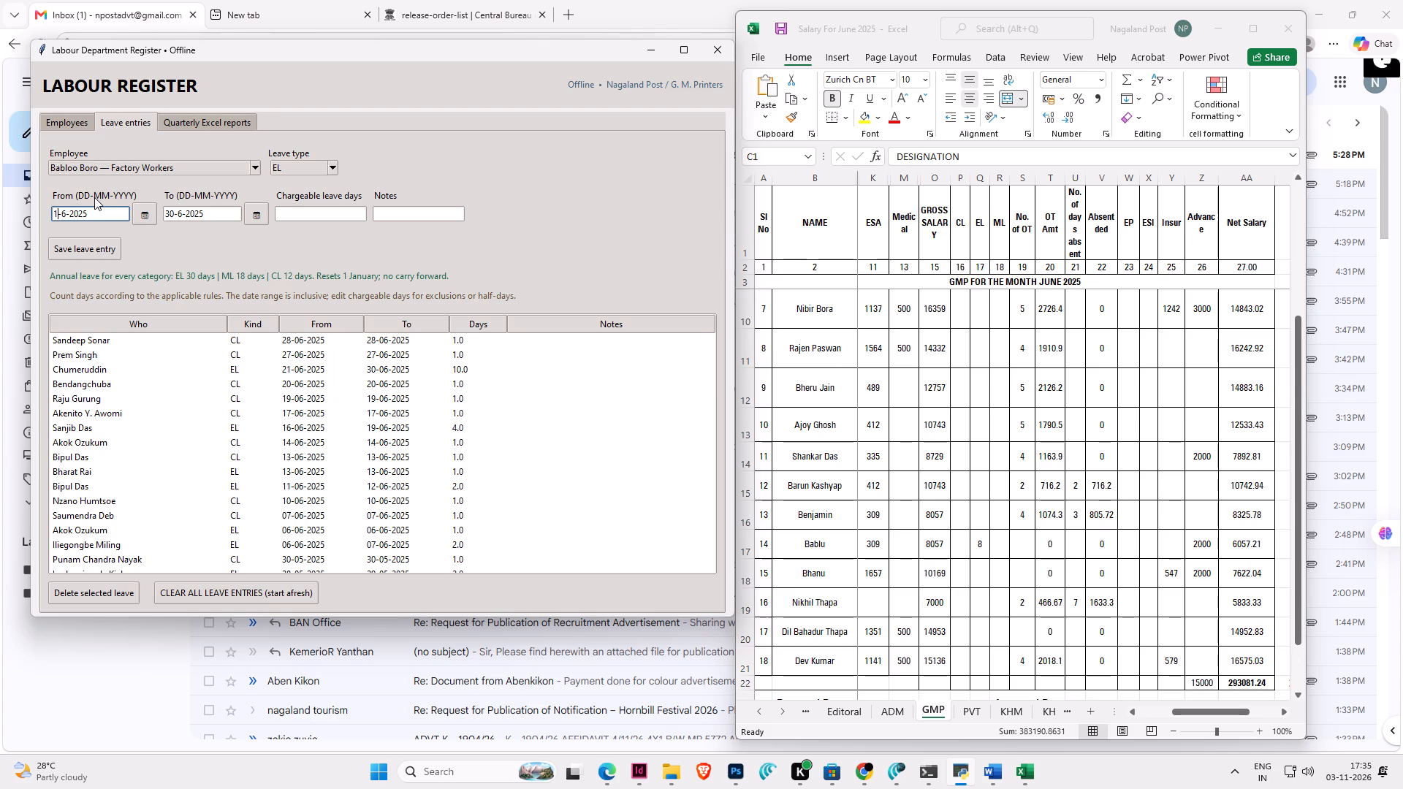
{"action": "left_click_drag", "start_coordinate": [172, 210], "coordinate": [151, 210]}
{"action": "key", "text": "Delete"}
{"action": "key", "text": "Delete"}
{"action": "key", "text": "8"}
{"action": "left_click", "coordinate": [93, 248]}
{"action": "left_click", "coordinate": [726, 436]}
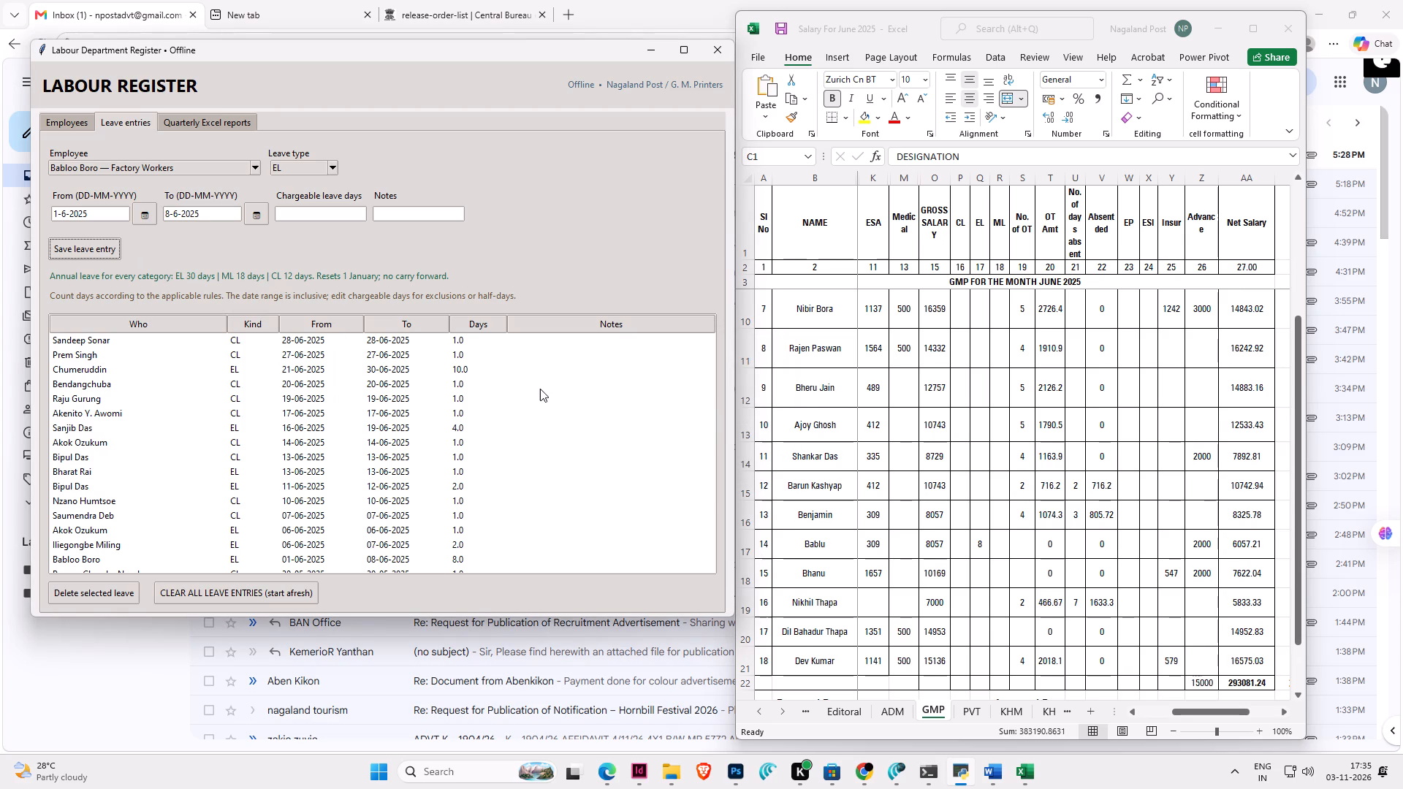
Close the June 2025 salary workbook, saving its changes.
{"action": "scroll", "coordinate": [526, 390], "scroll_direction": "up", "scroll_amount": 3}
{"action": "scroll", "coordinate": [526, 388], "scroll_direction": "down", "scroll_amount": 3}
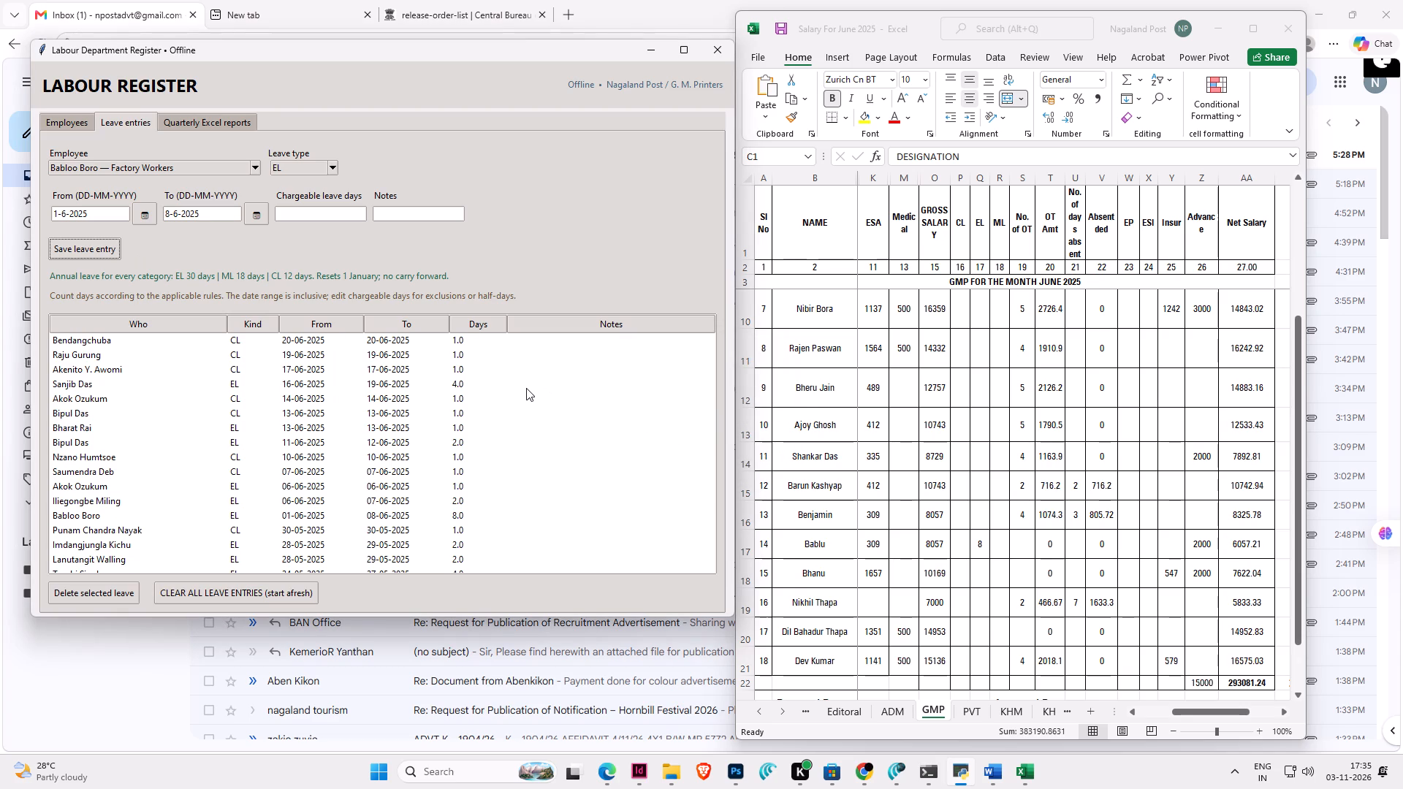
{"action": "scroll", "coordinate": [526, 388], "scroll_direction": "up", "scroll_amount": 6}
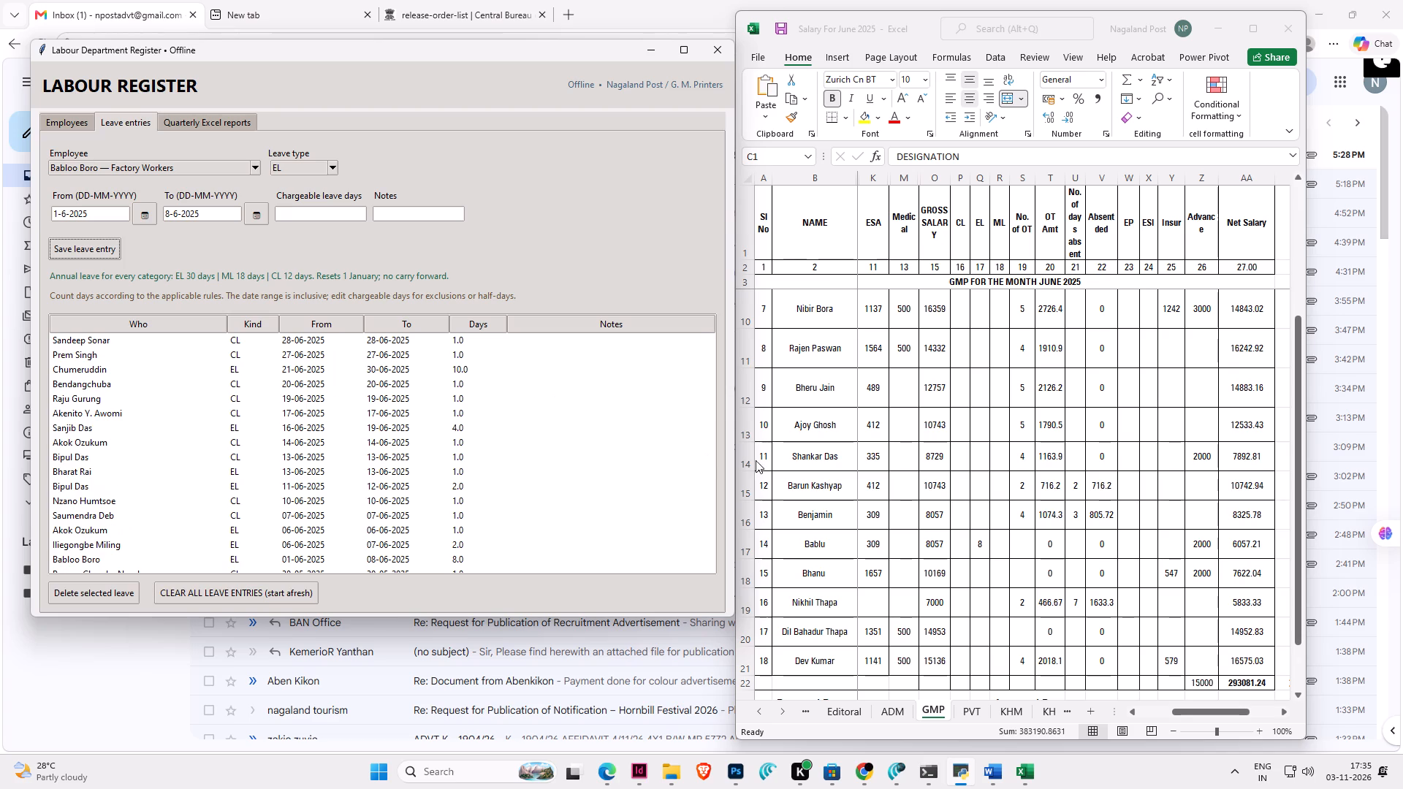
{"action": "scroll", "coordinate": [1005, 477], "scroll_direction": "down", "scroll_amount": 4}
{"action": "scroll", "coordinate": [1005, 477], "scroll_direction": "up", "scroll_amount": 5}
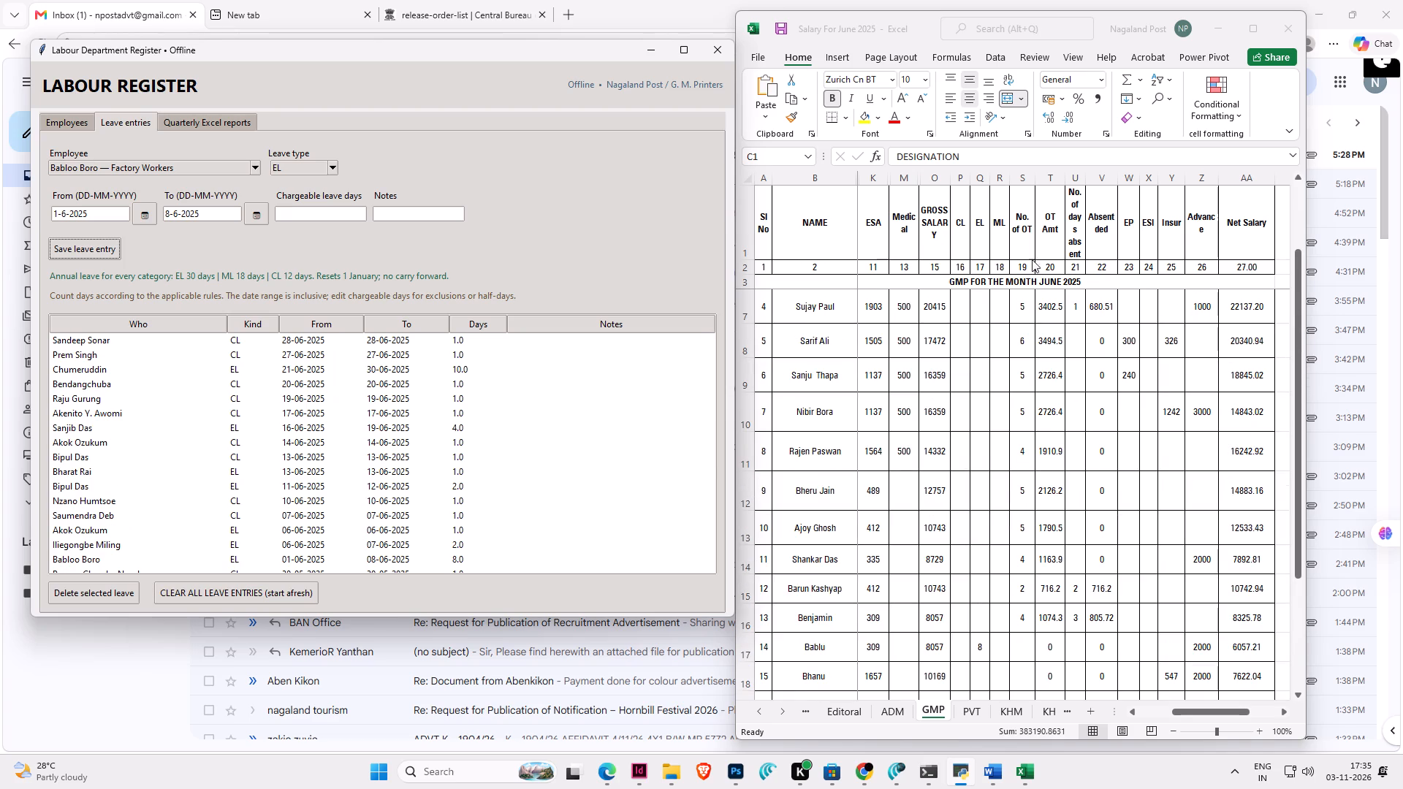
{"action": "left_click", "coordinate": [1291, 30]}
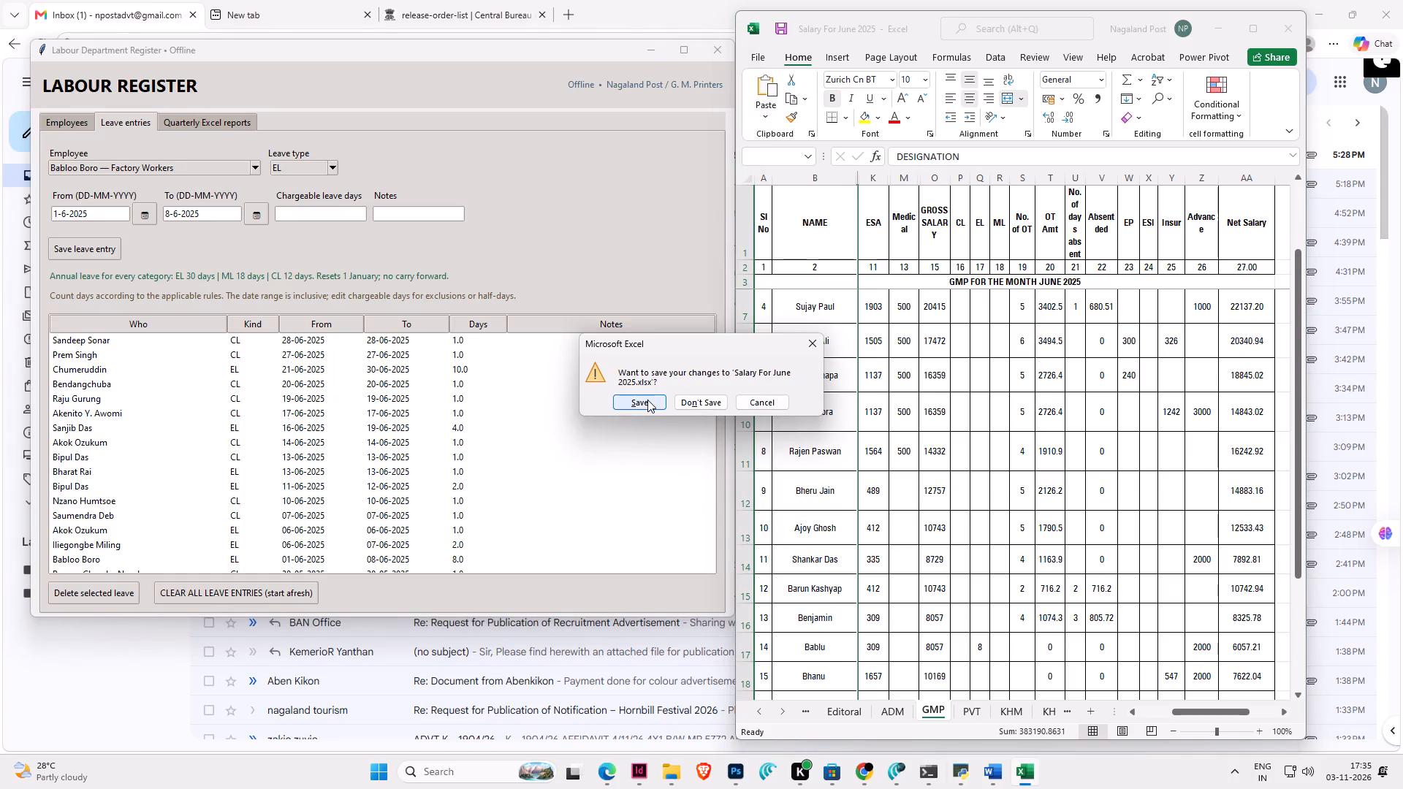
{"action": "left_click", "coordinate": [647, 400]}
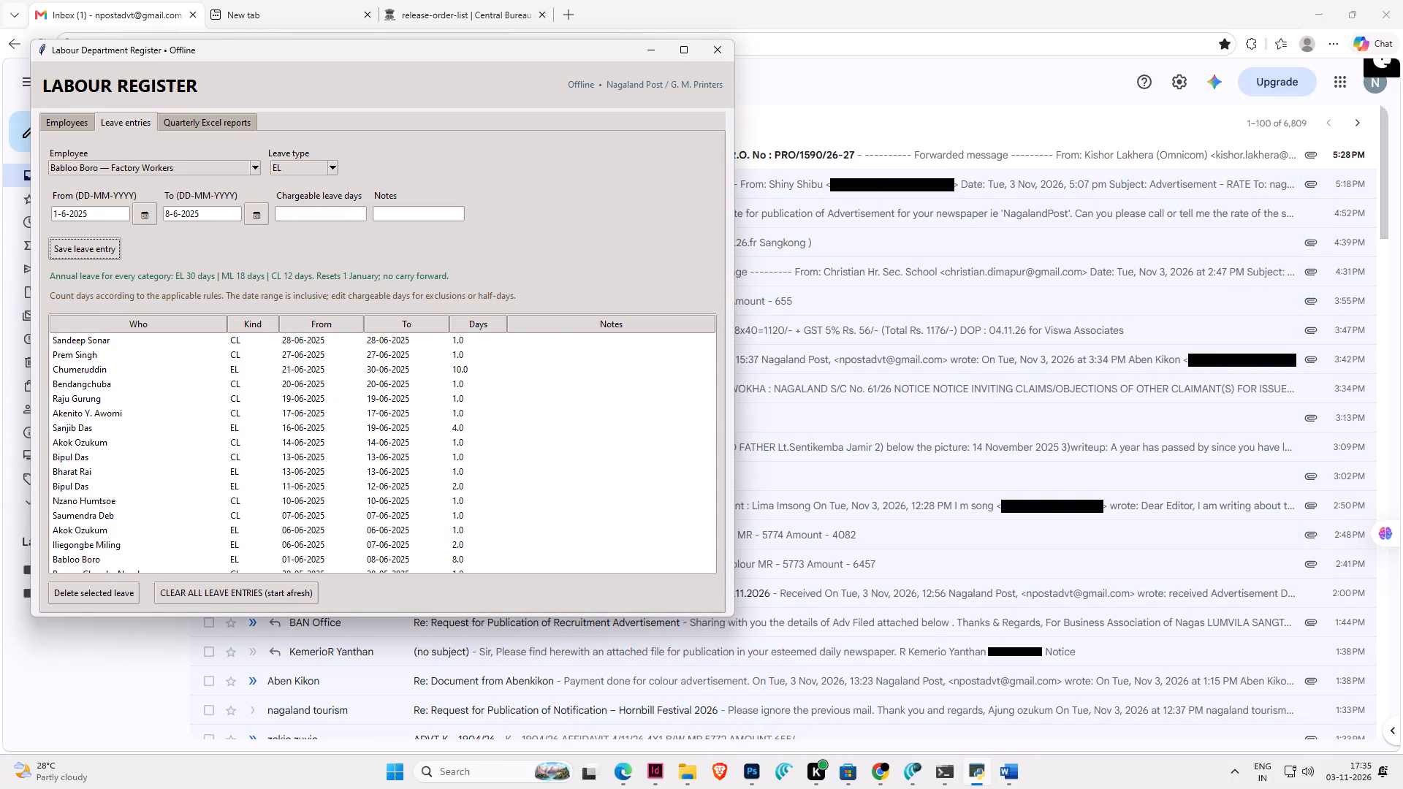
Open the Labour Register's quarterly Excel reports section.
{"action": "left_click", "coordinate": [227, 116]}
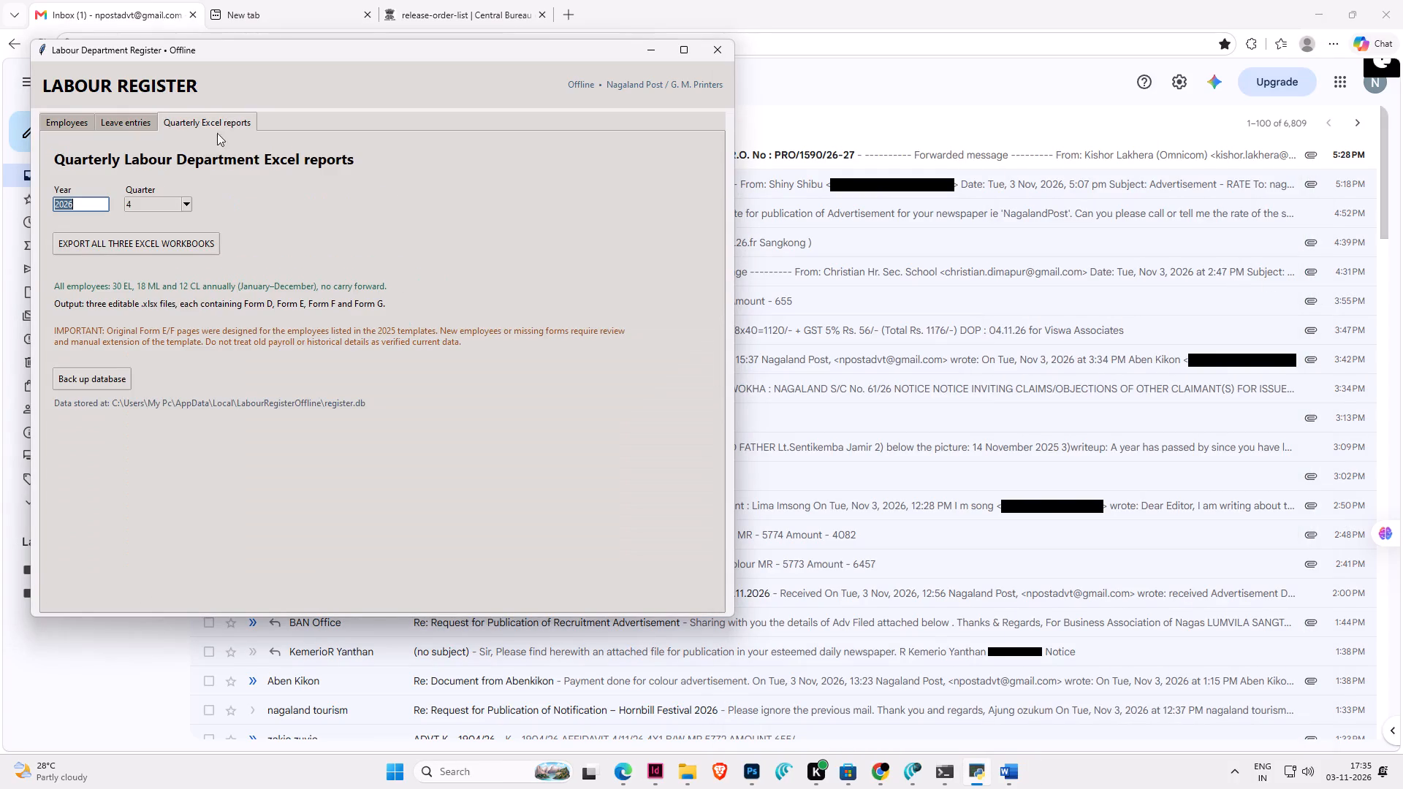